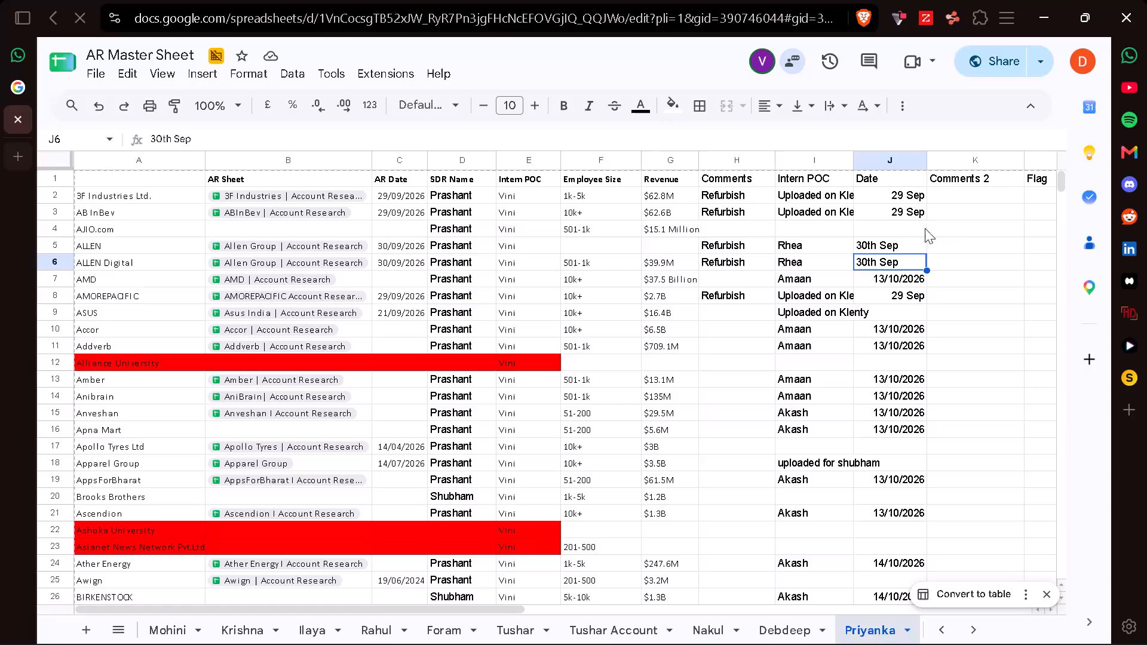
# Open the AR Master Sheet under the Google account whose profile picture is the blue Om symbol.
pyautogui.click(1082, 66)
pyautogui.click(895, 305)
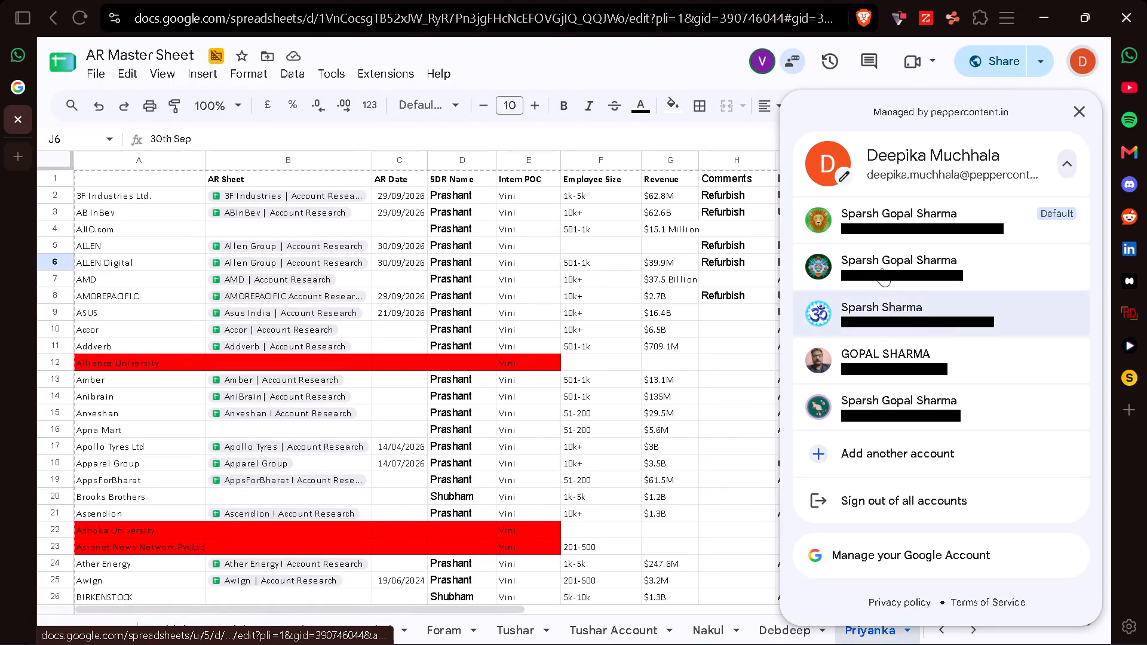
# Close the previous spreadsheet tab and the Google home page tab, and acknowledge the signed-in account notice.
pyautogui.doubleClick(17, 115)
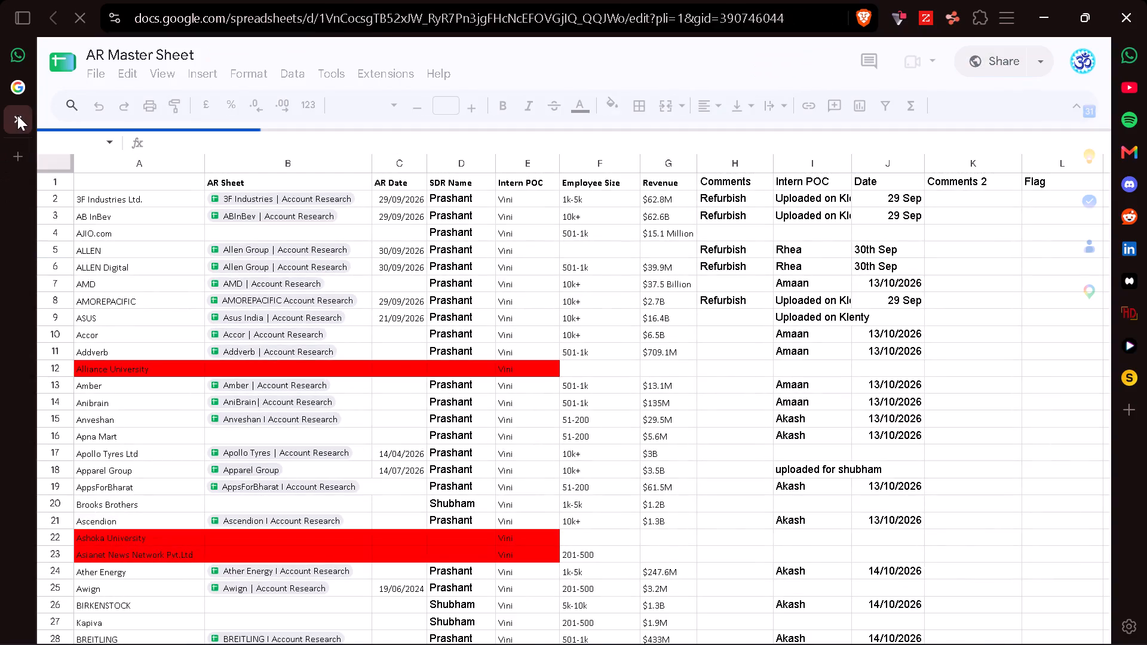
pyautogui.doubleClick(10, 79)
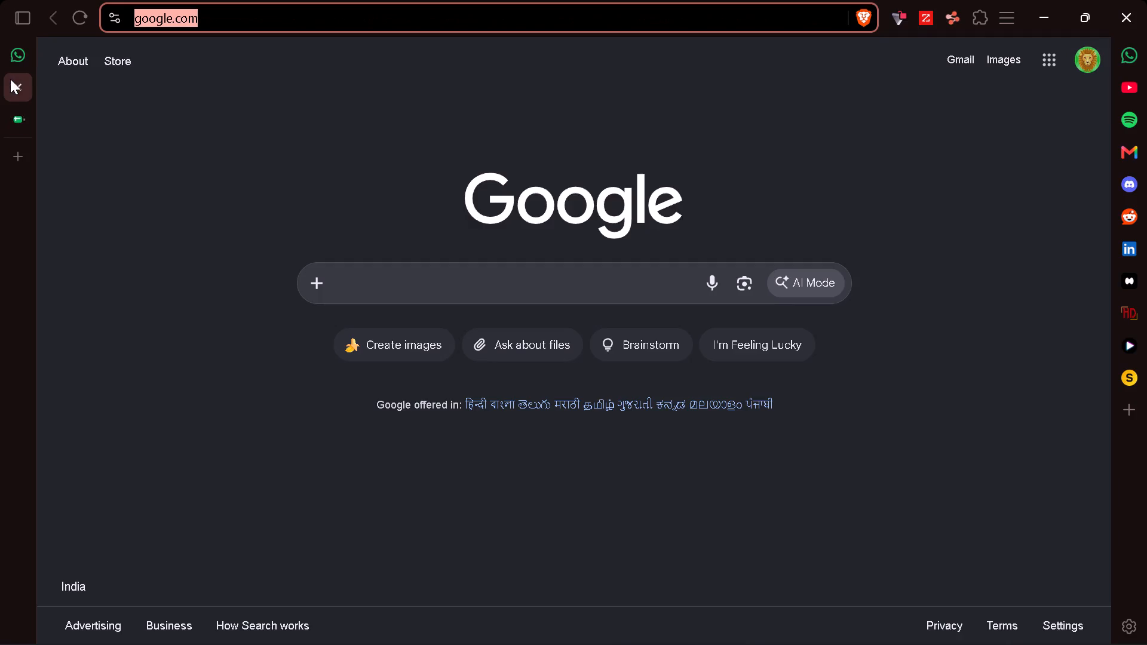
pyautogui.click(14, 84)
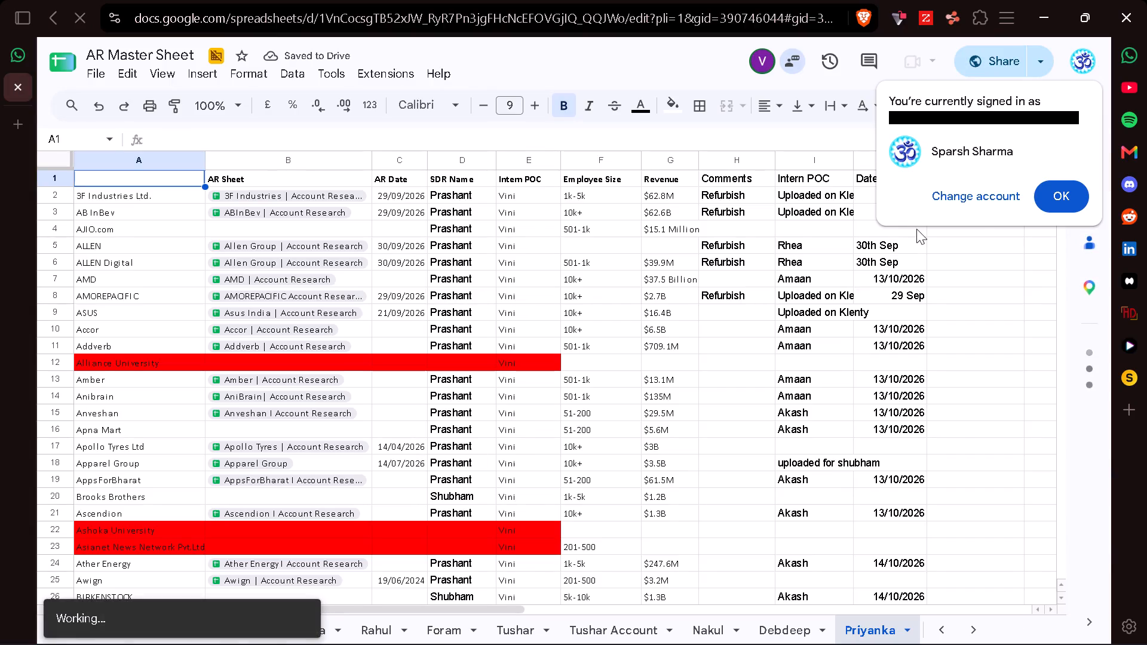
pyautogui.click(1053, 189)
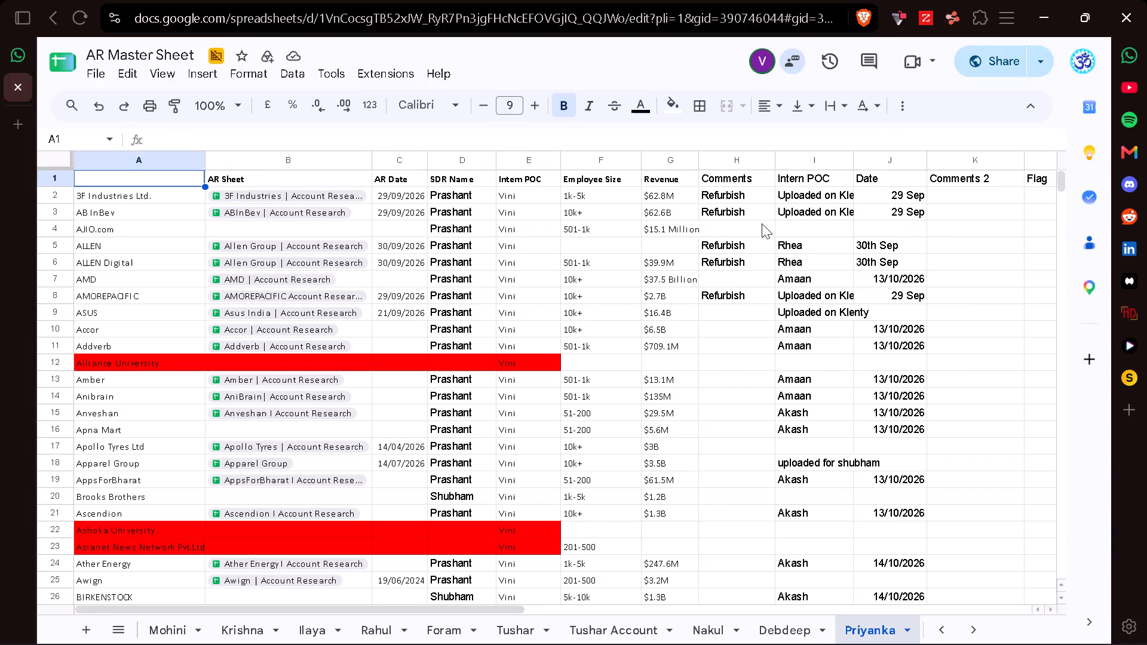
# Create a filter view for the data on the Priyanka sheet.
pyautogui.click(896, 107)
pyautogui.click(857, 138)
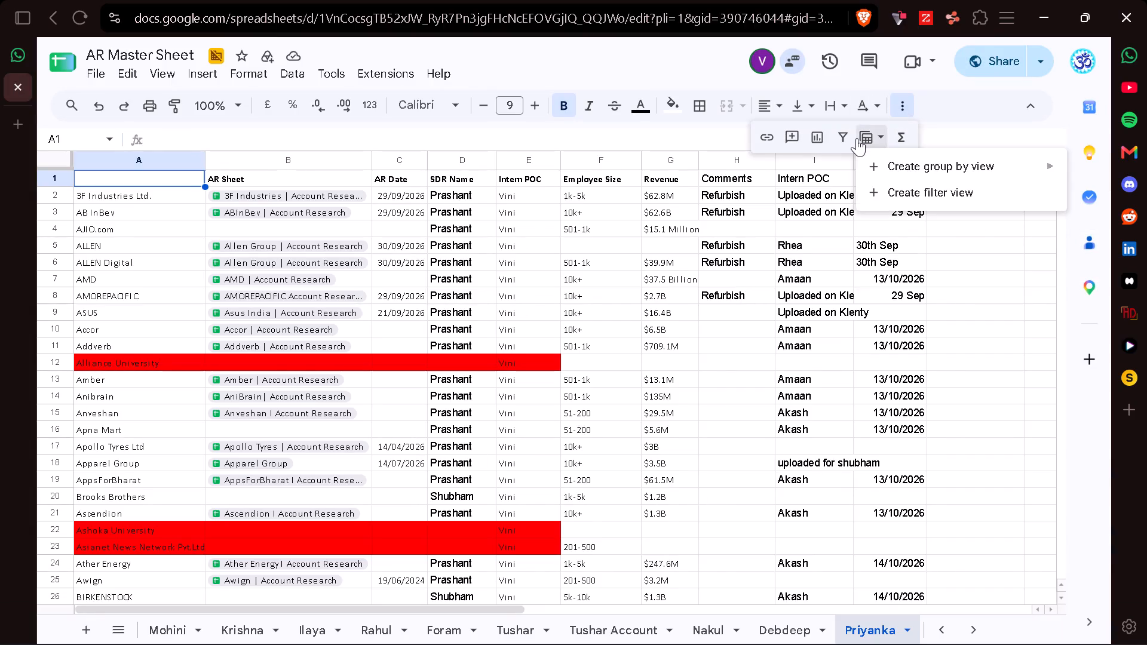
pyautogui.click(903, 187)
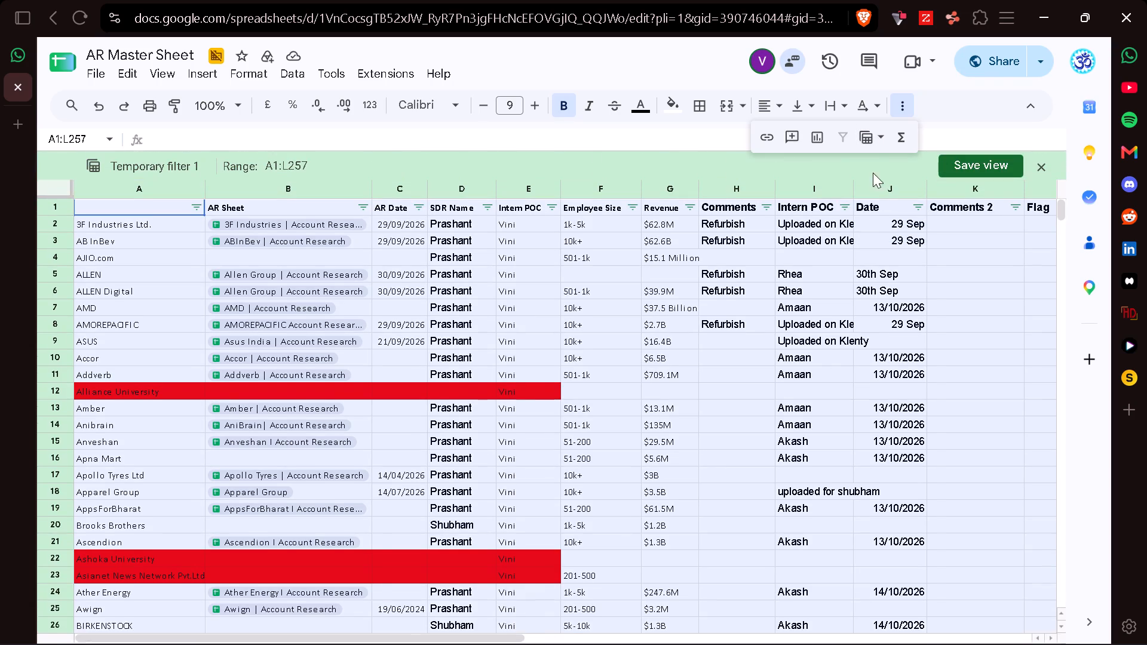
# Filter the second Intern POC column, beside Comments, by values, clearing all the selected entries.
pyautogui.click(846, 205)
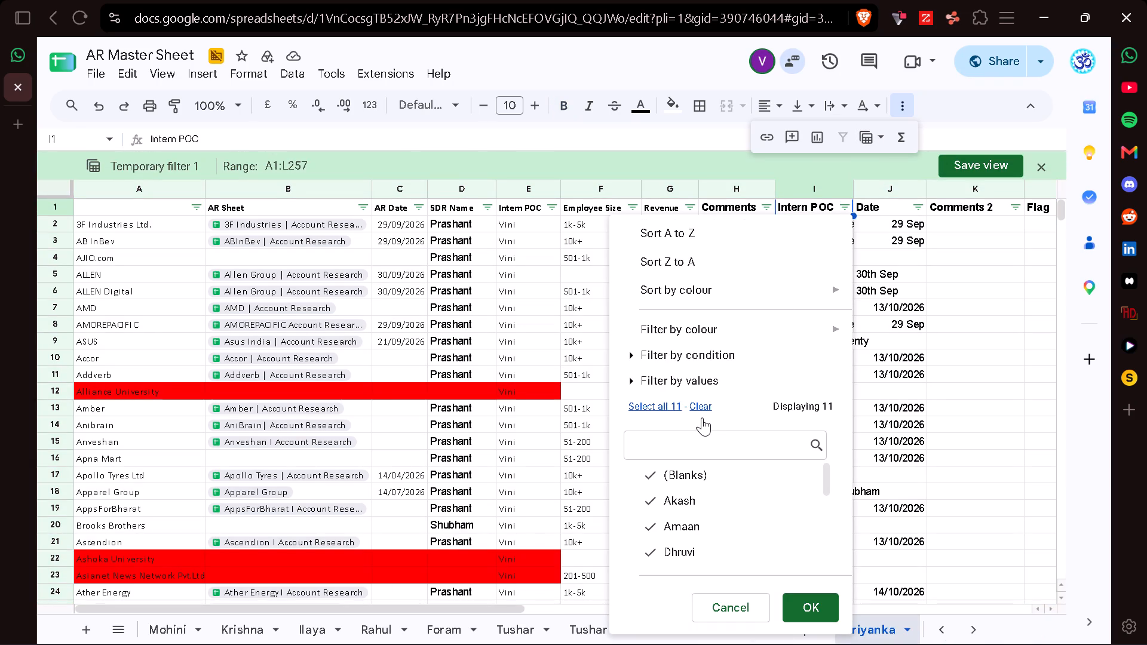
pyautogui.click(702, 415)
pyautogui.scroll(-3, 696, 482)
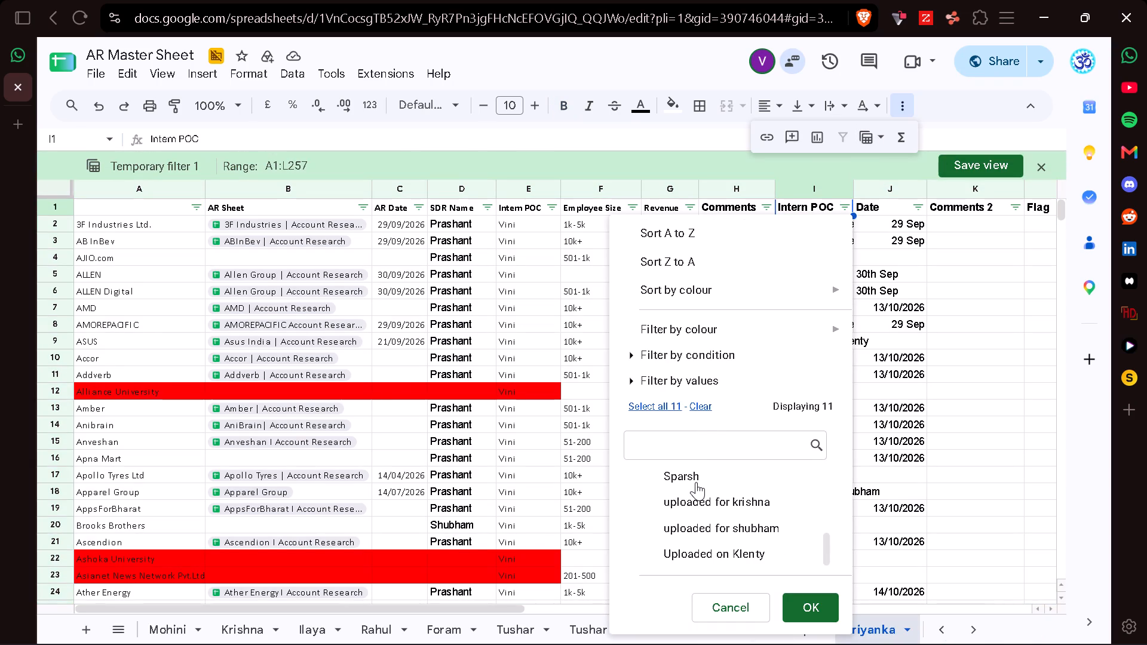
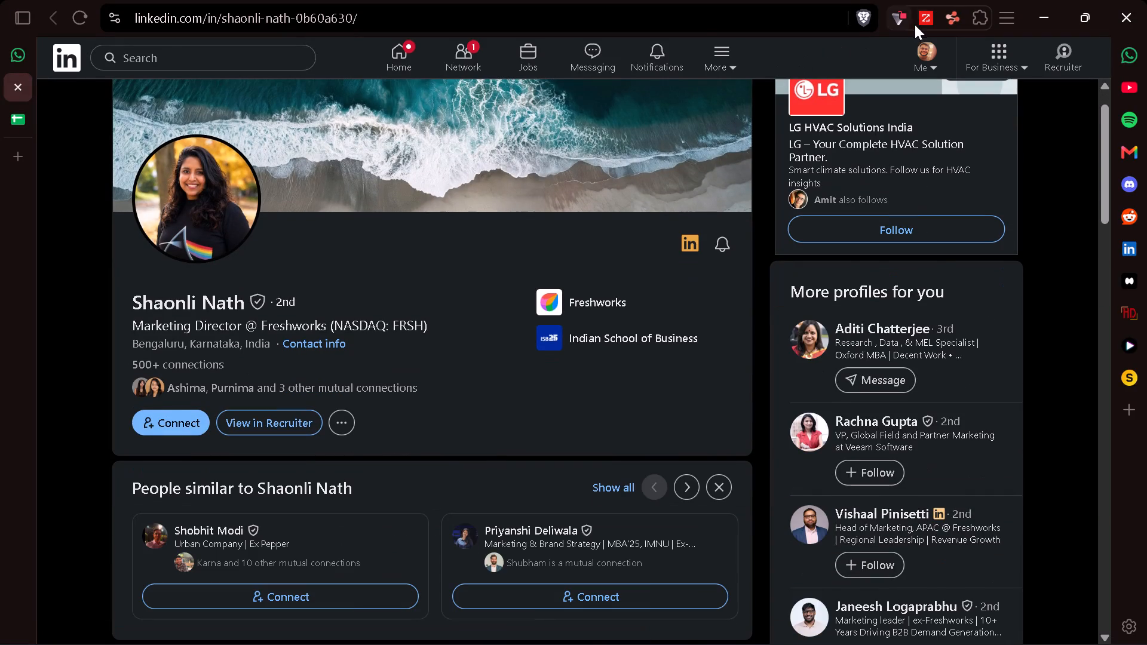
# Open the ZoomInfo contact details alongside the LinkedIn profile of the Freshworks Marketing Director.
pyautogui.click(921, 24)
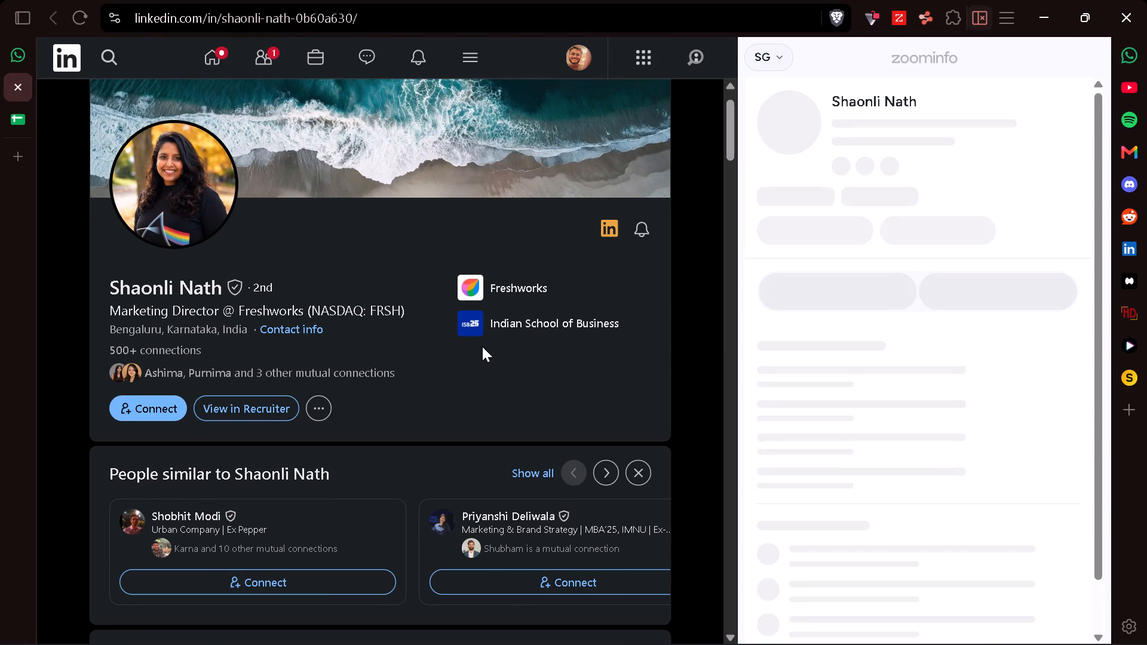
# Send the Freshworks Marketing Director a LinkedIn connection invitation without a note.
pyautogui.click(498, 213)
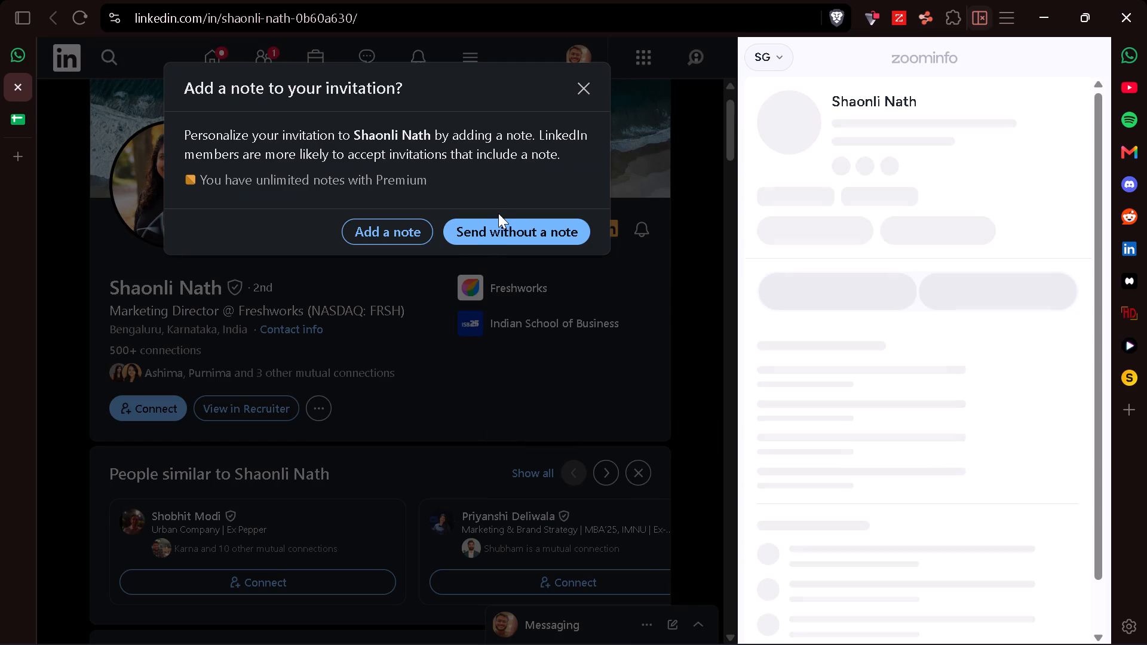
pyautogui.click(502, 216)
pyautogui.click(508, 222)
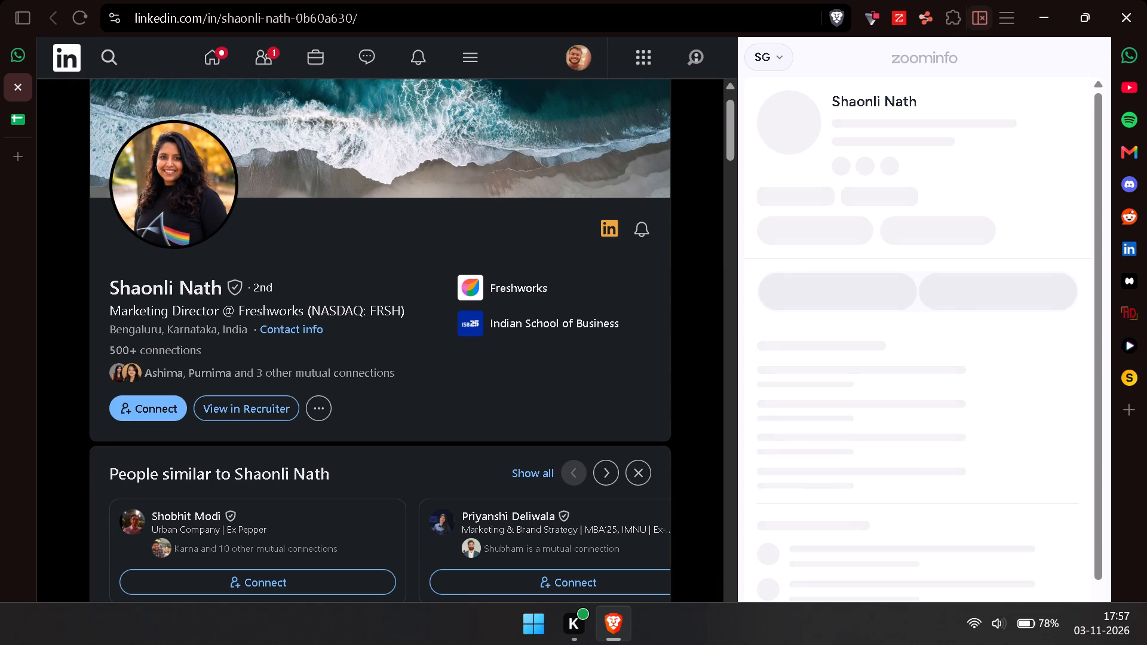
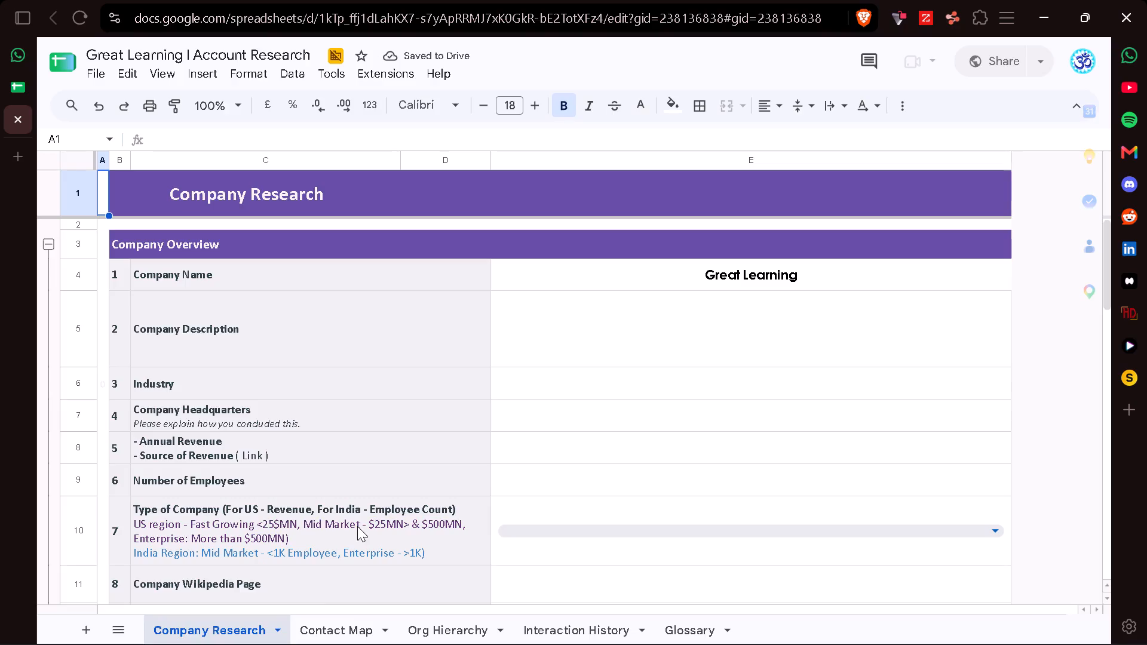
# Open the LinkedIn profile of the Marketing Manager in row 30 of Great Learning's Contact Map, where email and phone are blank.
pyautogui.click(342, 630)
pyautogui.hscroll(-1, 702, 327)
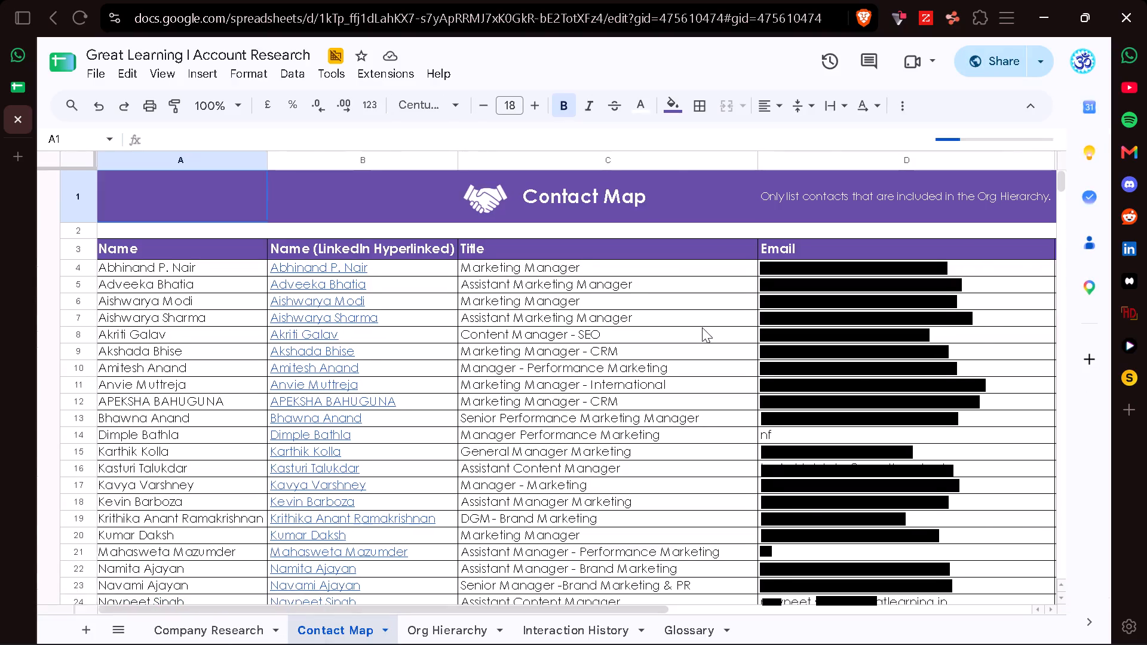
pyautogui.hscroll(-3, 702, 327)
pyautogui.scroll(-5, 702, 327)
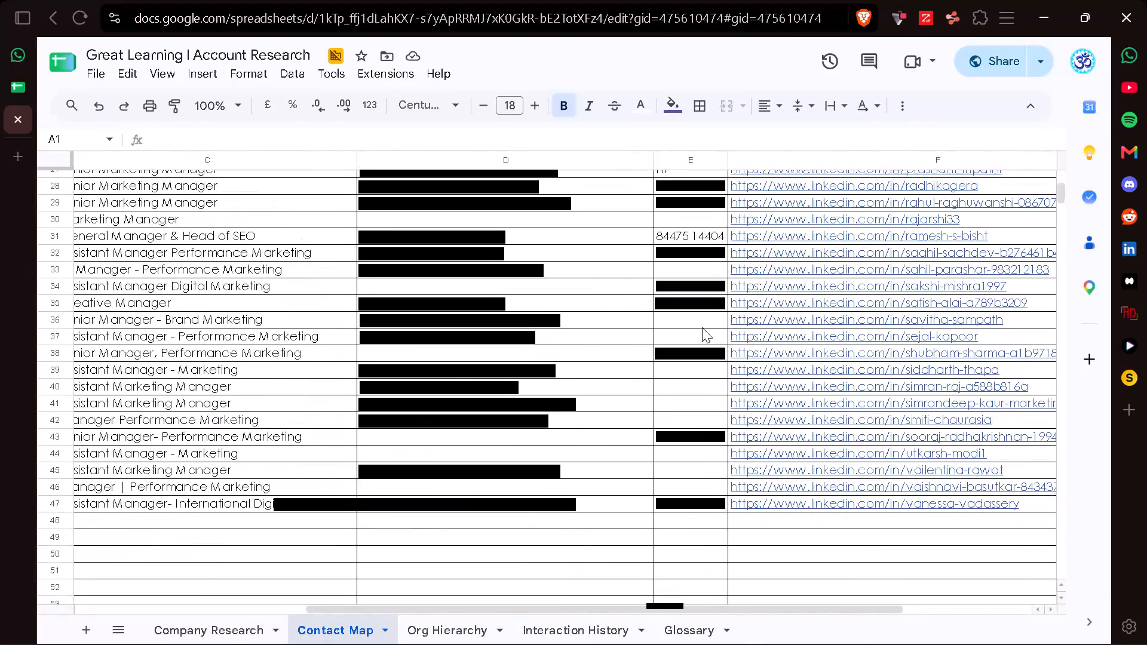
pyautogui.scroll(-1, 702, 327)
pyautogui.scroll(1, 634, 287)
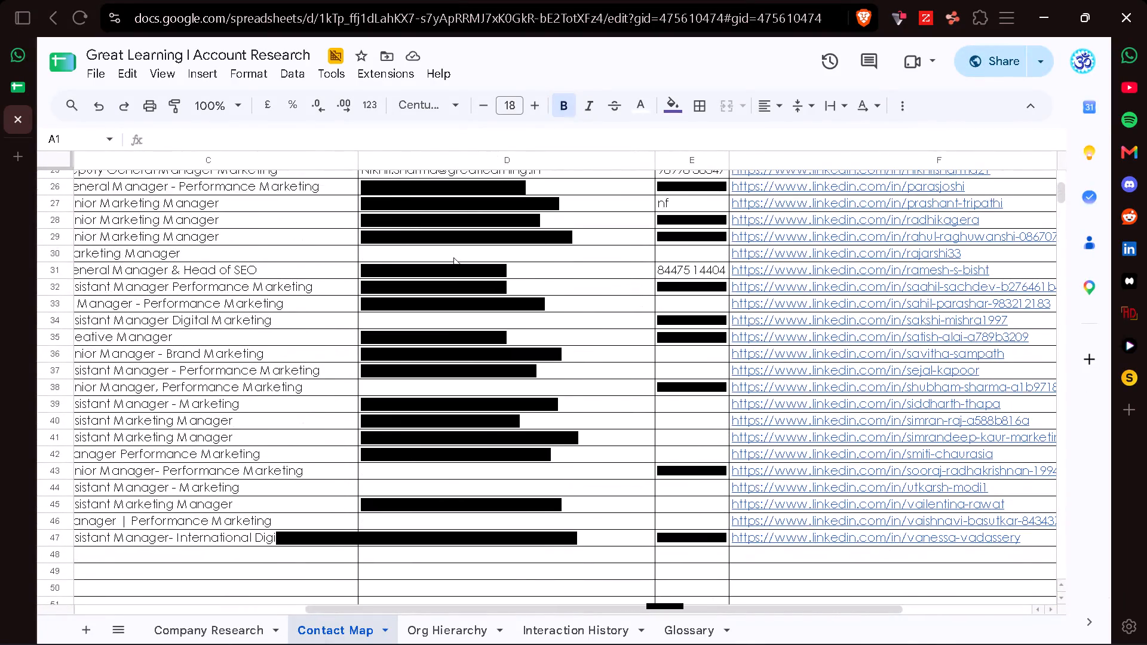
pyautogui.click(453, 257)
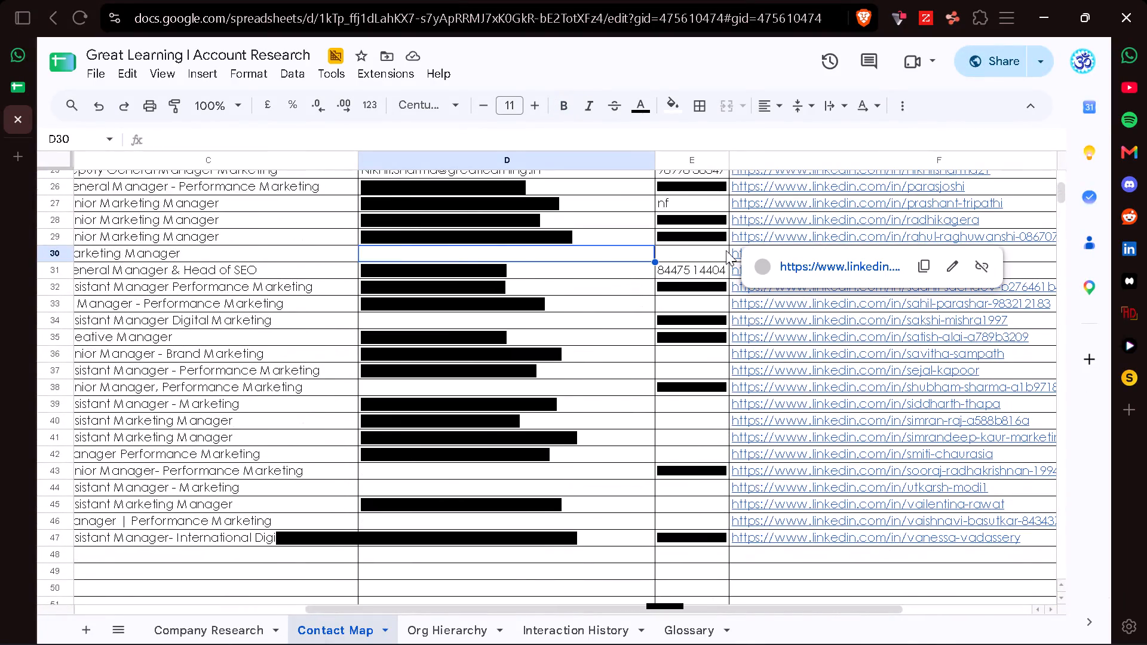
pyautogui.click(803, 281)
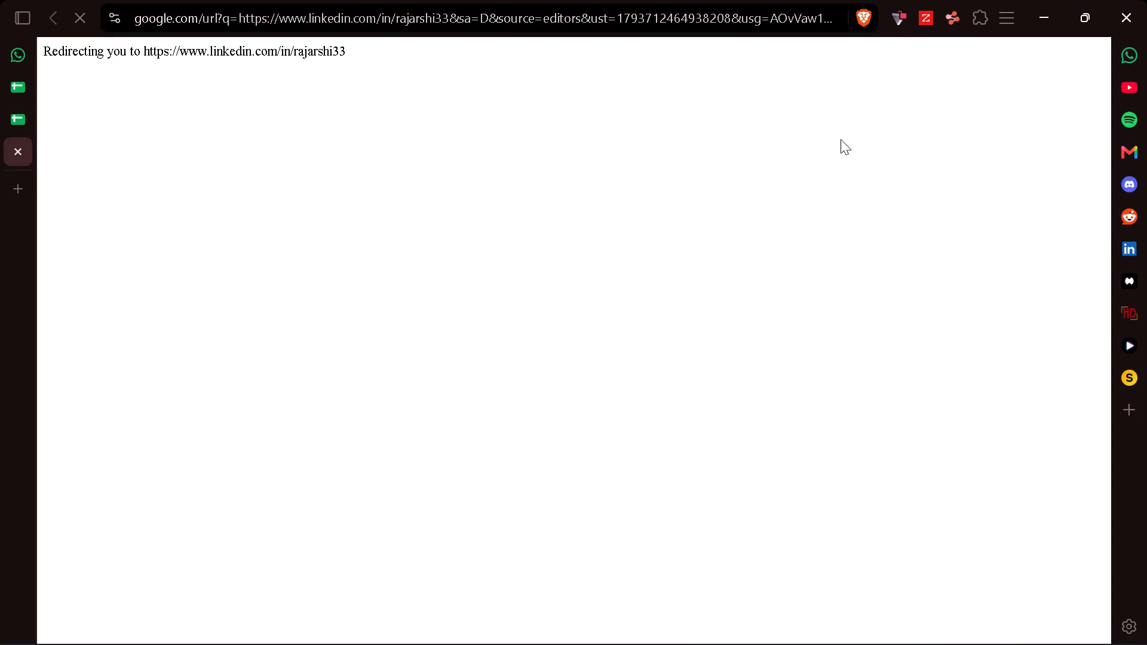
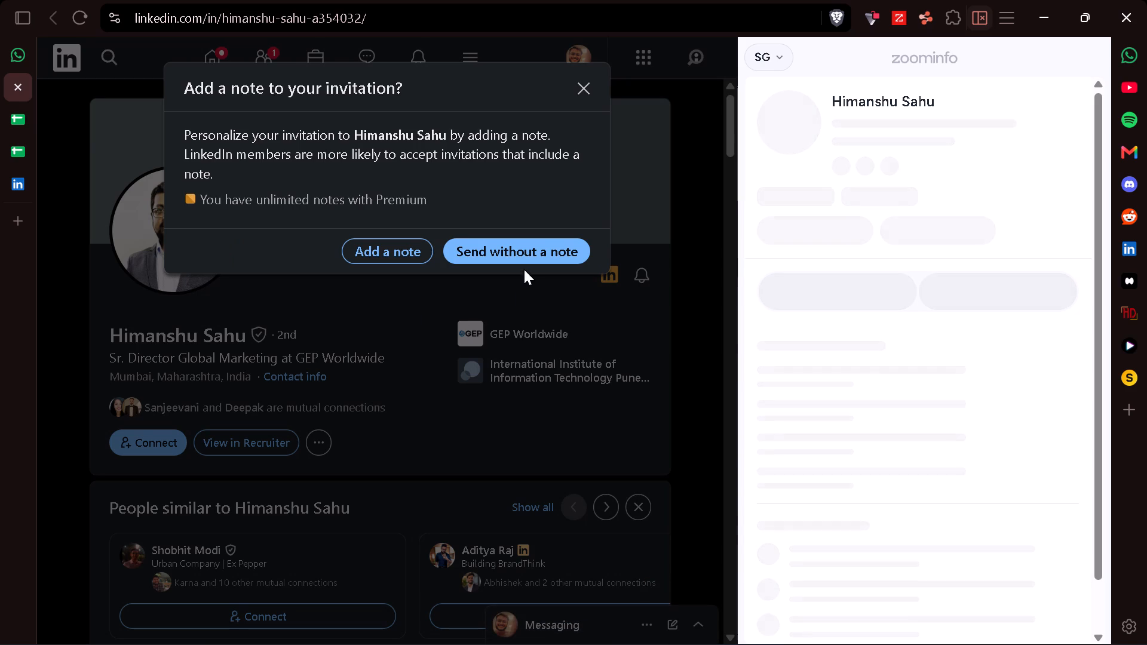
# Send the LinkedIn connection invitation to the Sr. Director Global Marketing at GEP Worldwide without a note.
pyautogui.click(533, 242)
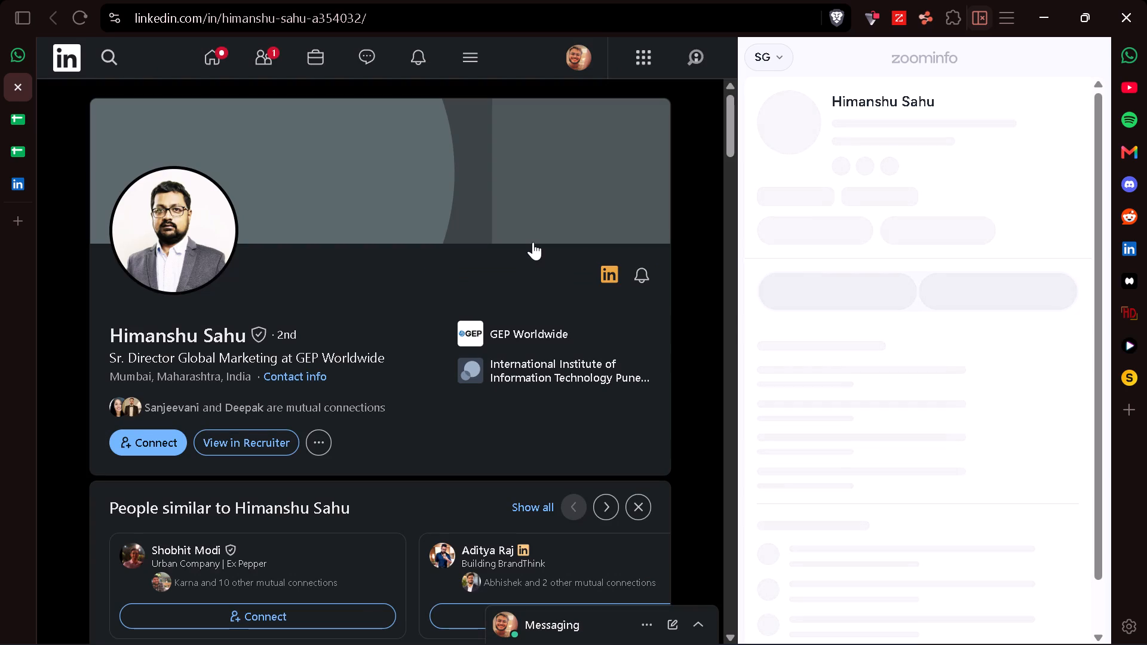
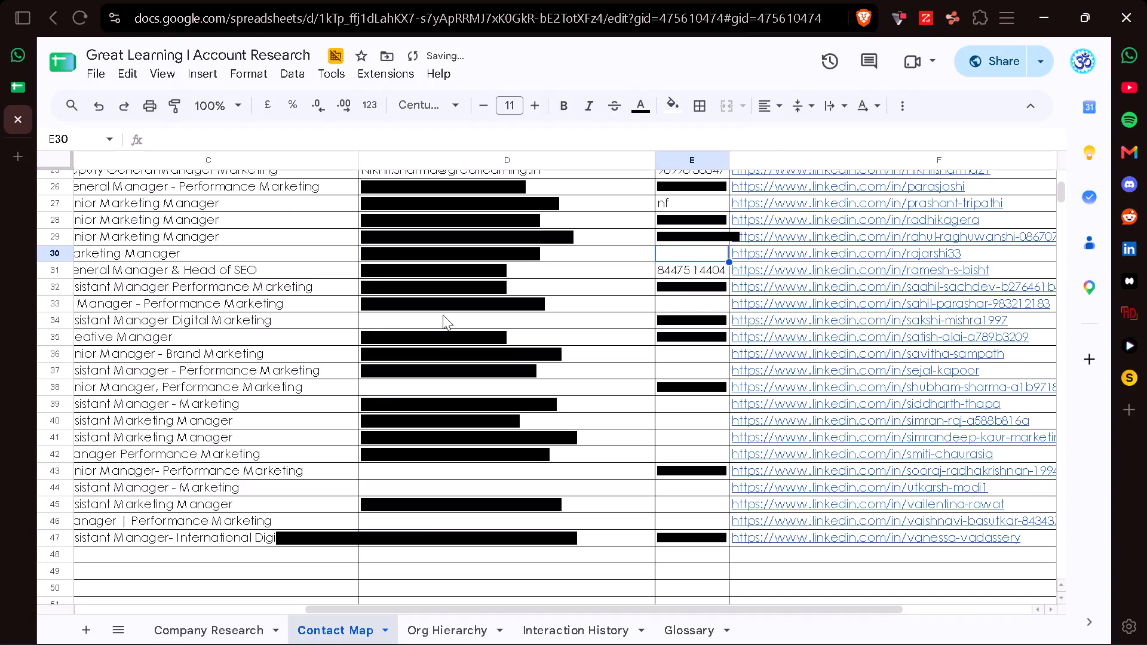
# Mark the missing phone number of the Marketing Manager in row 30 as nf in cell E30.
pyautogui.write('nf')
pyautogui.press('Down')
# Open the LinkedIn profile of the Performance Marketing manager in row 33 and bring up the ZoomInfo contact details for it.
pyautogui.press('Down')
pyautogui.press('Down')
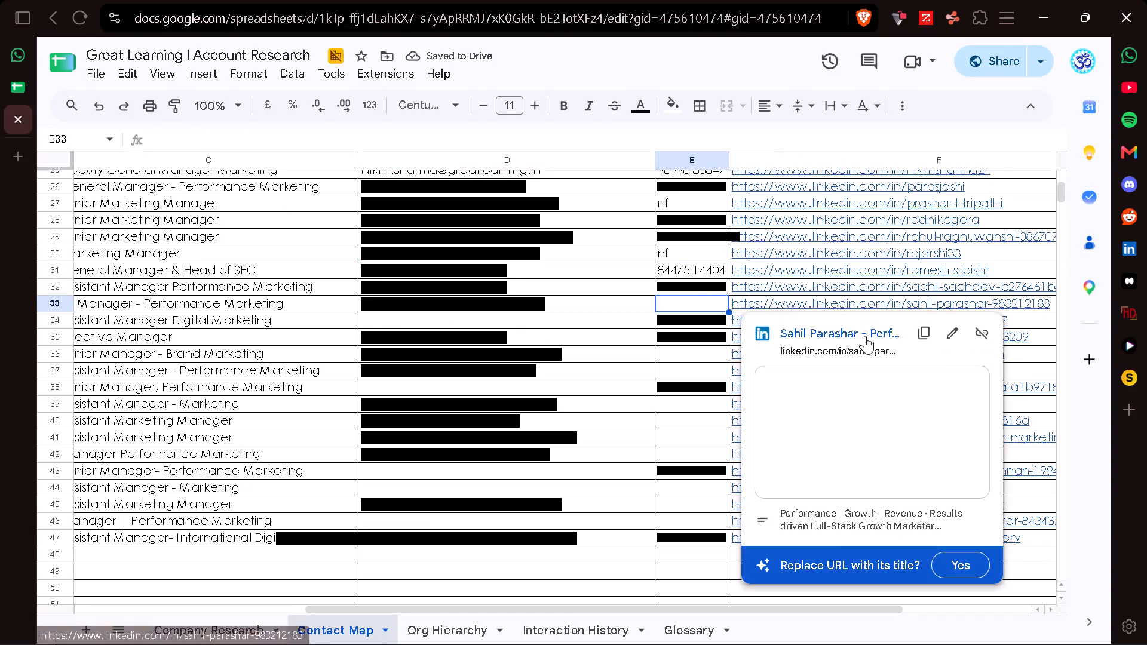
pyautogui.click(865, 336)
pyautogui.click(925, 19)
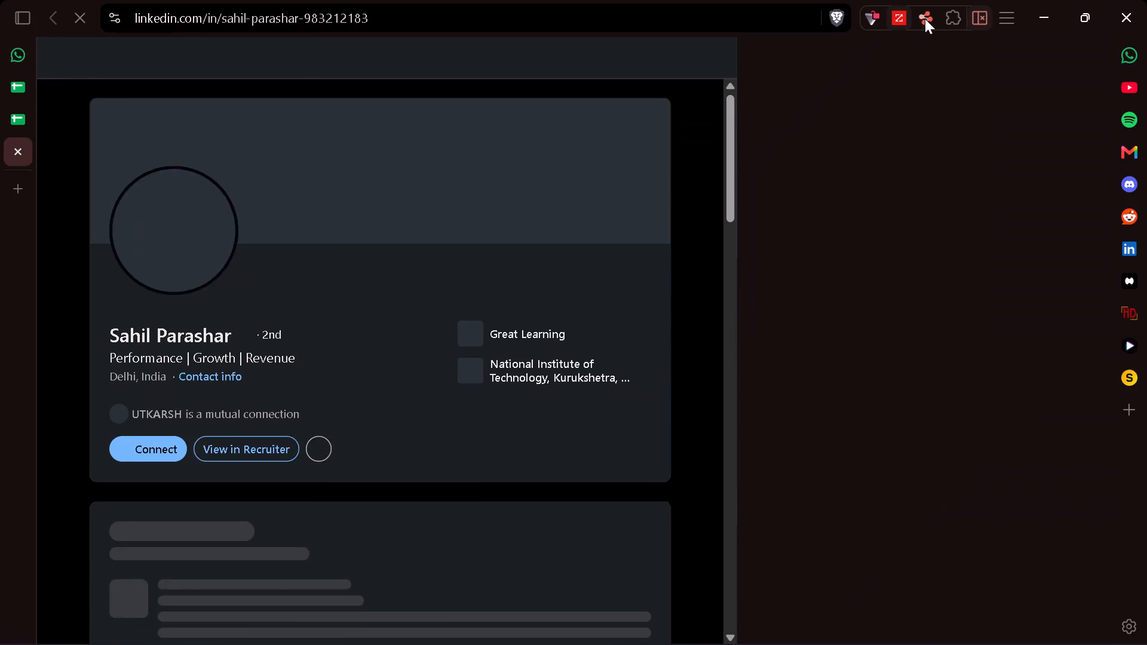
# Send a LinkedIn connection invitation to Great Learning's Senior Manager, Performance Marketing without a note.
pyautogui.click(149, 441)
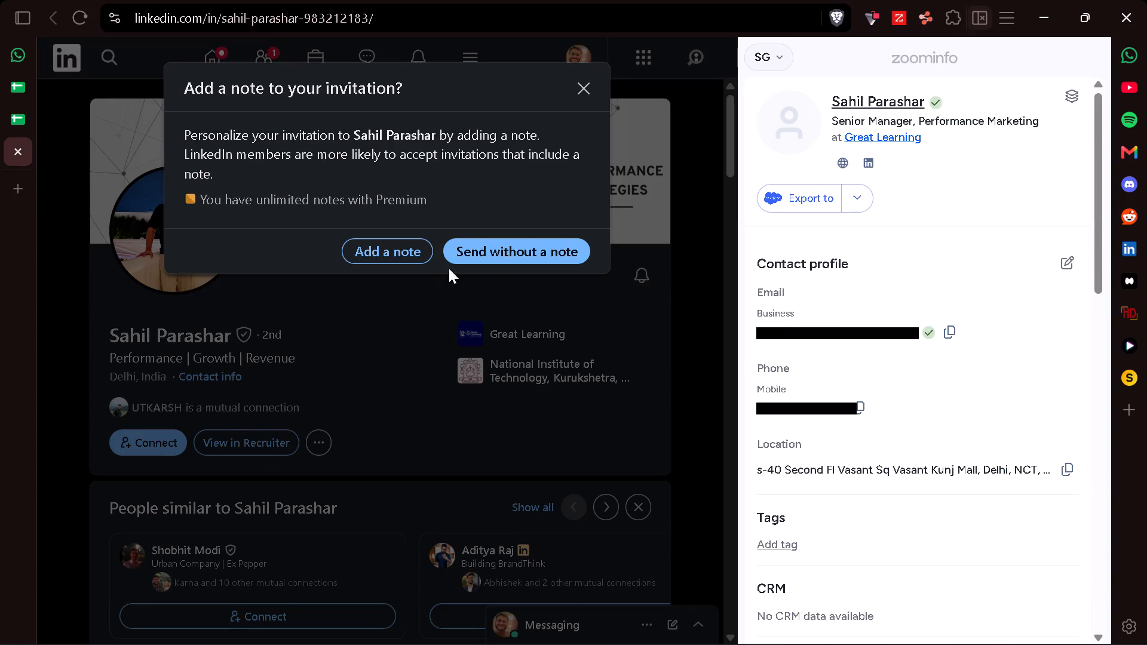
pyautogui.click(490, 253)
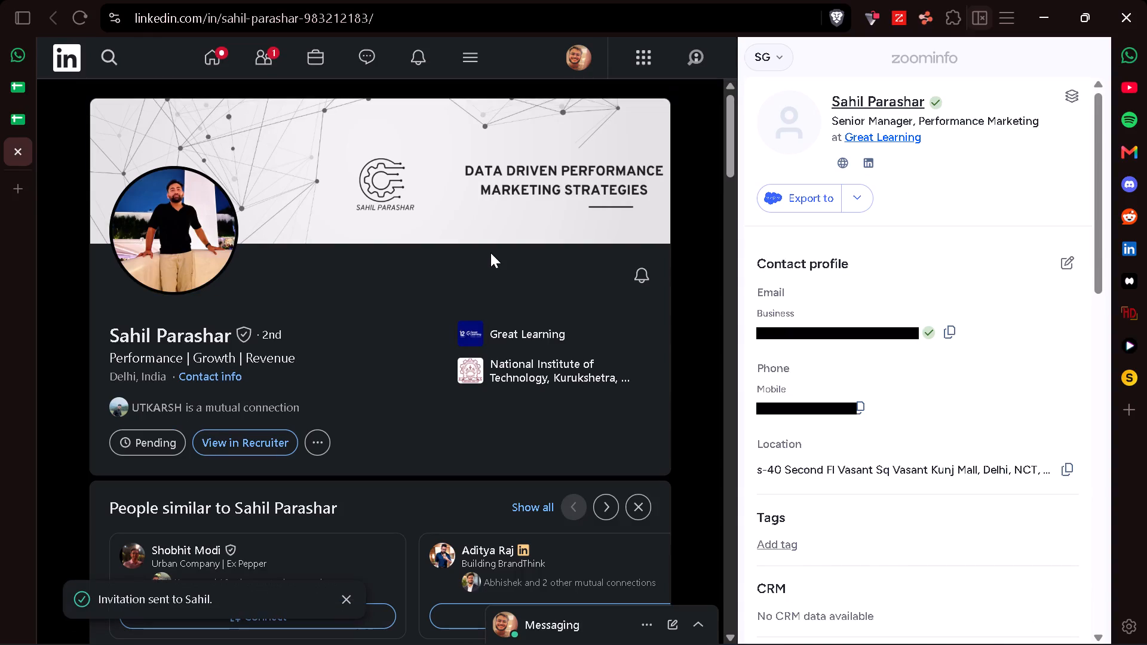
# Copy the Performance Marketing manager's mobile number from ZoomInfo into cell E33 of the Contact Map.
pyautogui.click(855, 409)
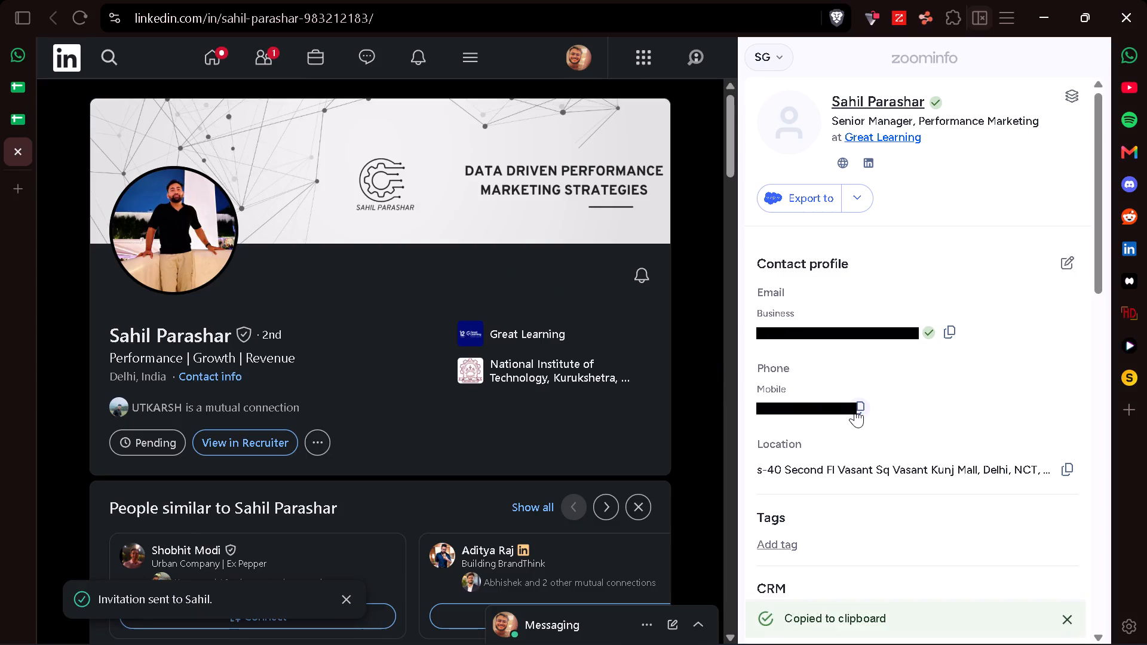
pyautogui.click(17, 155)
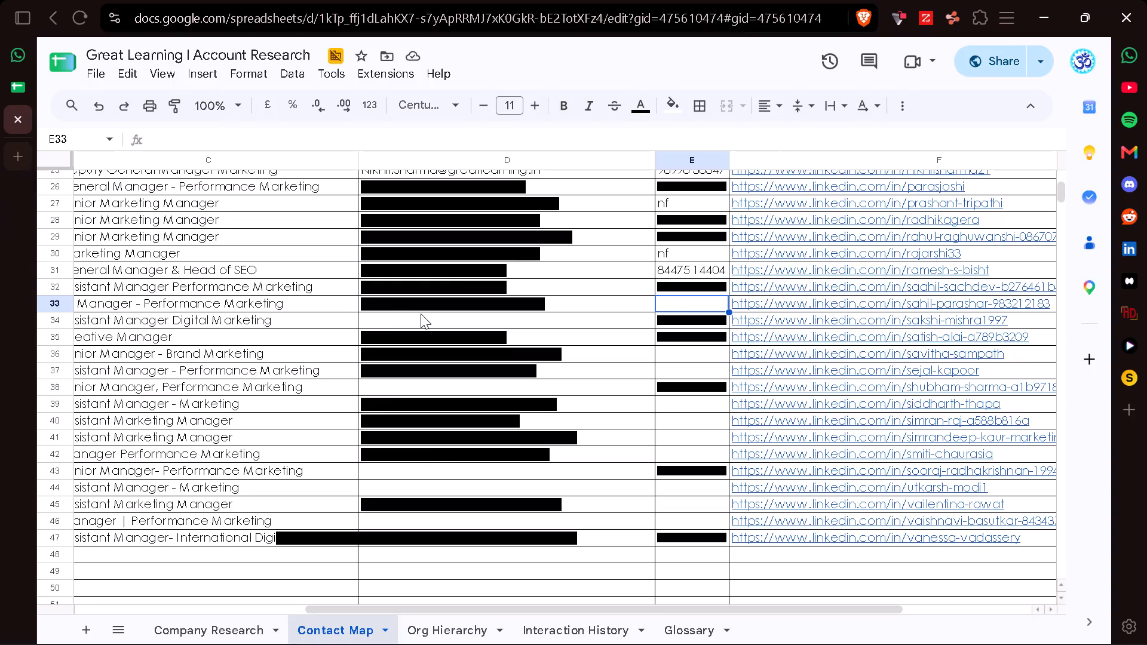
pyautogui.hotkey('ctrl', 'v')
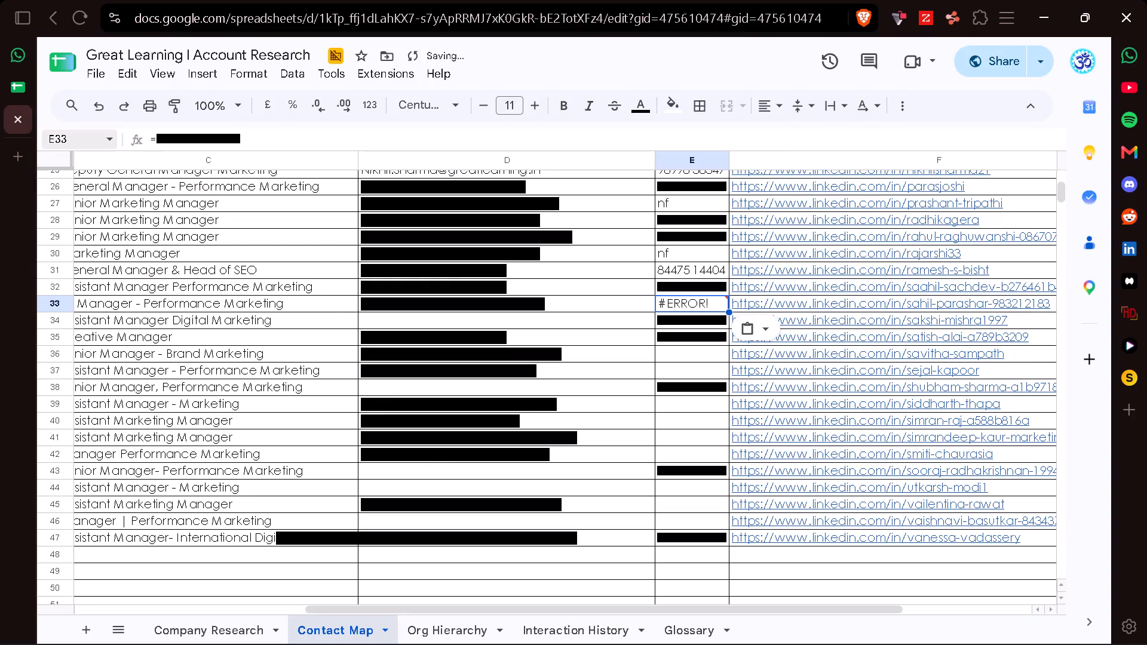
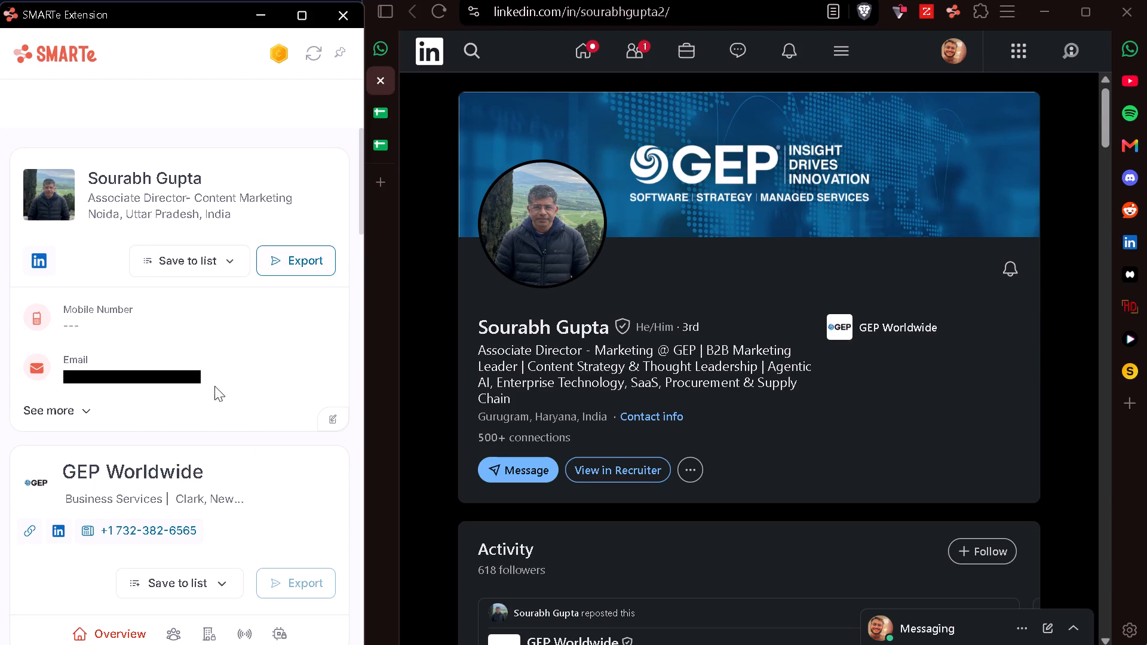
# Copy the email address of GEP Worldwide's Associate Director, Content Marketing from the SMARTe contact details.
pyautogui.click(223, 375)
pyautogui.moveTo(339, 28); pyautogui.dragTo(340, 24)
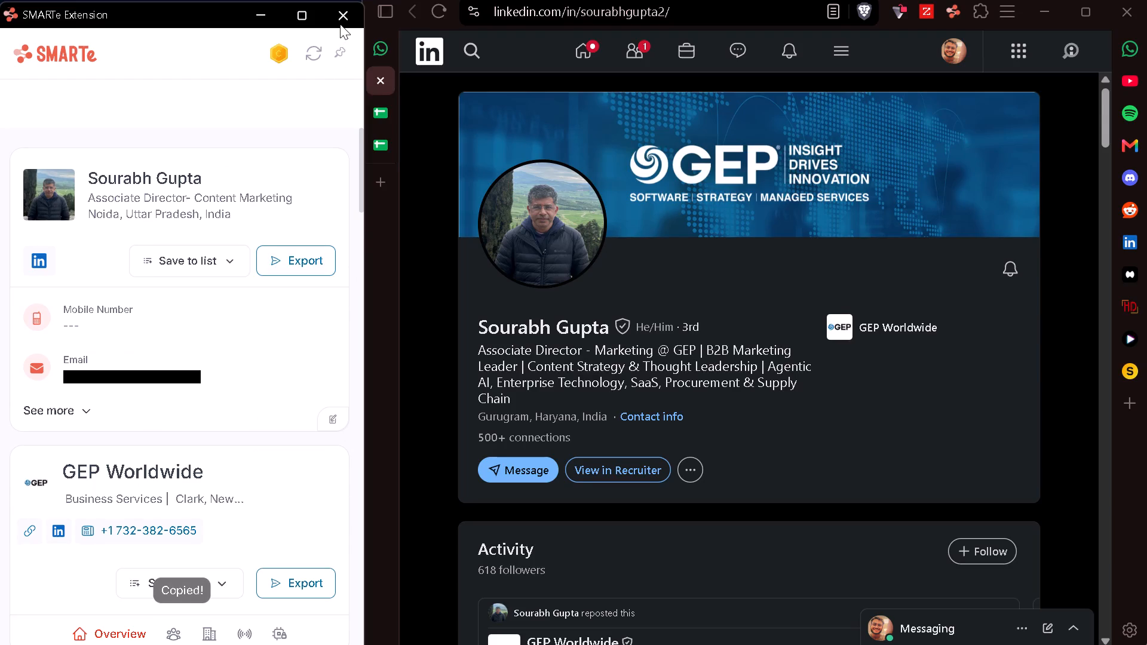
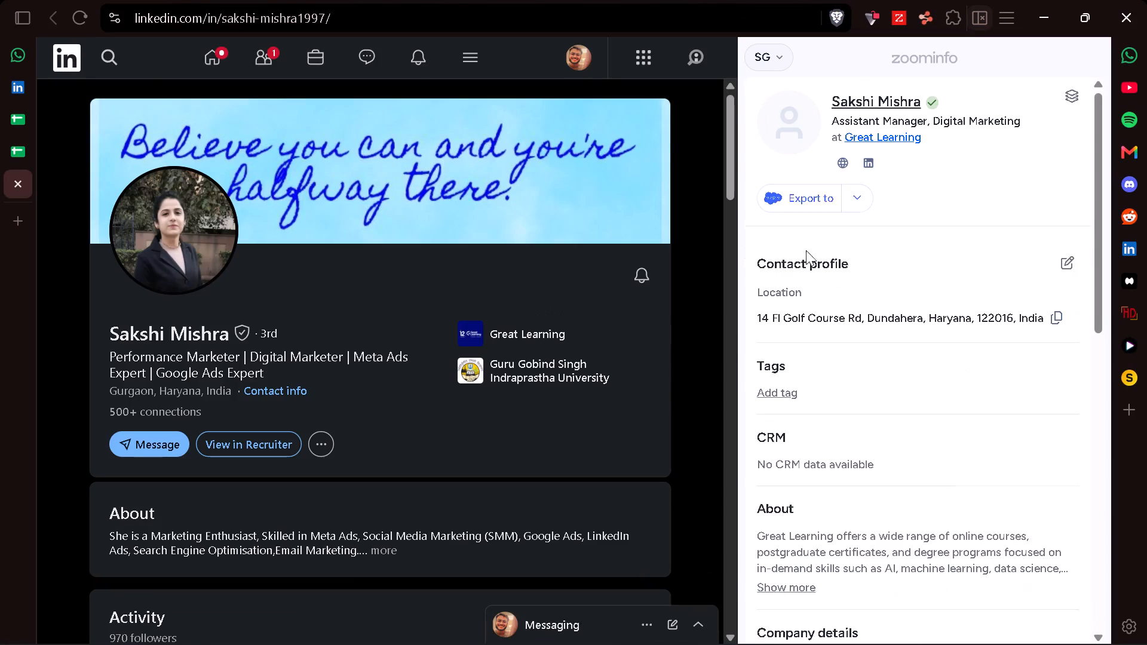
# Mark the missing email of the Assistant Manager Digital Marketing in row 34 as nf in cell D34 of the Contact Map.
pyautogui.click(21, 181)
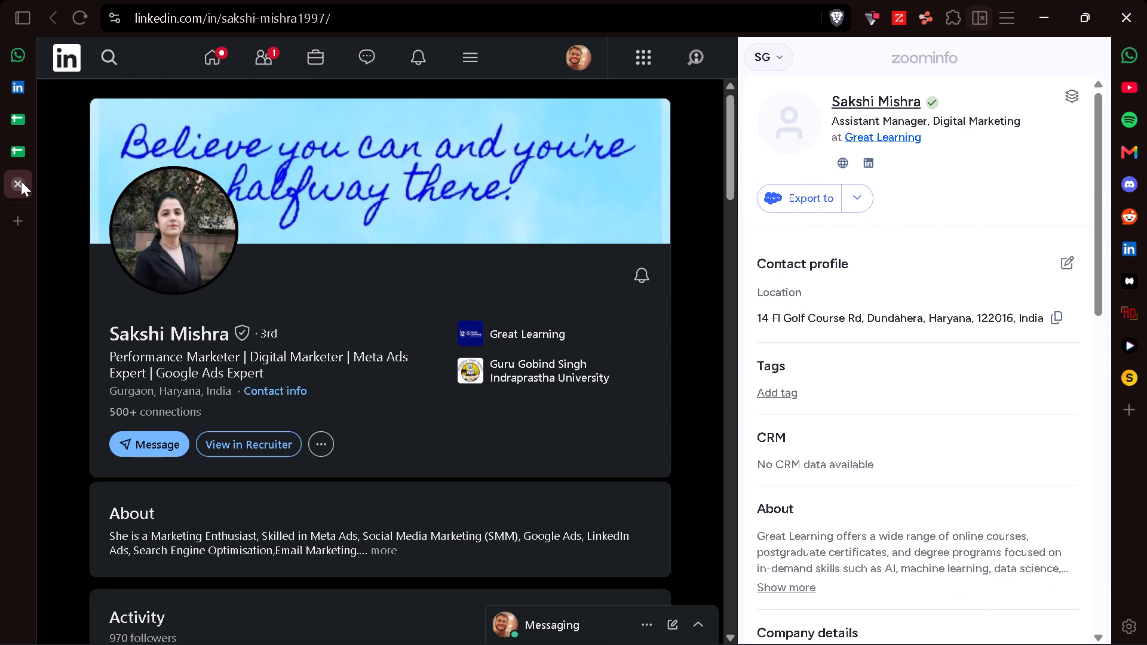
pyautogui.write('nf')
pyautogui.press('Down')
# Open the LinkedIn profile of the Senior Manager - Brand Marketing in row 36 and bring up the ZoomInfo contact details for it.
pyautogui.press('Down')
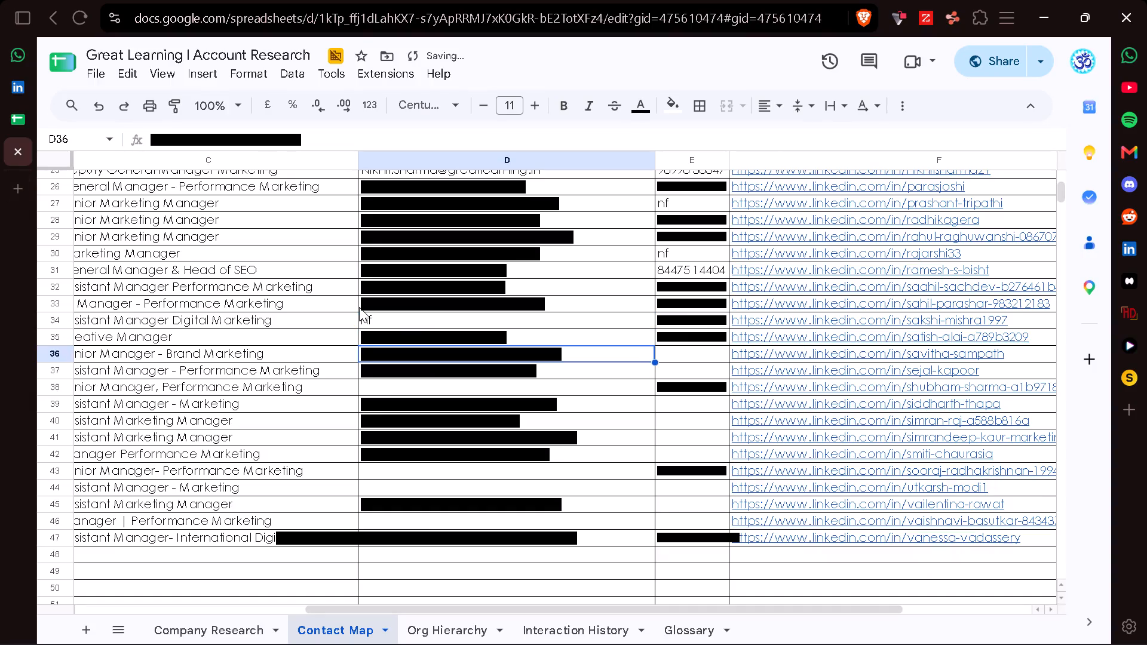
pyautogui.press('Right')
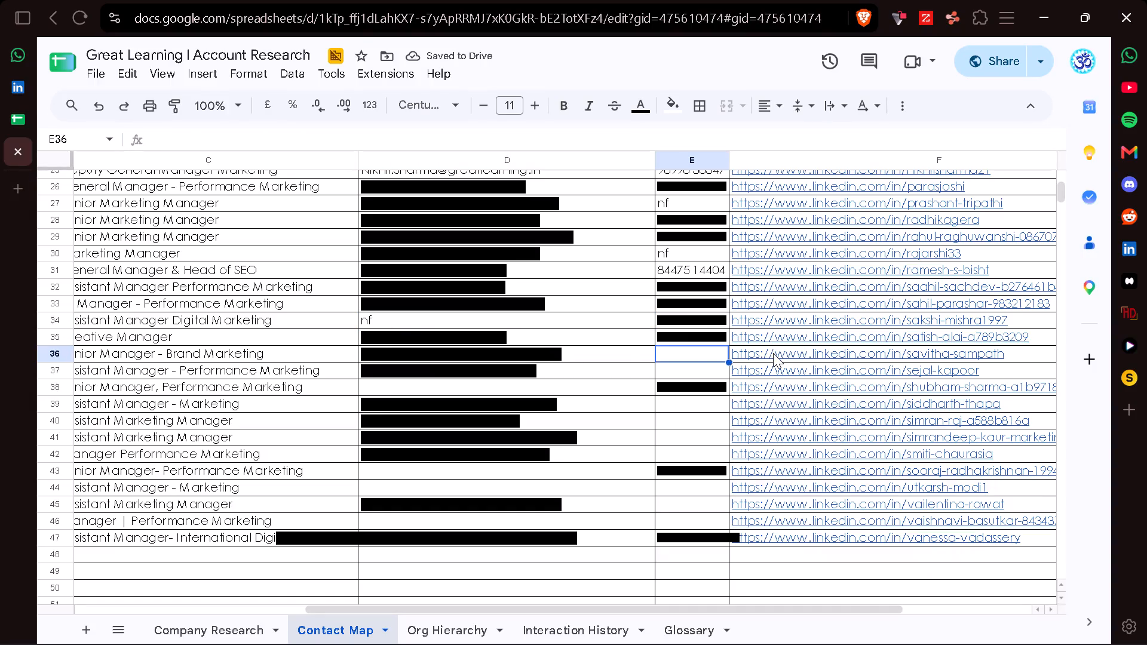
pyautogui.click(856, 386)
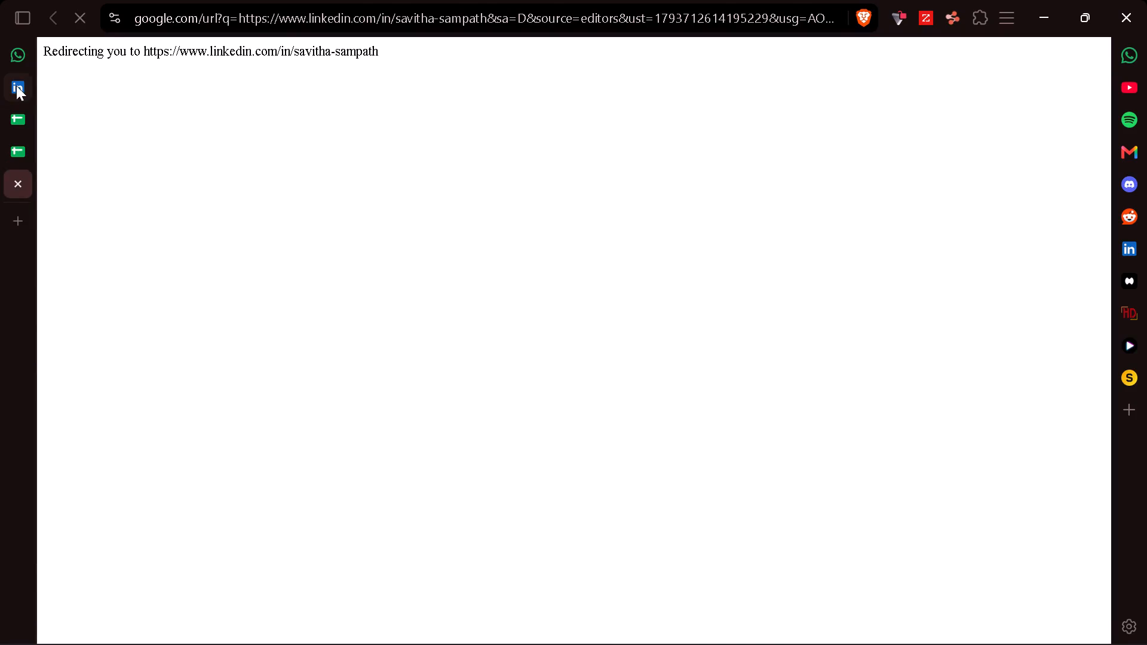
pyautogui.doubleClick(16, 85)
pyautogui.click(14, 145)
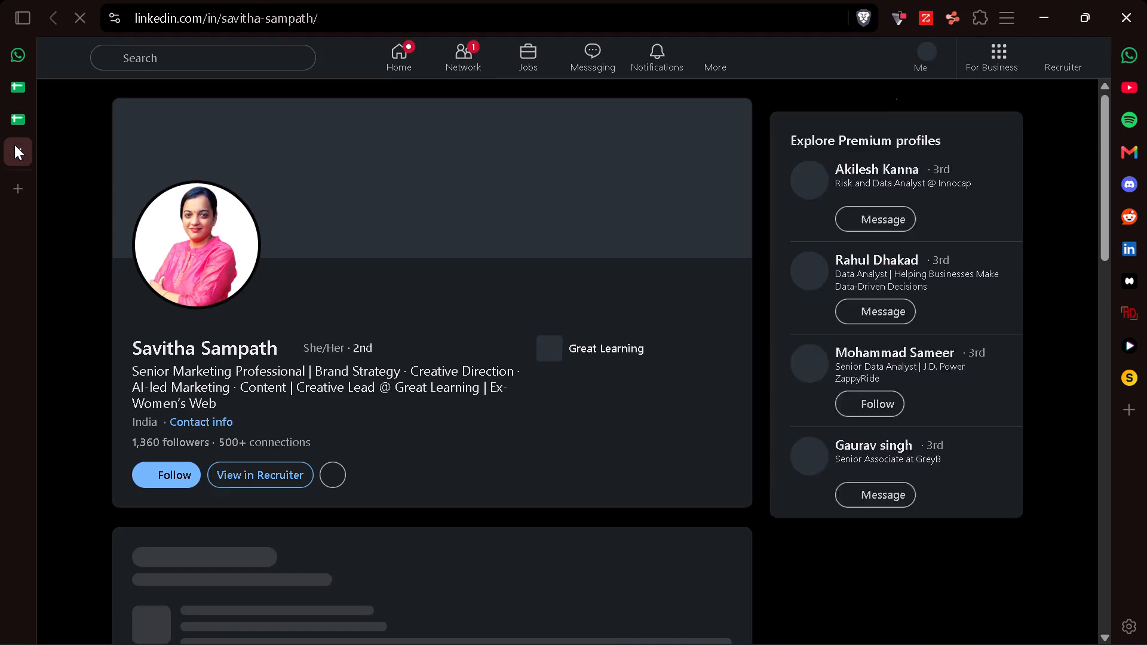
pyautogui.click(929, 16)
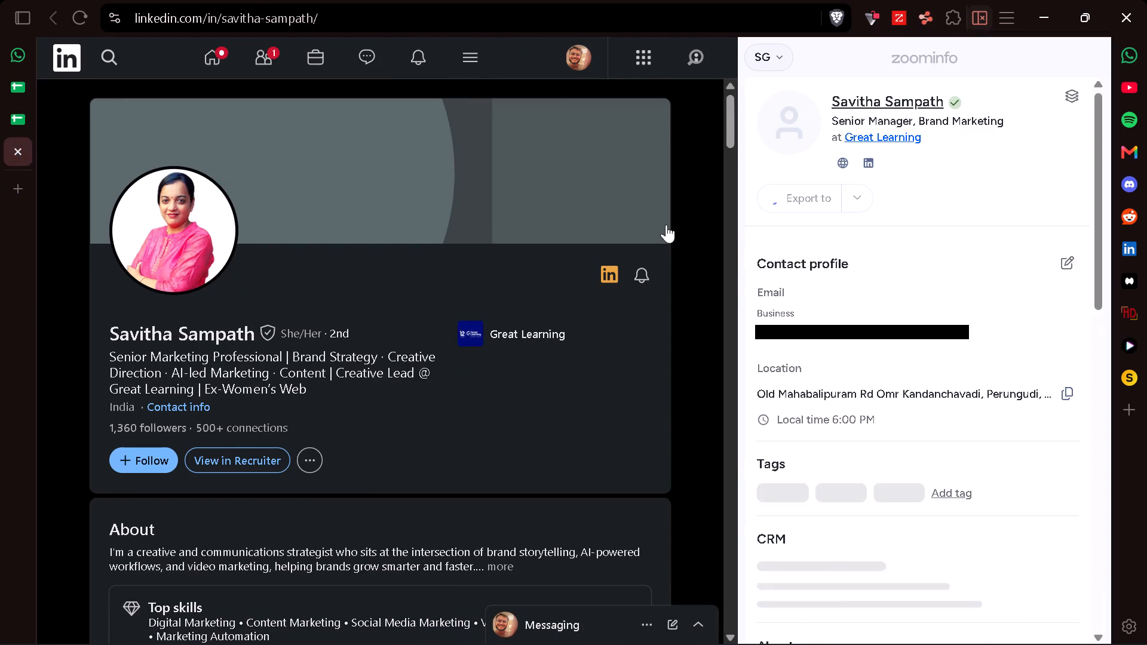
# Mark the missing phone number of the Senior Manager - Brand Marketing in row 36 as nf in cell E36.
pyautogui.click(958, 333)
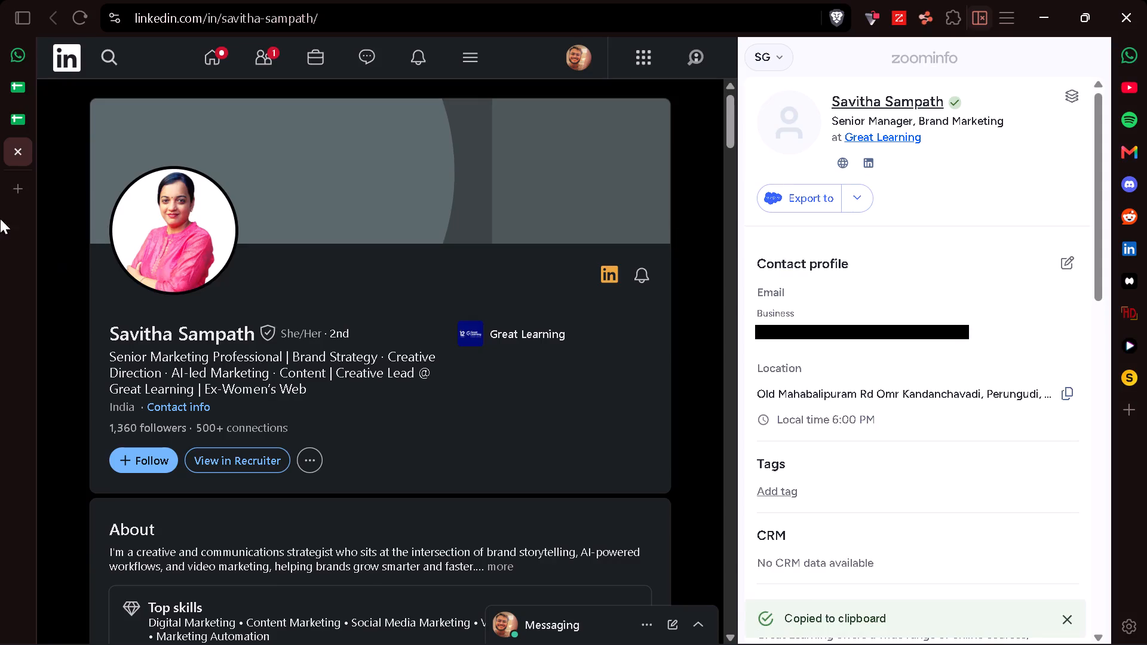
pyautogui.click(14, 152)
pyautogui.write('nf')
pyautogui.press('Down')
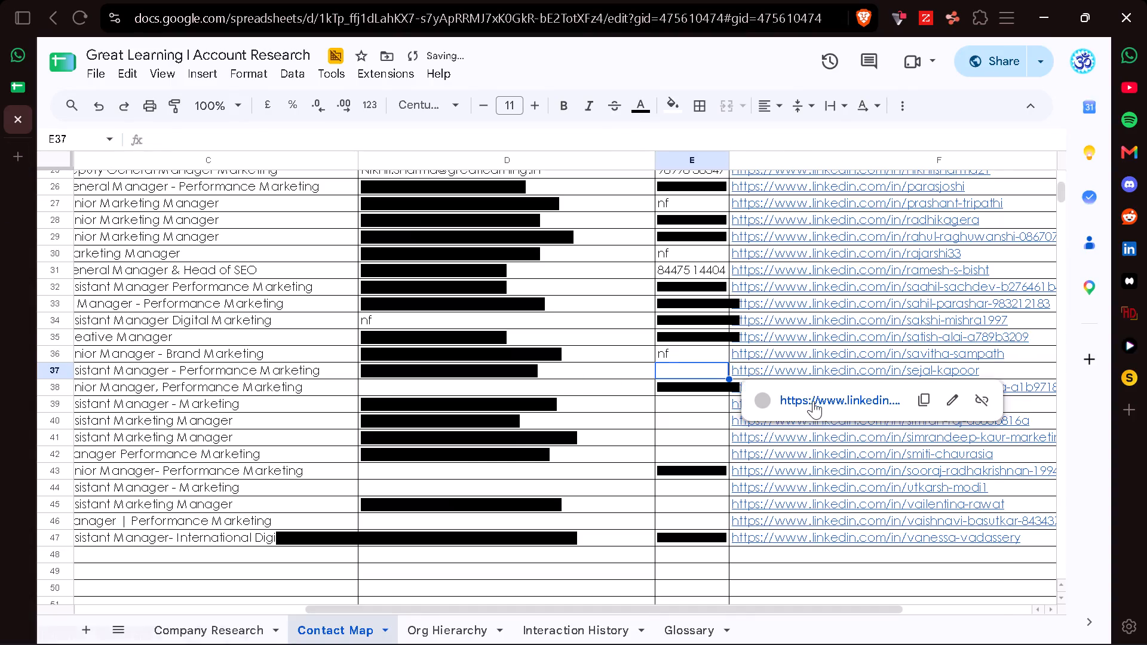
# Look up the row 37 Assistant Manager - Performance Marketing on LinkedIn and ZoomInfo, and mark the missing phone number as nf in cell E37.
pyautogui.click(813, 401)
pyautogui.click(924, 23)
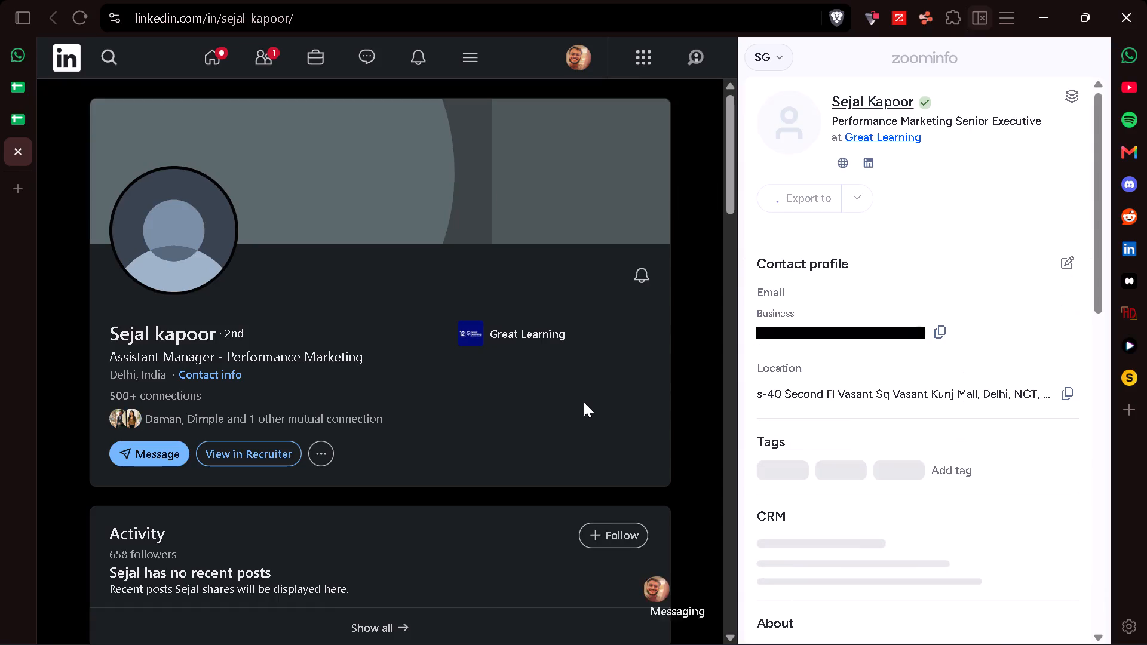
pyautogui.click(934, 328)
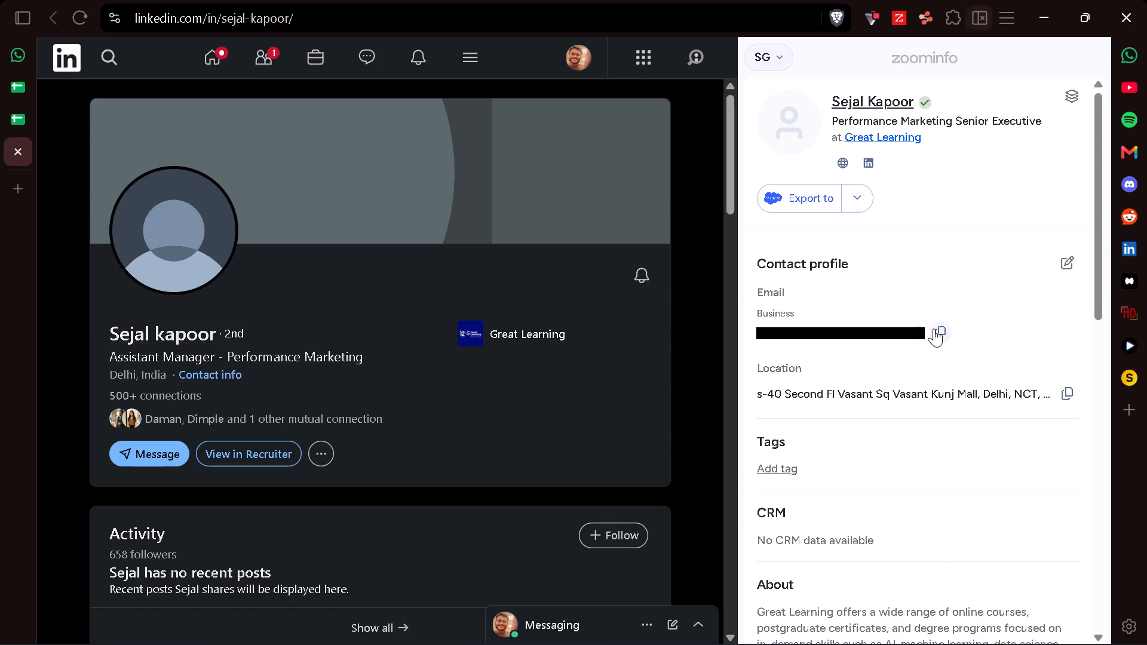
pyautogui.click(20, 157)
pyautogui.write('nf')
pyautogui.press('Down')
# Copy the row 38 Senior Manager, Performance Marketing's business email from ZoomInfo, via the LinkedIn profile, into cell D38 of the Contact Map.
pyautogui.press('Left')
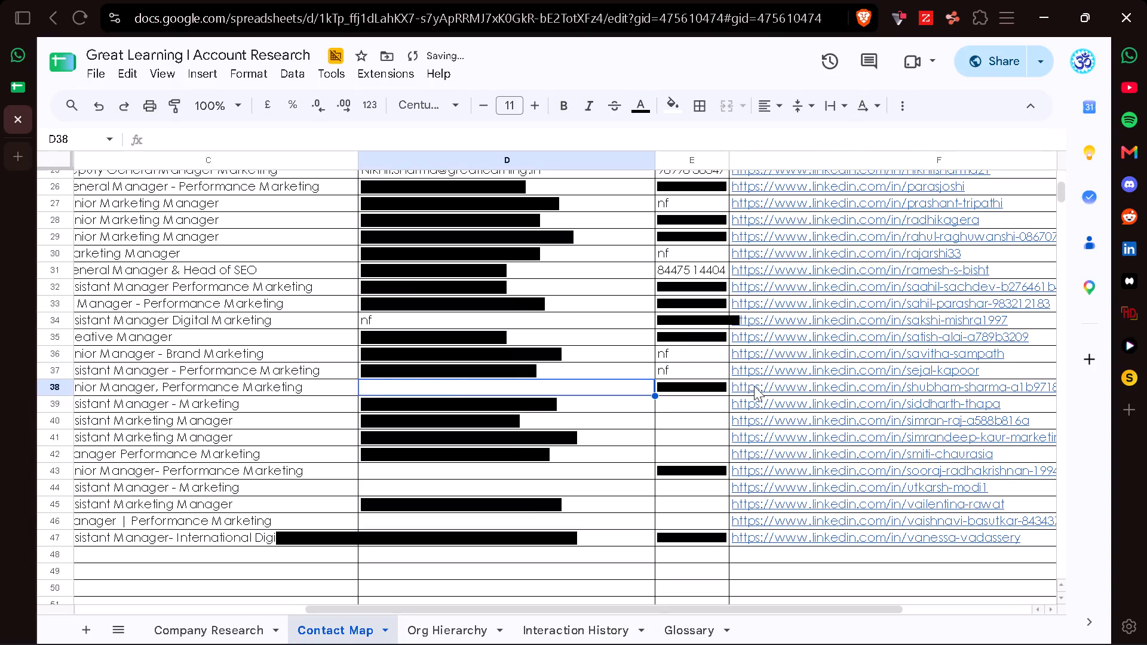
pyautogui.click(821, 415)
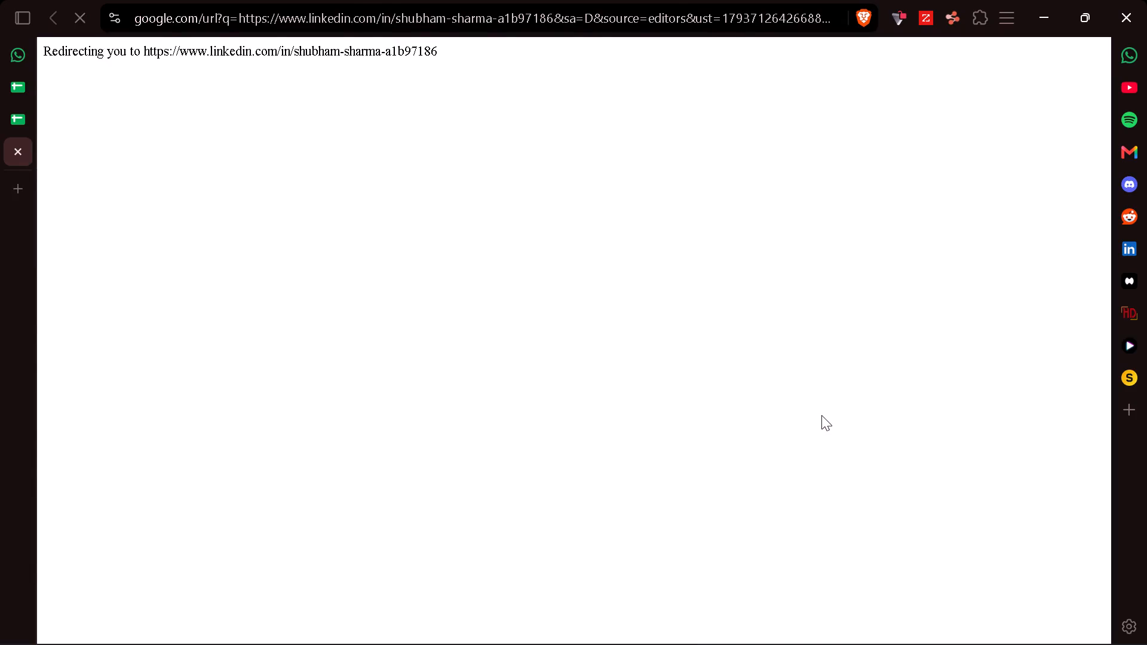
pyautogui.click(934, 11)
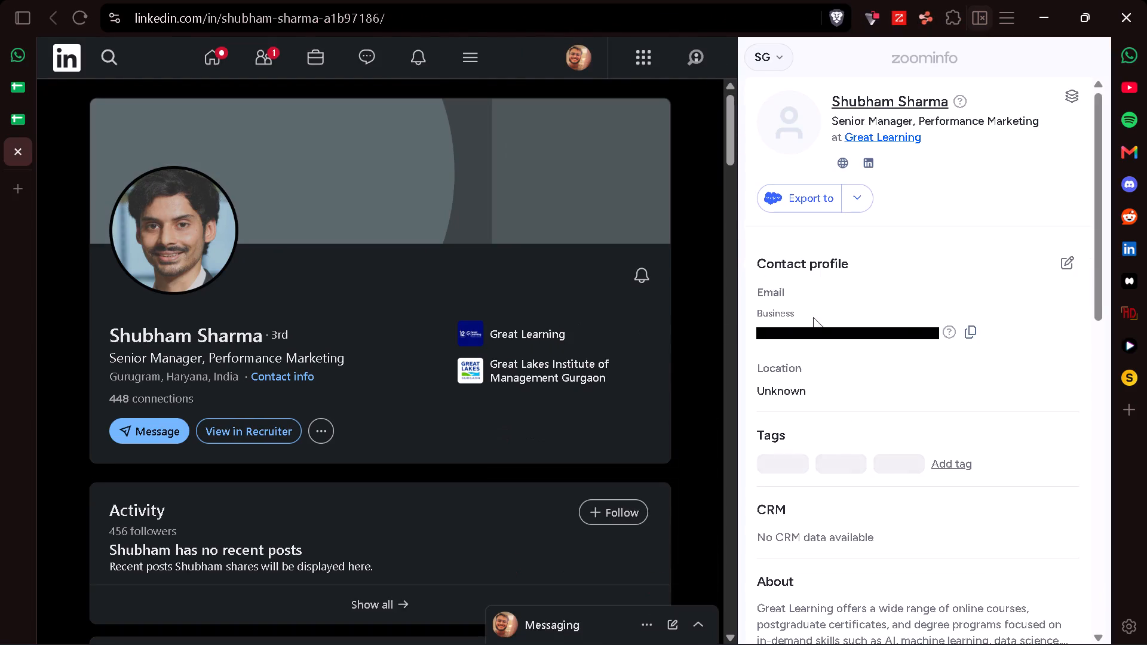
pyautogui.click(962, 333)
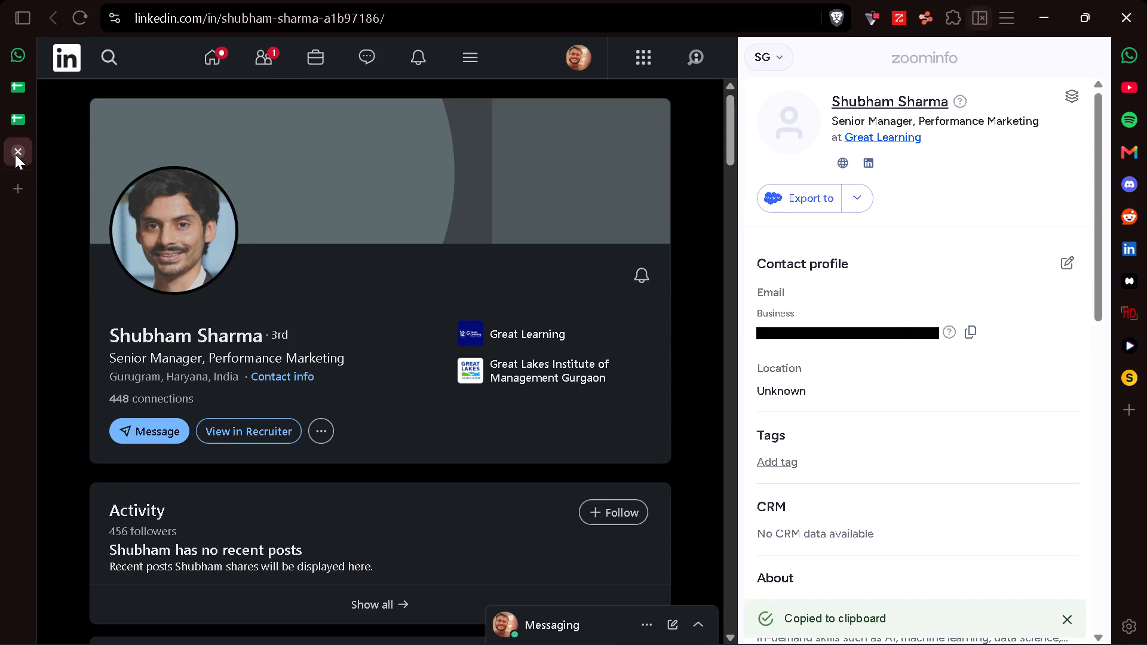
pyautogui.click(15, 154)
pyautogui.hotkey('ctrl', 'v')
pyautogui.press('Down')
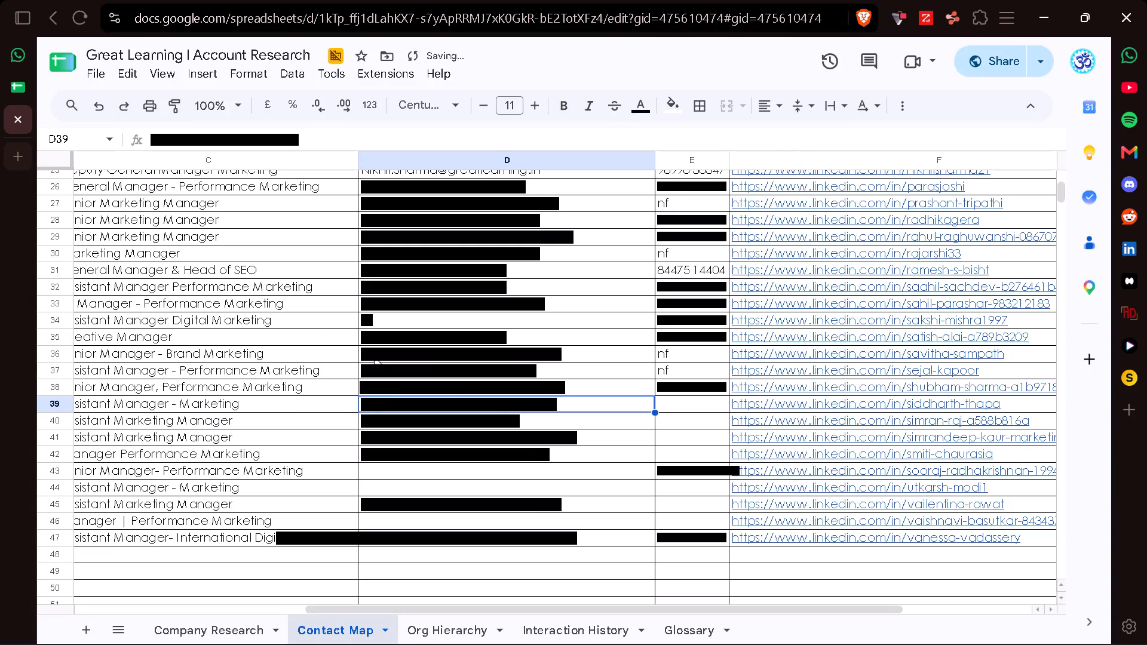
# Look up the row 39 Assistant Manager - Marketing on LinkedIn and ZoomInfo, and mark the missing phone number as nf in cell E39.
pyautogui.scroll(-2, 455, 383)
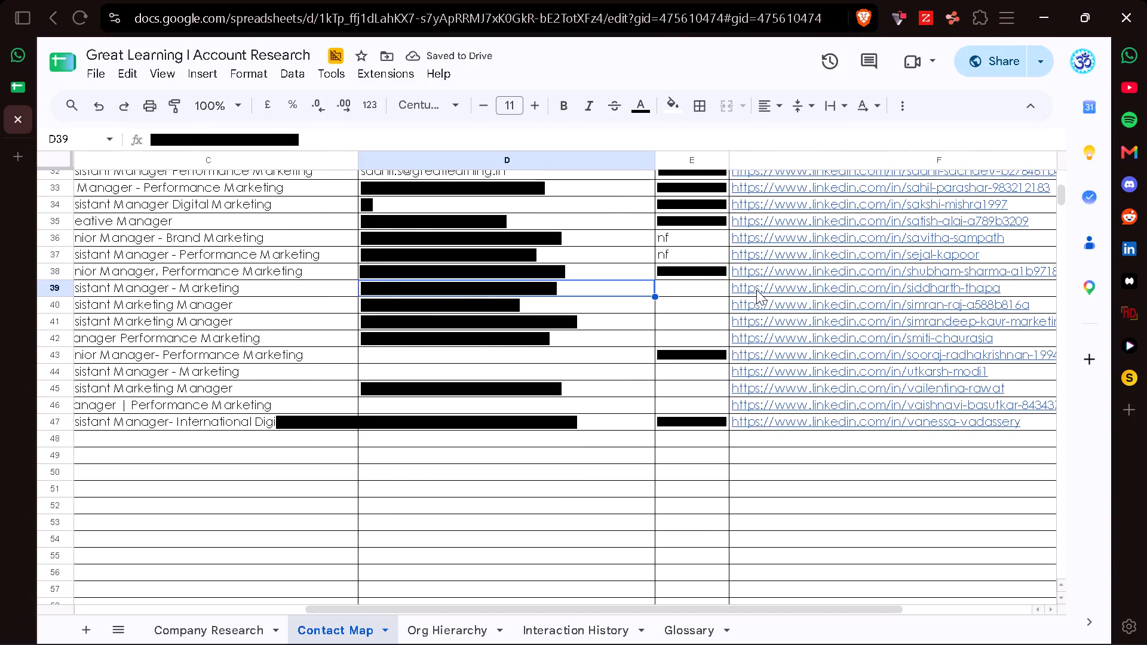
pyautogui.click(823, 315)
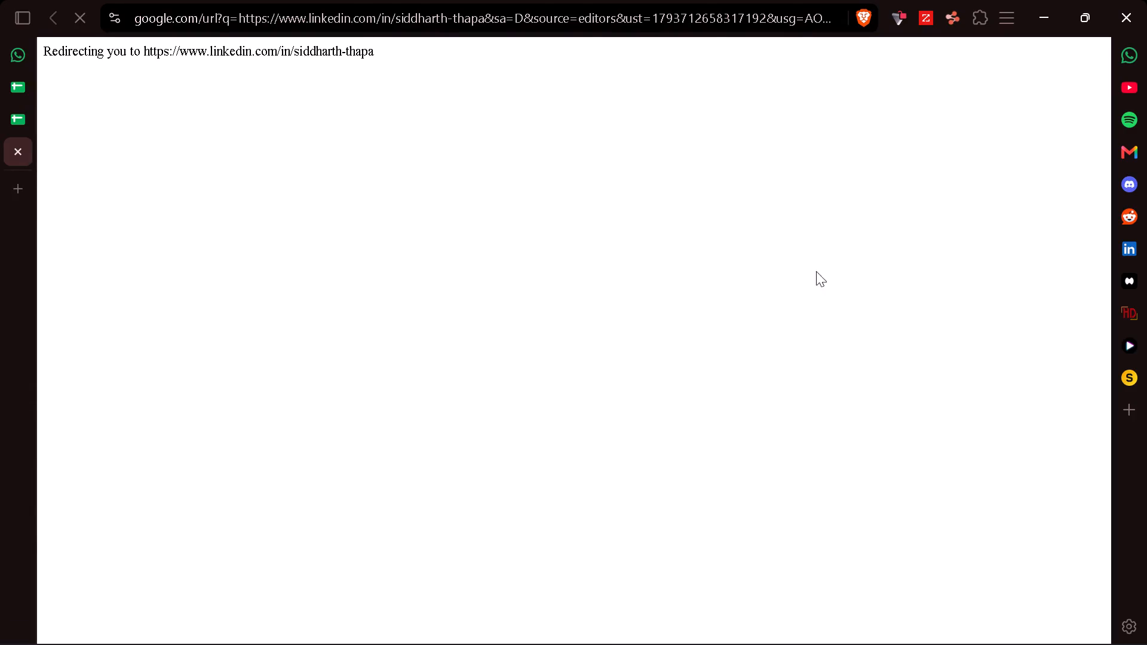
pyautogui.click(921, 20)
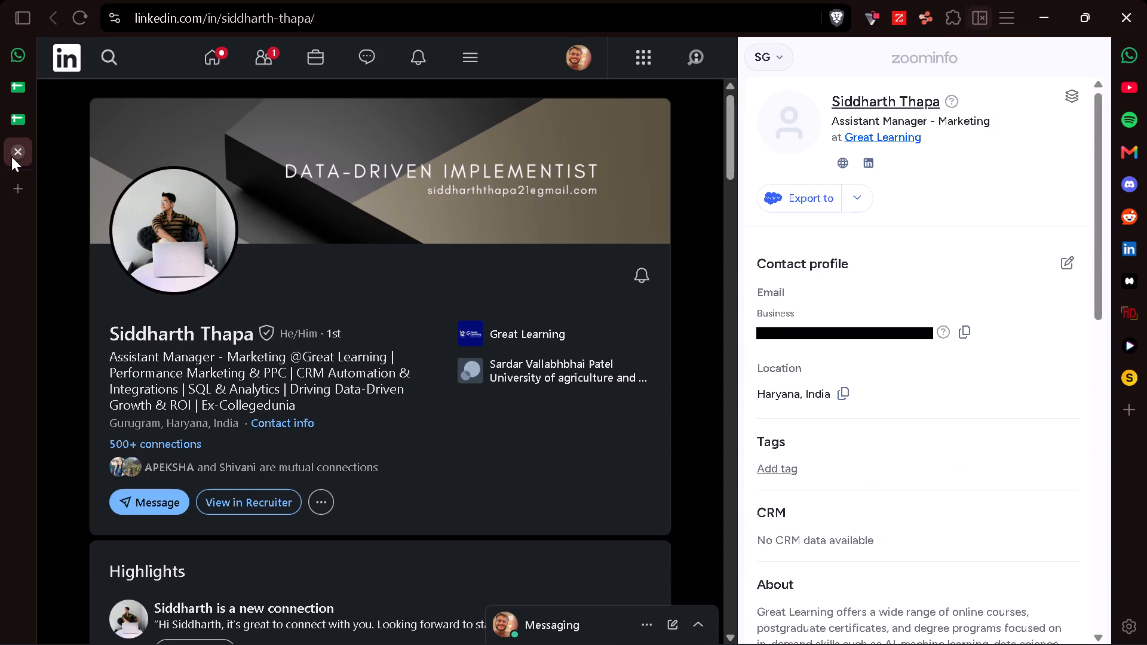
pyautogui.click(11, 156)
pyautogui.press('Right')
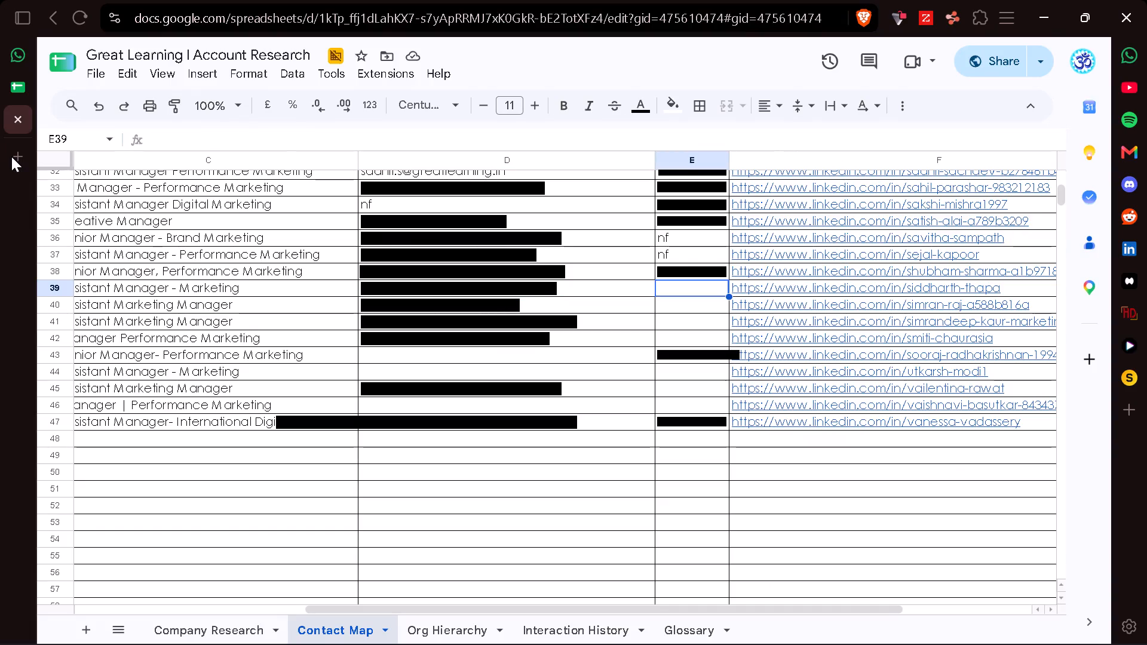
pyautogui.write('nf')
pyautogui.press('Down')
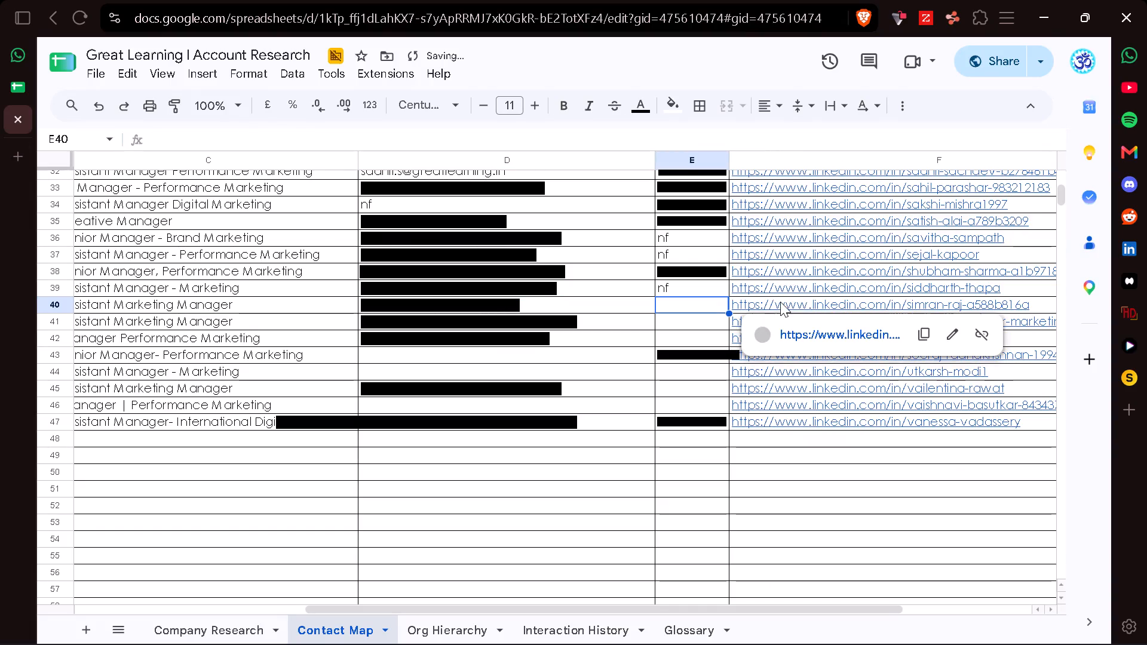
# Open row 40's LinkedIn profile with its ZoomInfo contact details and send the Assistant Marketing Manager a connection invitation without a note.
pyautogui.click(826, 330)
pyautogui.click(924, 24)
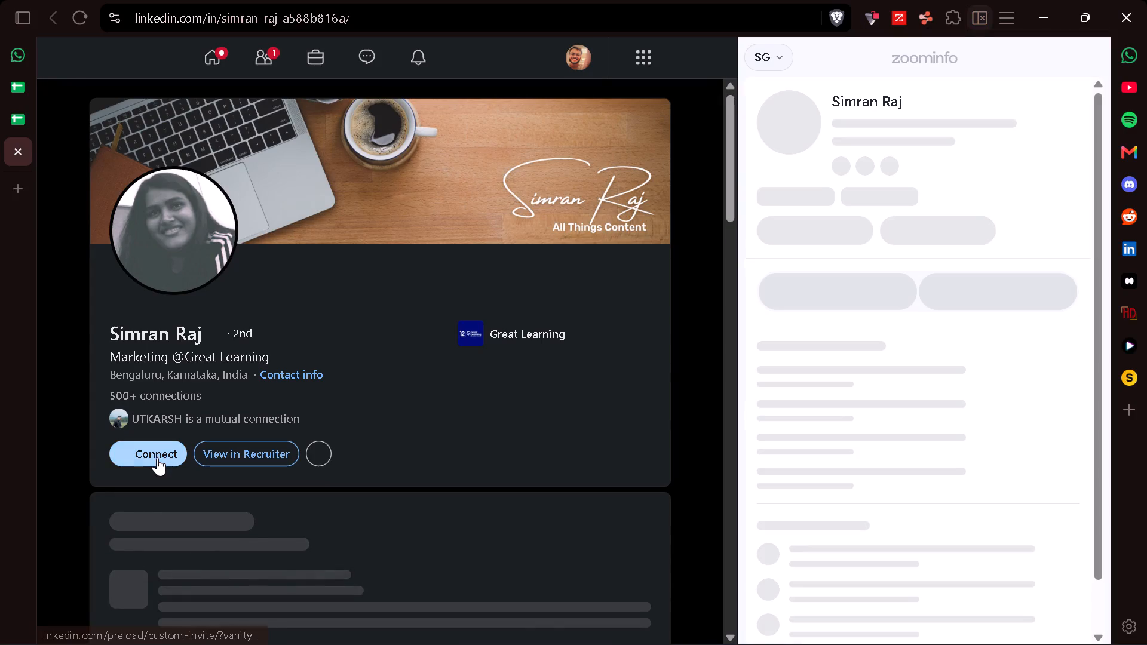
pyautogui.click(157, 457)
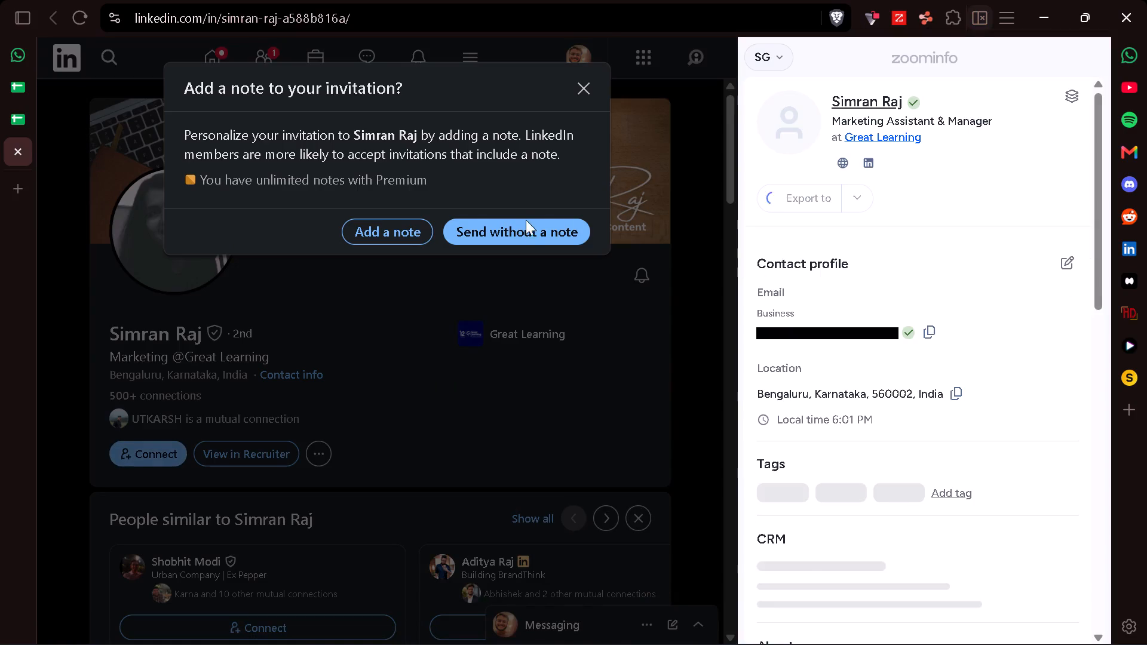
pyautogui.click(528, 223)
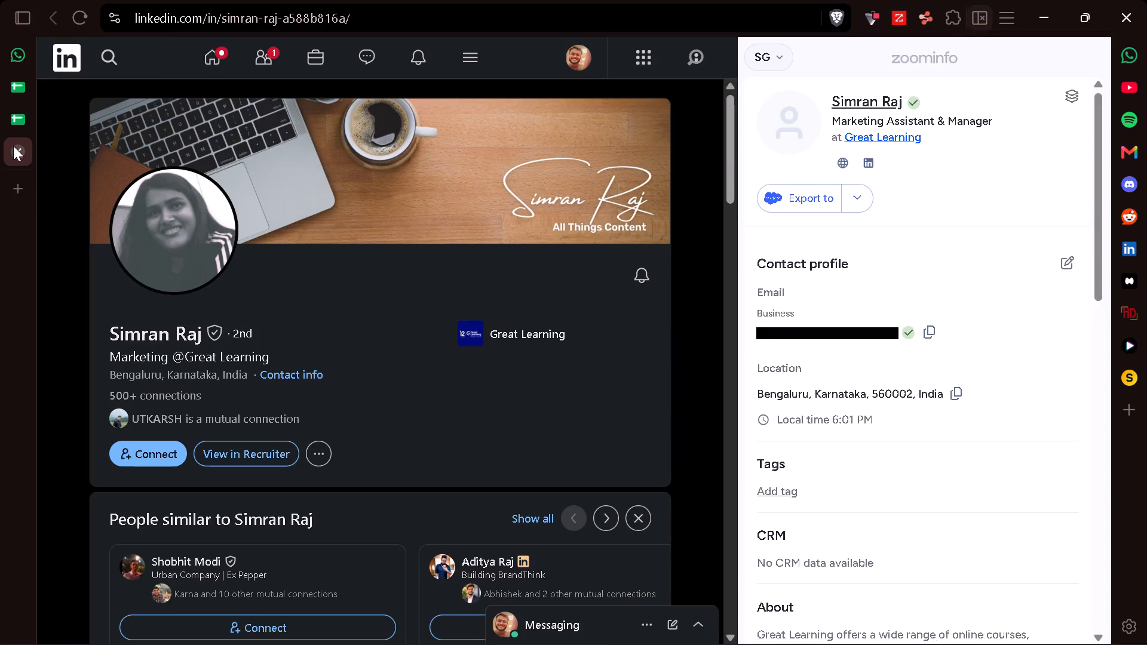
# Mark the missing phone number of the Assistant Marketing Manager in row 40 as nf in cell E40.
pyautogui.click(13, 146)
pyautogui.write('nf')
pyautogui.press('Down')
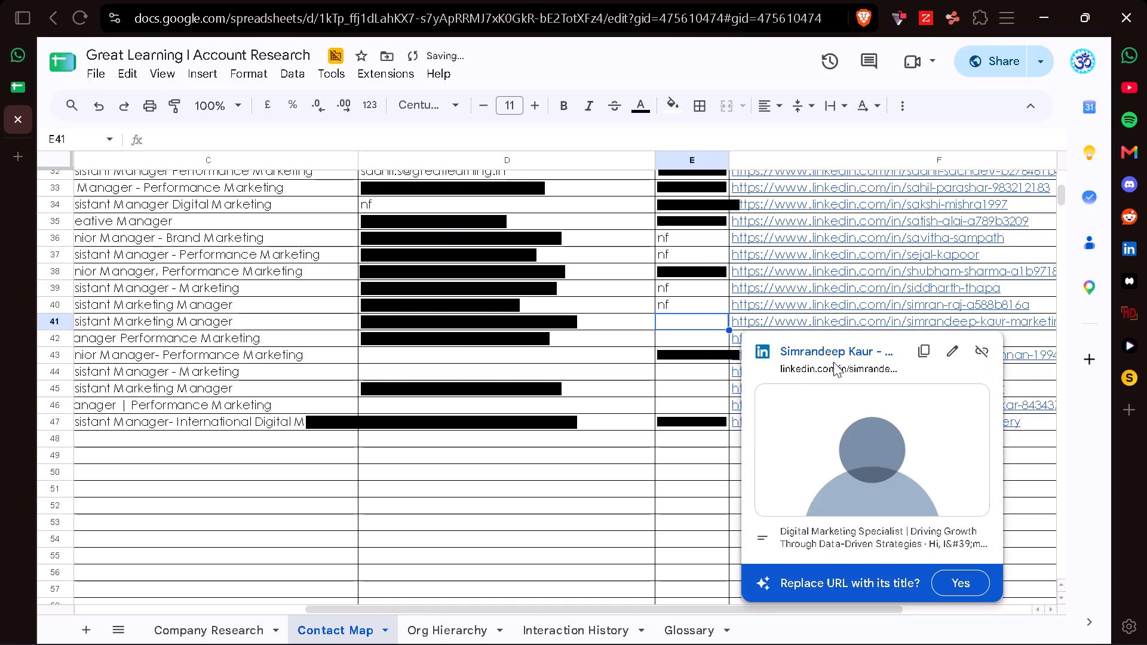
# Check the row 41 Assistant Marketing Manager's LinkedIn experience and ZoomInfo details, and mark the missing phone number as nf in cell E41.
pyautogui.click(823, 352)
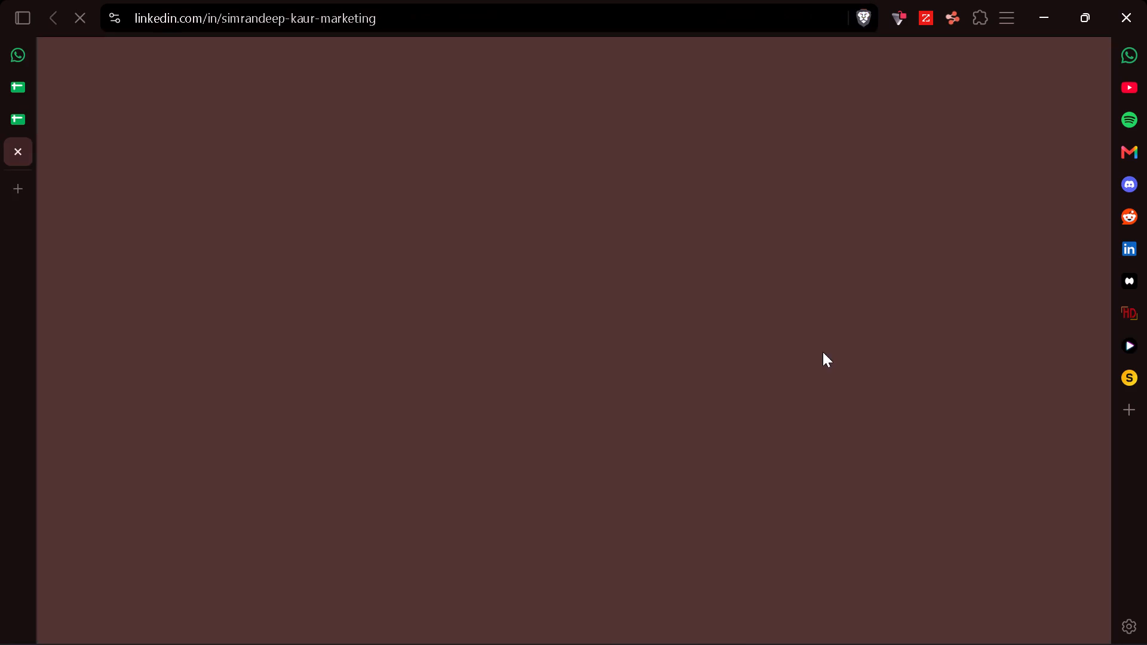
pyautogui.click(927, 19)
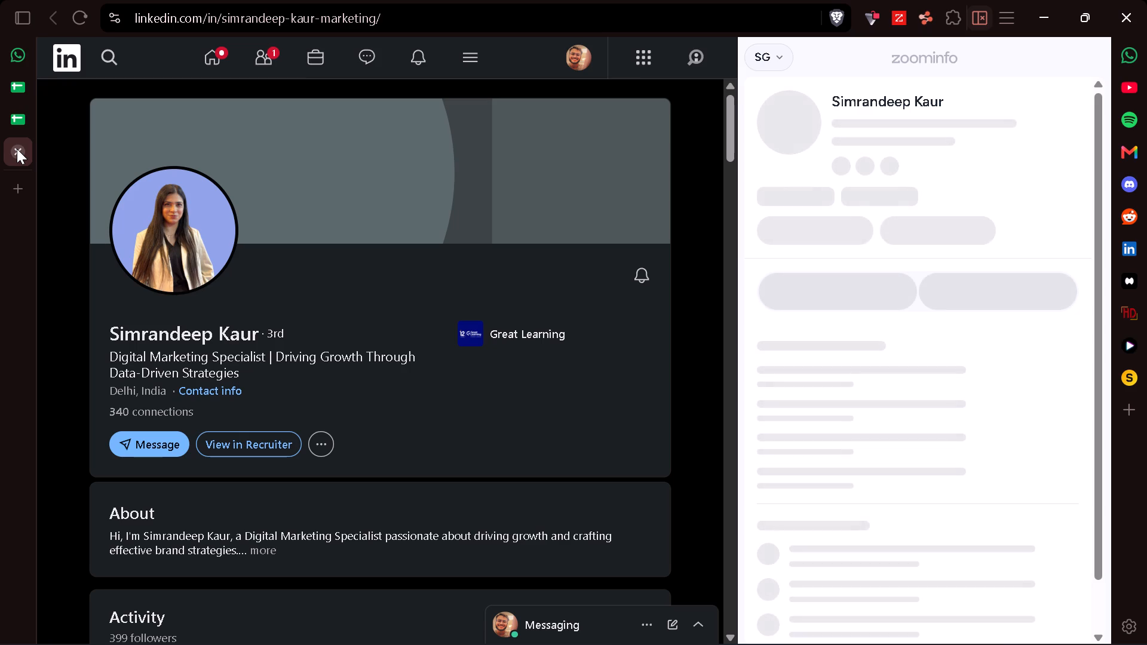
pyautogui.scroll(-3, 392, 395)
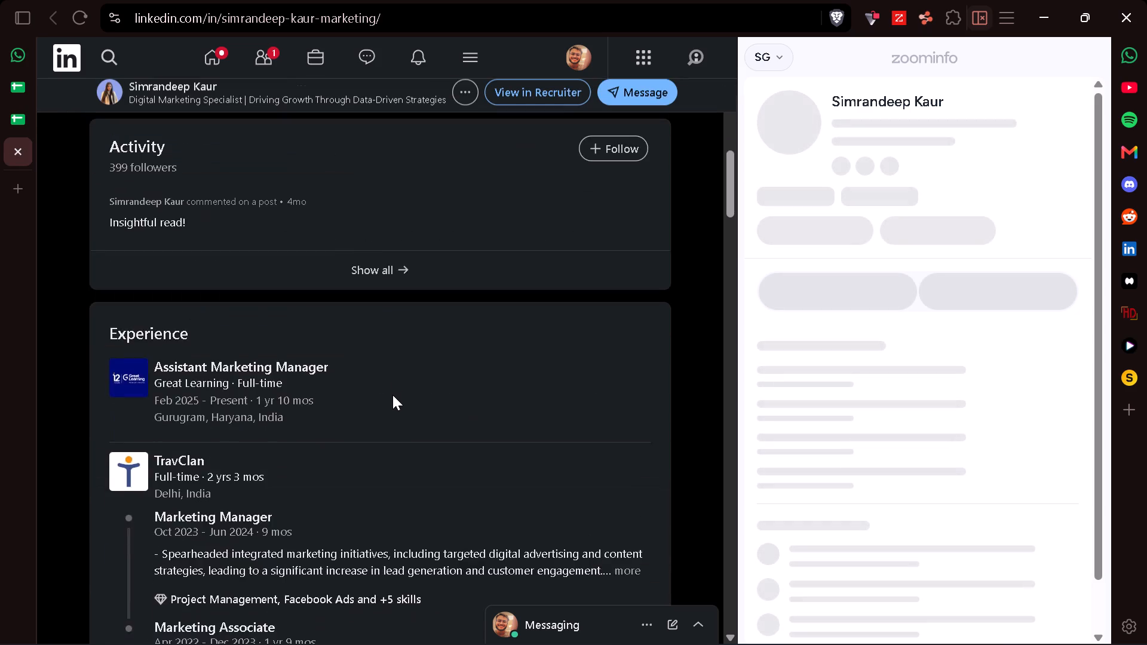
pyautogui.scroll(-3, 392, 395)
pyautogui.scroll(11, 392, 395)
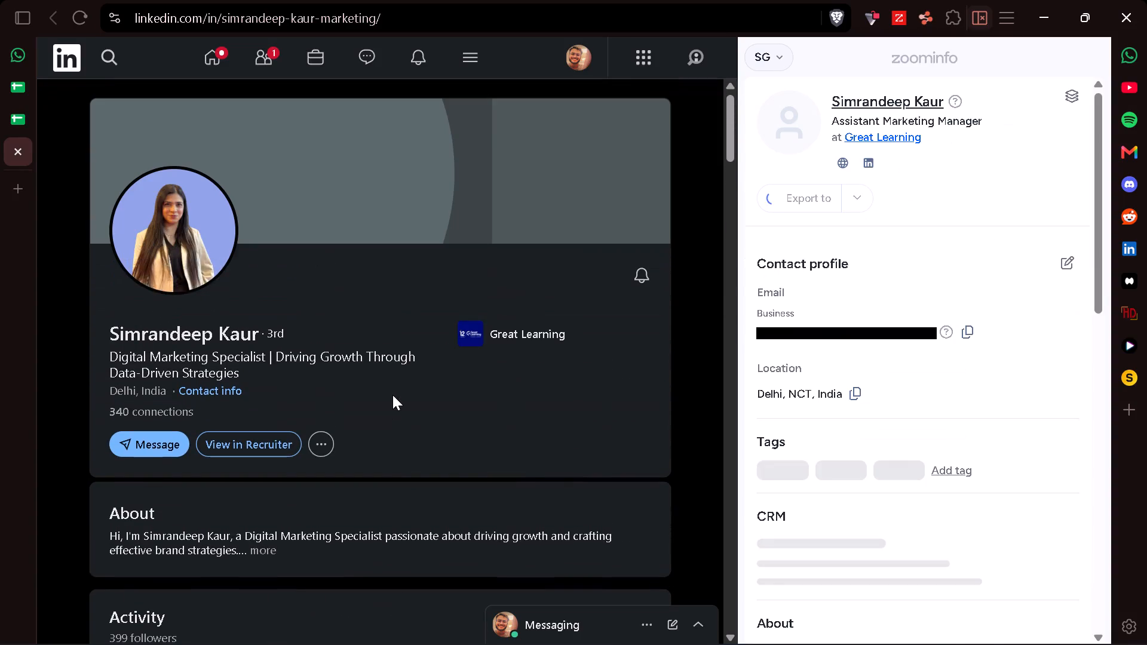
pyautogui.click(17, 152)
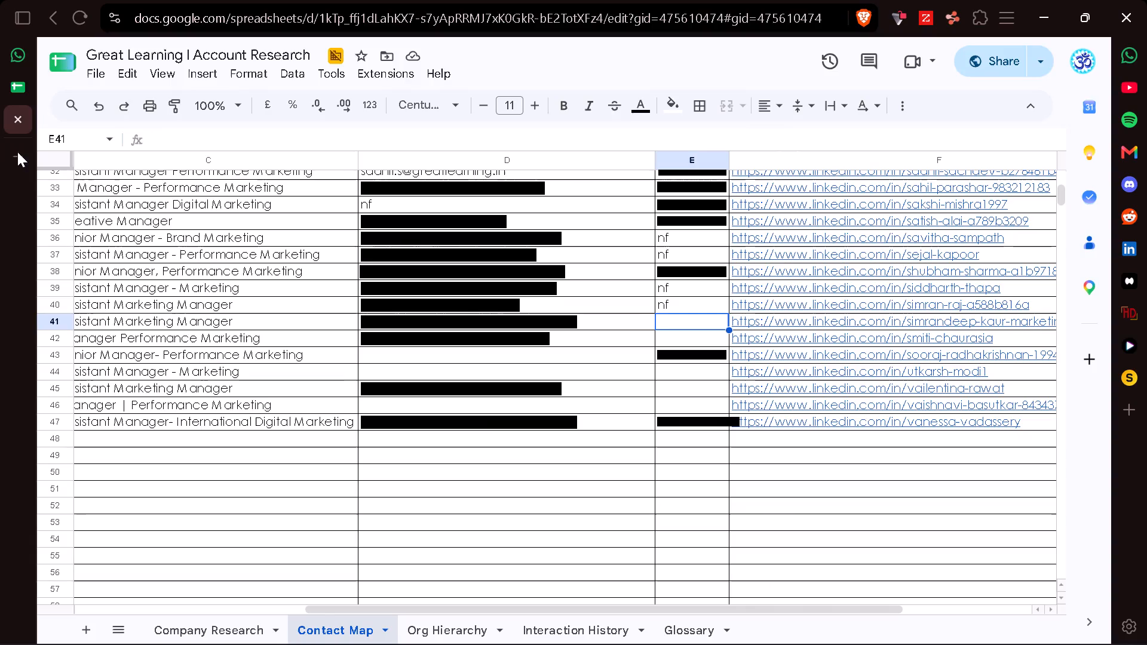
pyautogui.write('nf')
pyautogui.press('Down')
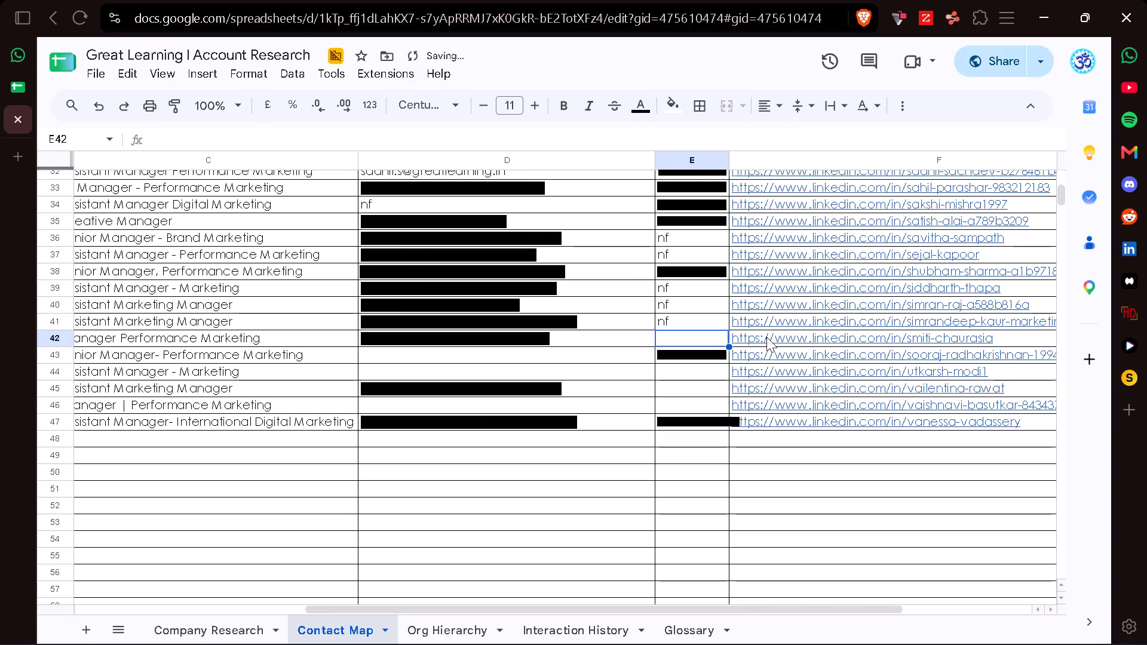
# Open row 42's LinkedIn profile with its ZoomInfo contact details and send the Performance Marketing manager a connection invitation without a note.
pyautogui.click(834, 367)
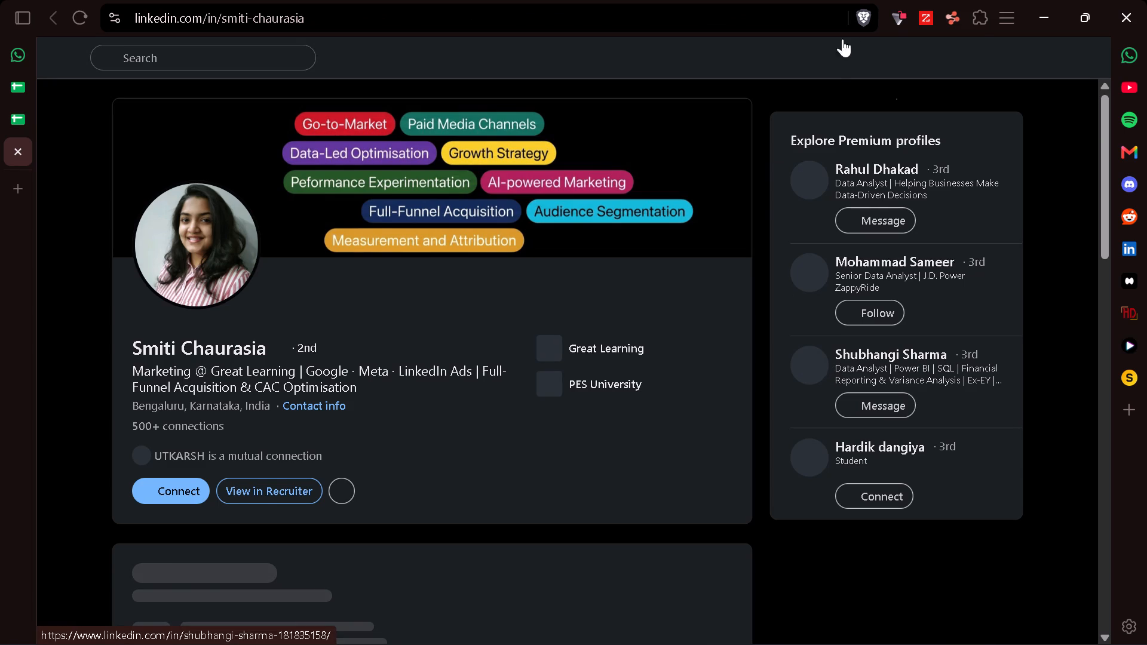
pyautogui.click(925, 19)
pyautogui.click(149, 468)
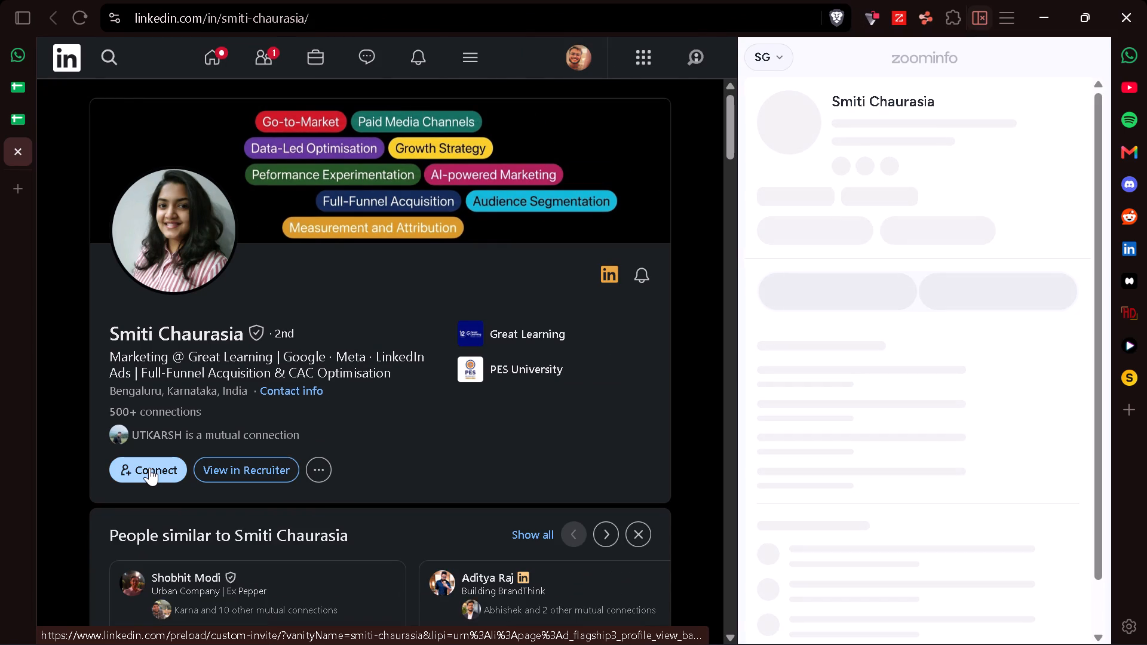
pyautogui.click(540, 247)
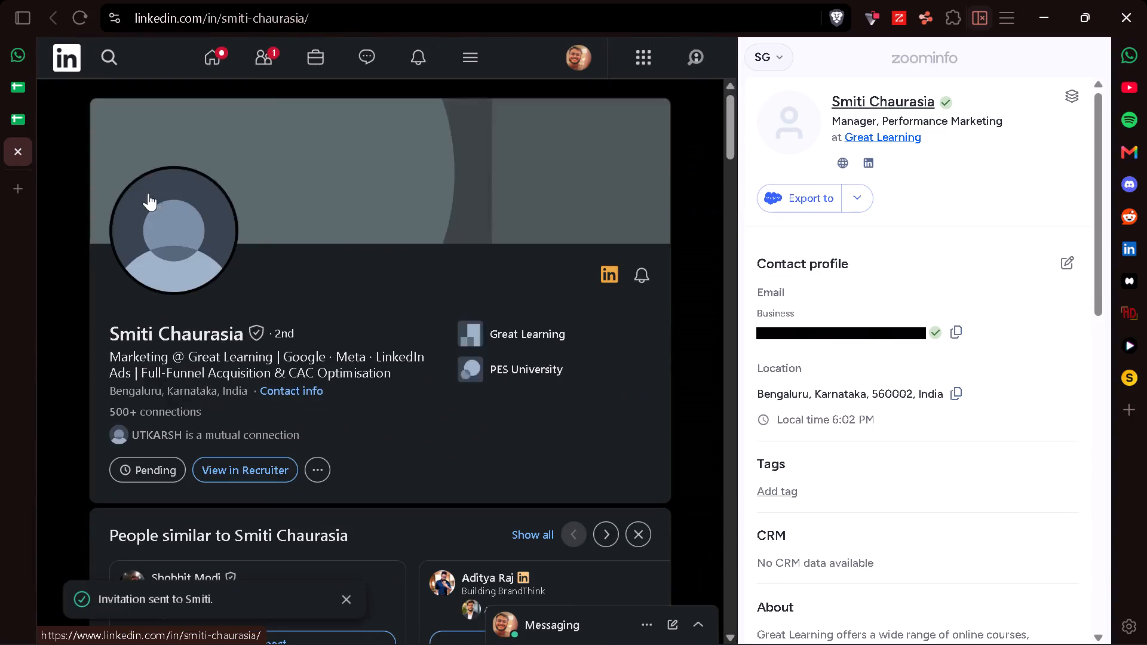
# Mark the missing phone number of the Performance Marketing manager in row 42 as nf in cell E42.
pyautogui.click(17, 155)
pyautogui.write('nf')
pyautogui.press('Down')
# Open row 43's LinkedIn profile with its ZoomInfo contact details and send the Senior Manager - Performance Marketing a connection invitation without a note.
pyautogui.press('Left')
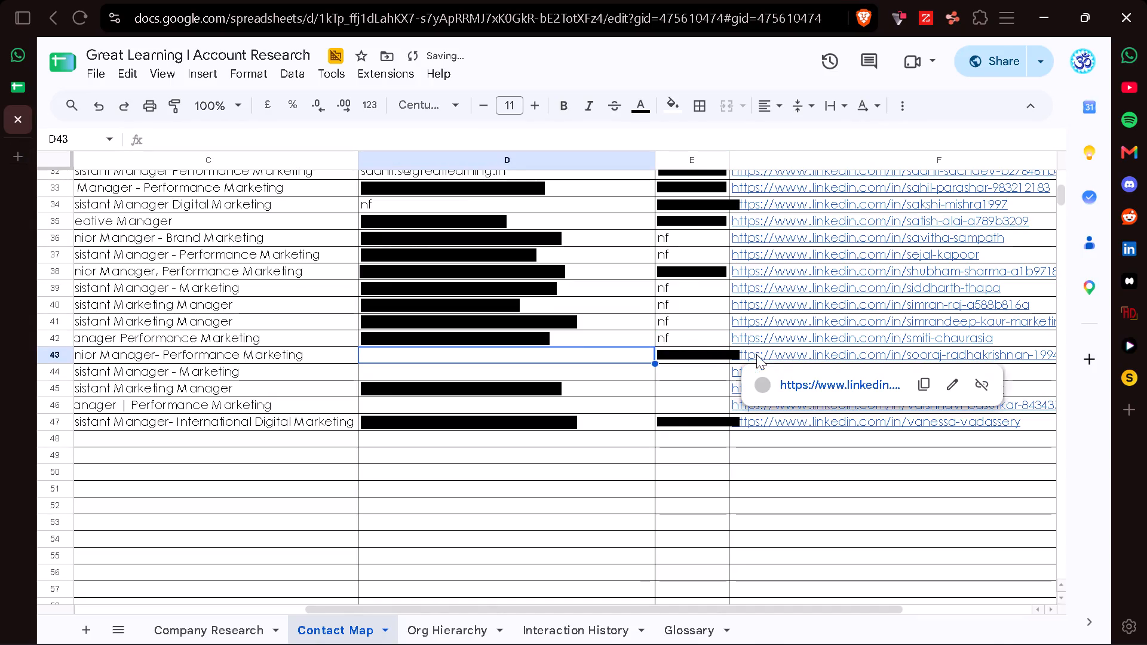
pyautogui.moveTo(816, 374); pyautogui.dragTo(830, 385)
pyautogui.click(830, 385)
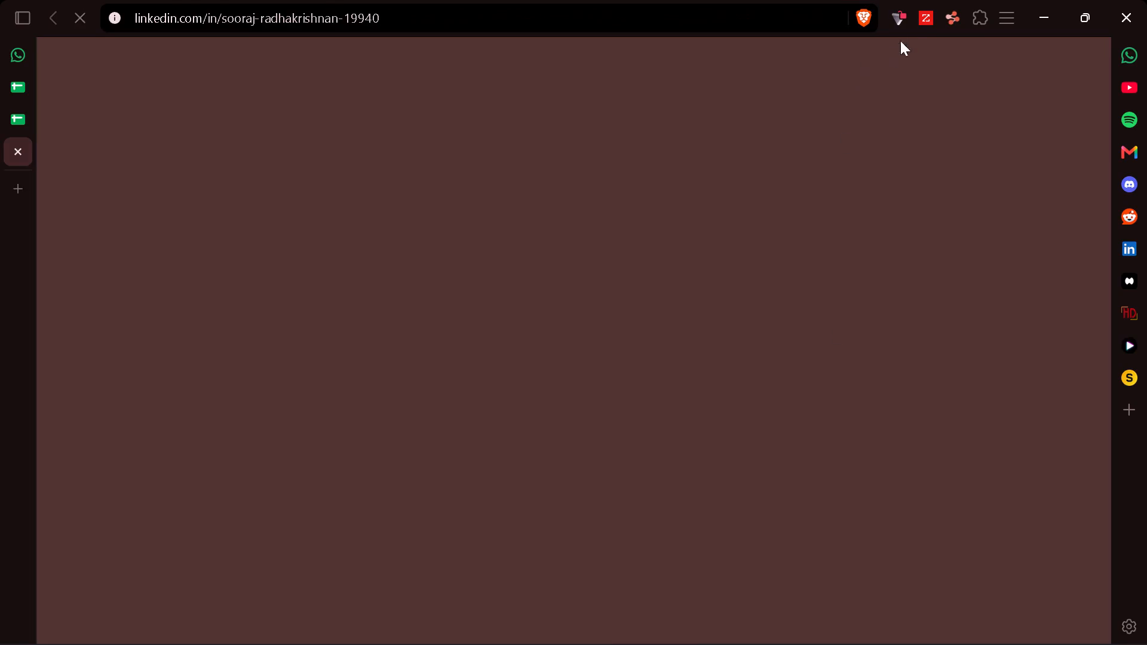
pyautogui.click(926, 14)
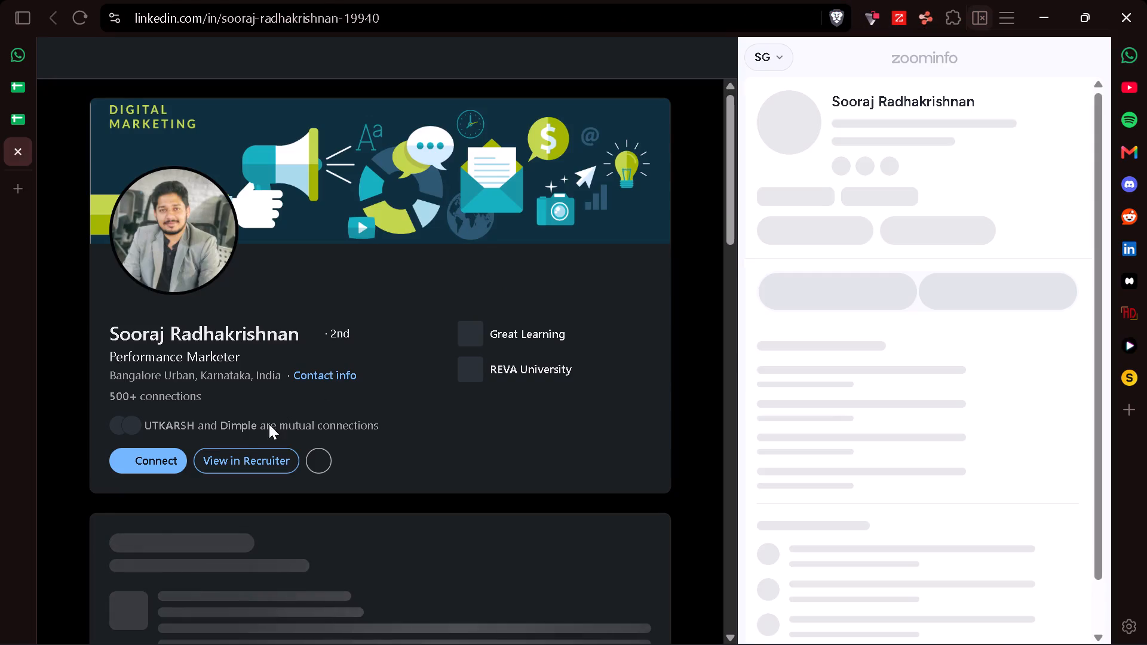
pyautogui.click(147, 464)
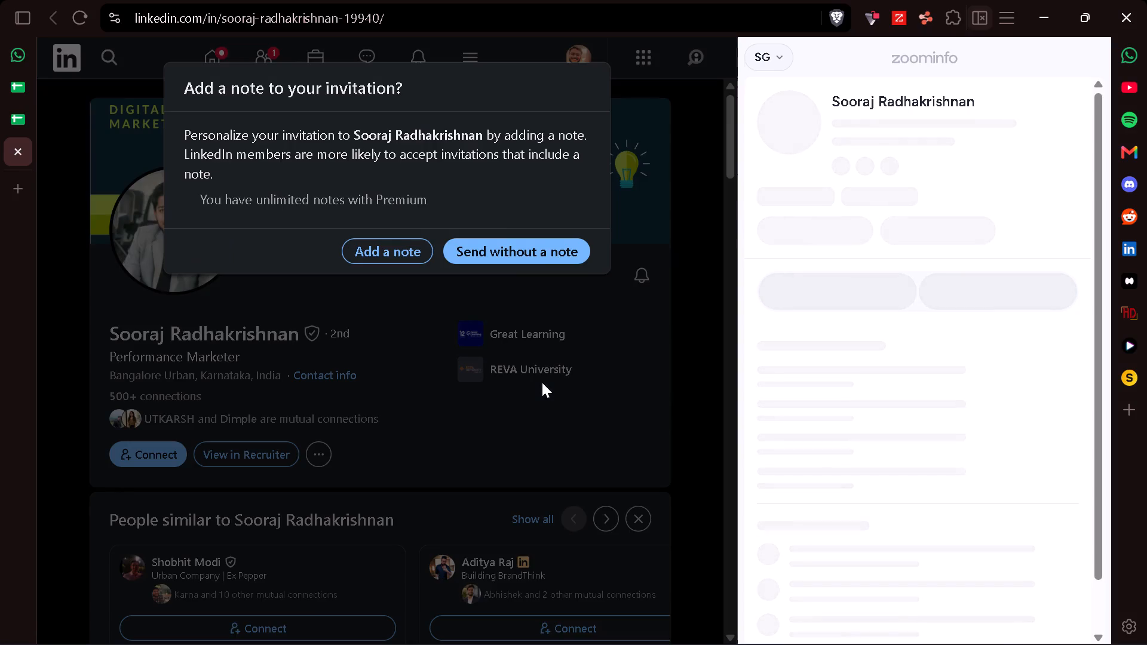
pyautogui.click(530, 244)
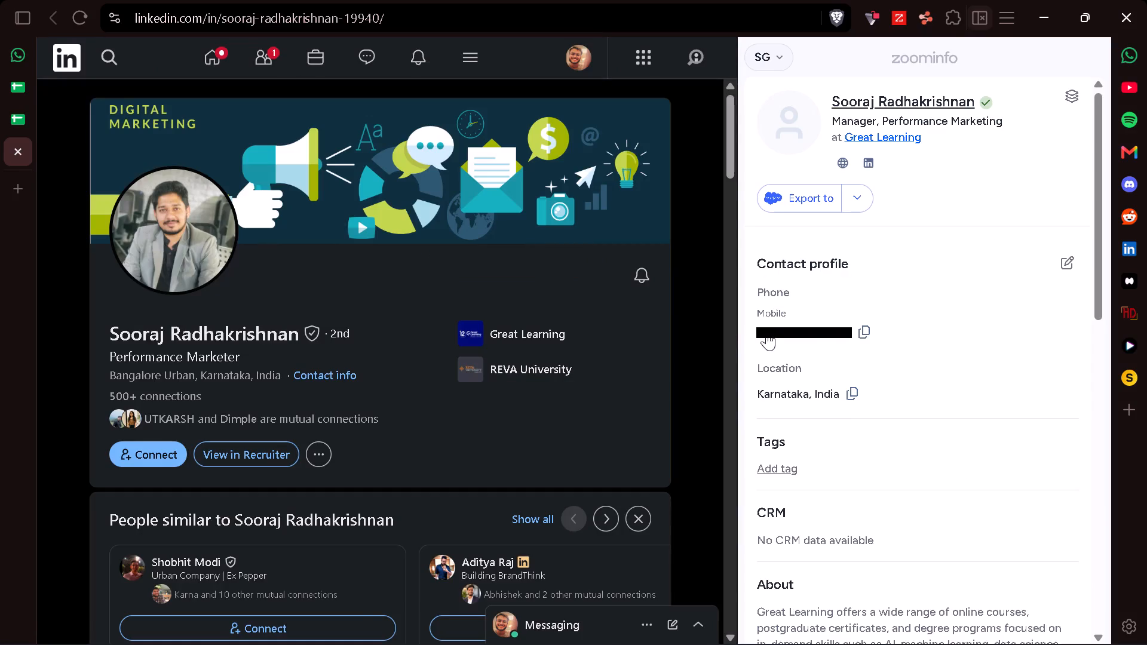
# Mark the missing email of the Senior Manager - Performance Marketing in row 43 as nf in cell D43.
pyautogui.click(19, 152)
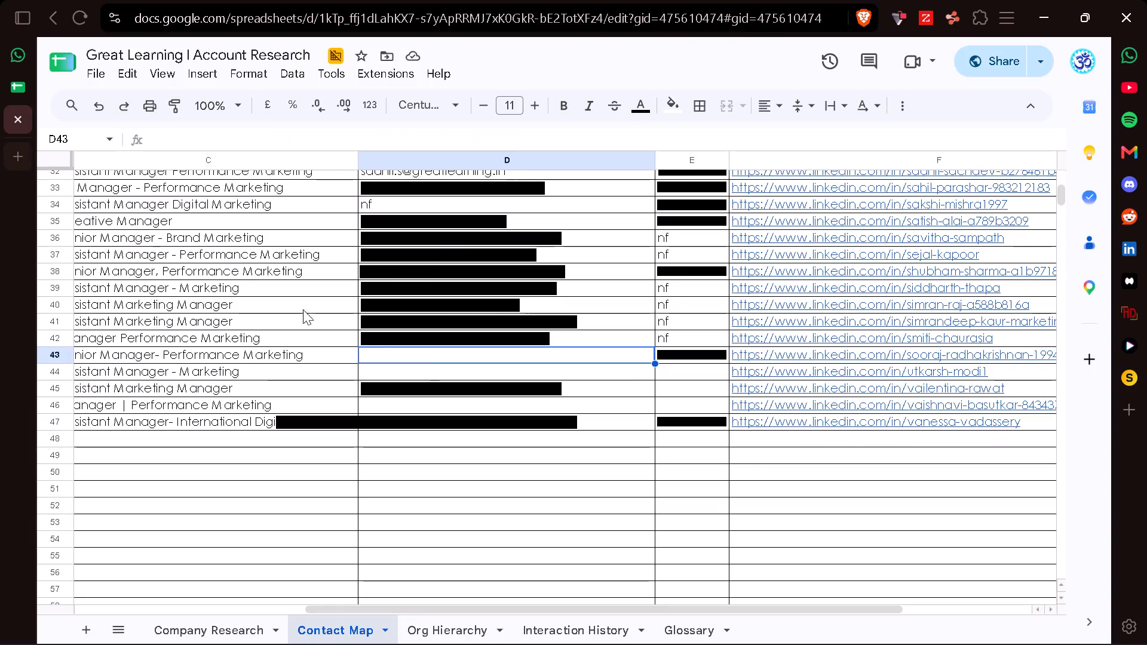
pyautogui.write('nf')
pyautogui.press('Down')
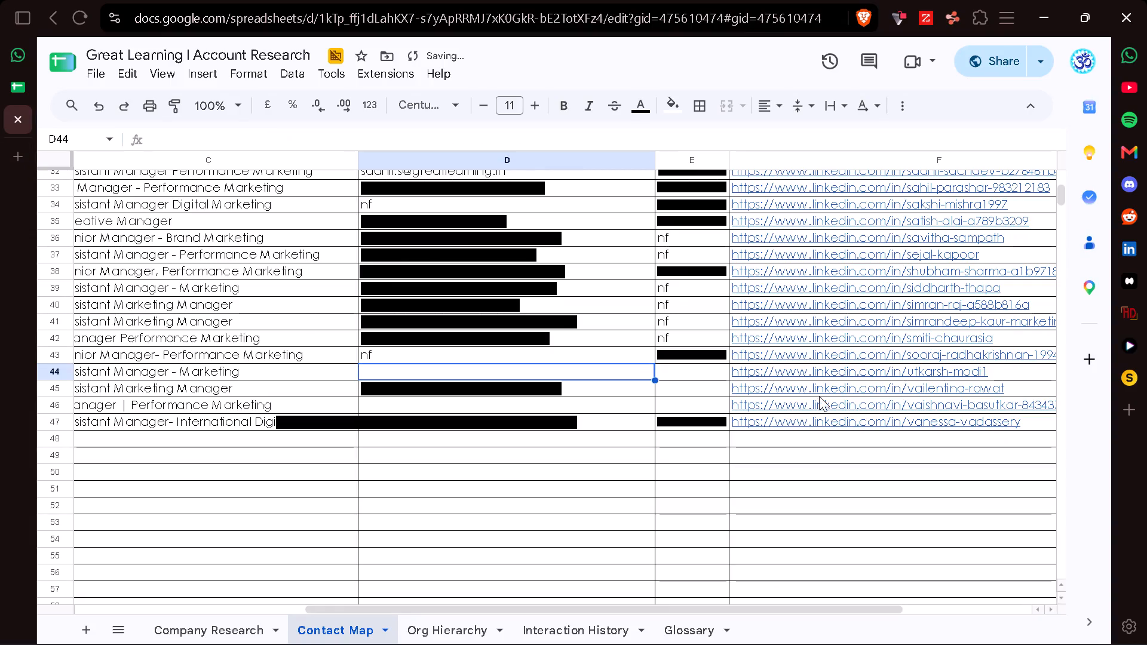
# From row 44's LinkedIn profile, copy the ZoomInfo business email into D44 and mark the missing phone as nf in E44.
pyautogui.click(863, 407)
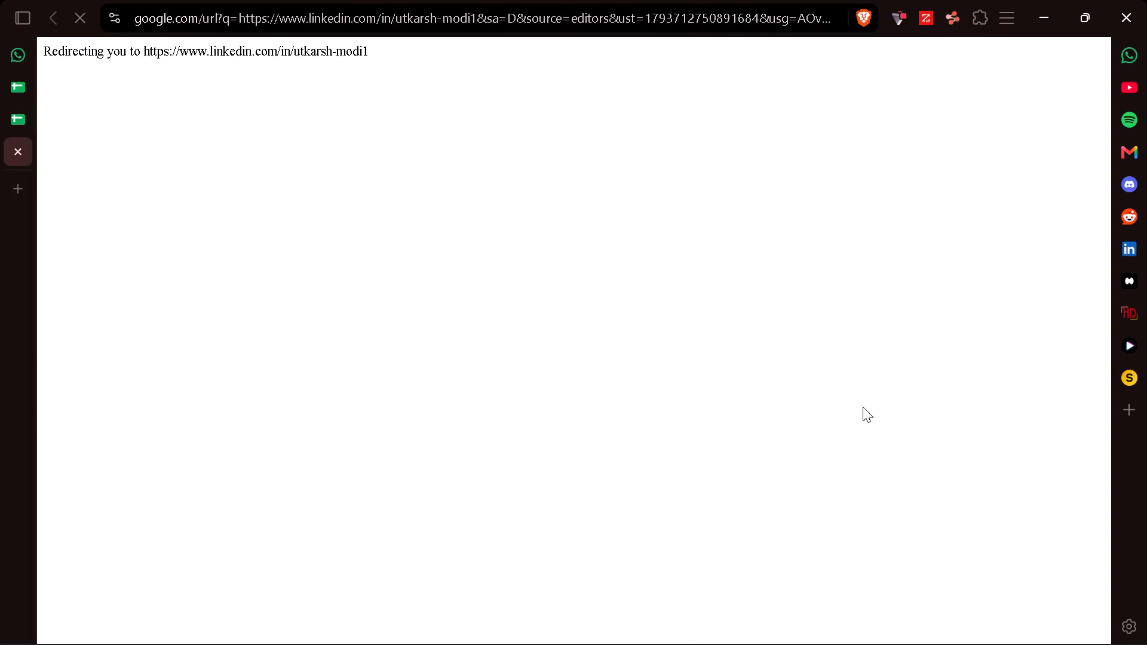
pyautogui.click(934, 23)
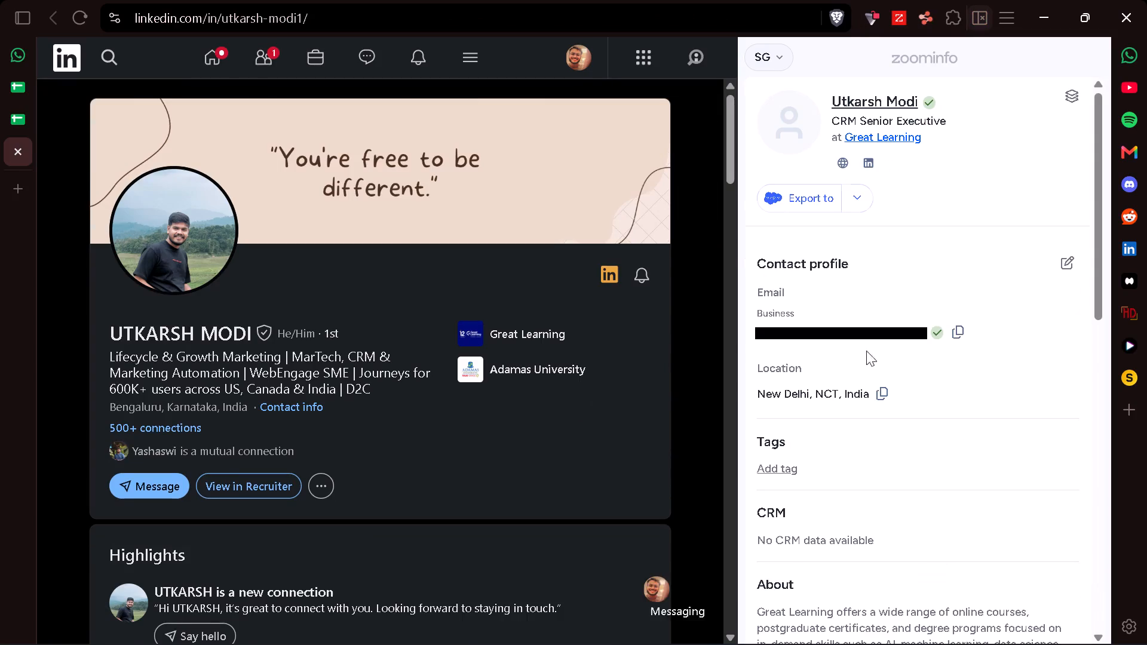
pyautogui.click(959, 329)
pyautogui.click(13, 148)
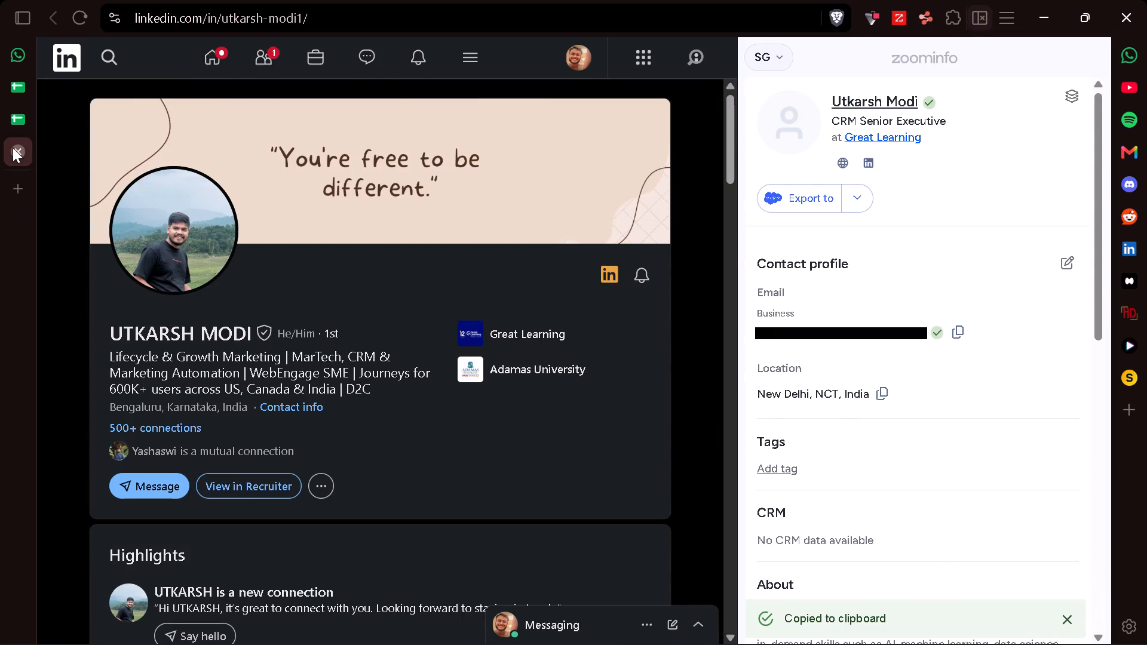
pyautogui.hotkey('ctrl', 'v')
pyautogui.press('Right')
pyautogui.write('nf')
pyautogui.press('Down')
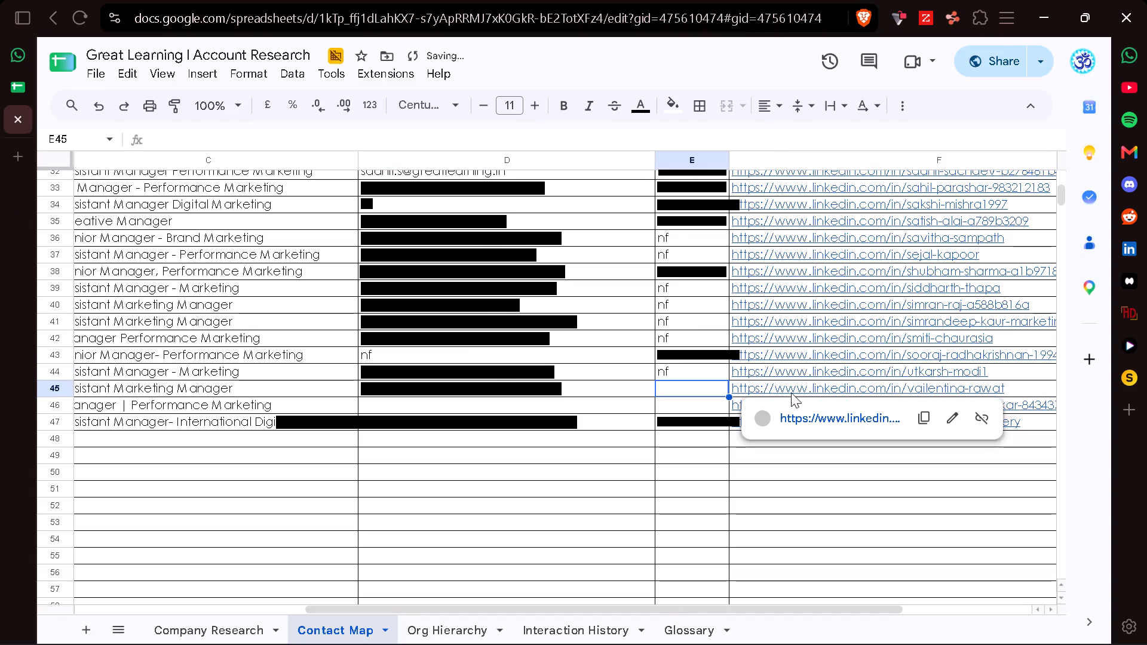
# Check row 45's LinkedIn profile in ZoomInfo and mark the Assistant Marketing Manager's missing phone as nf in E45.
pyautogui.click(835, 411)
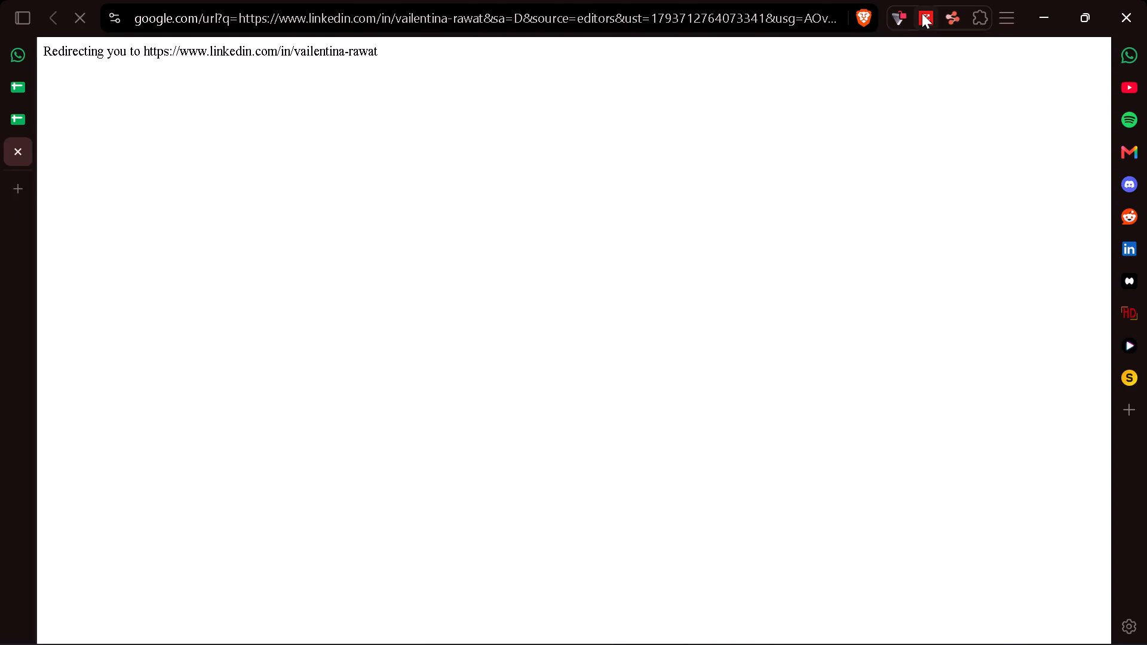
pyautogui.click(922, 13)
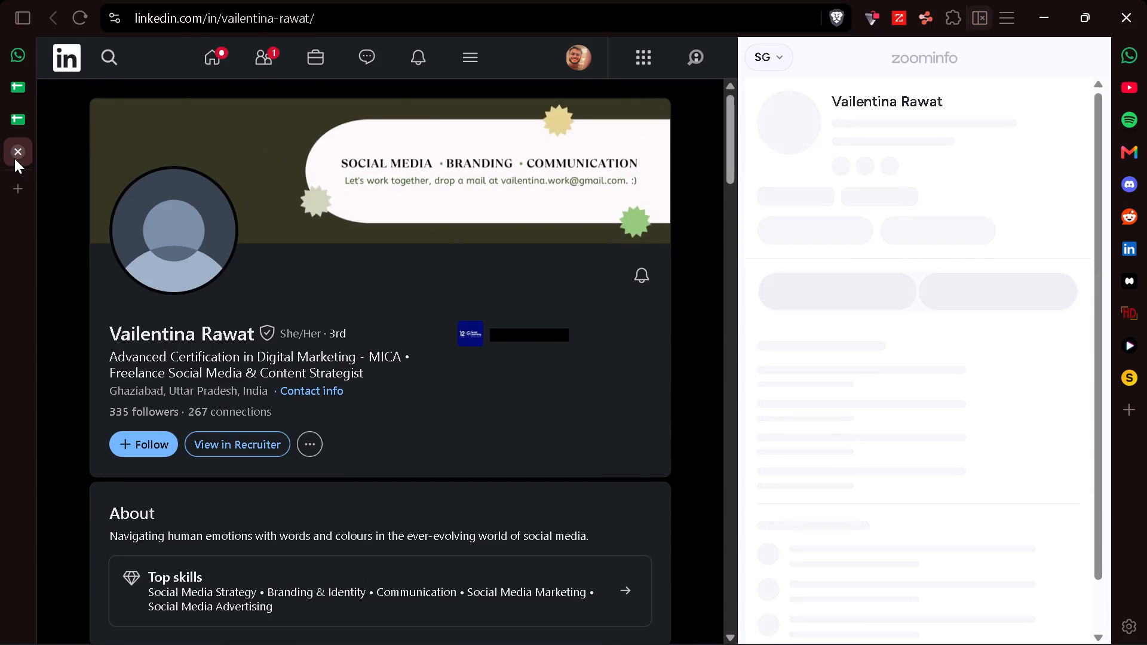
pyautogui.click(14, 158)
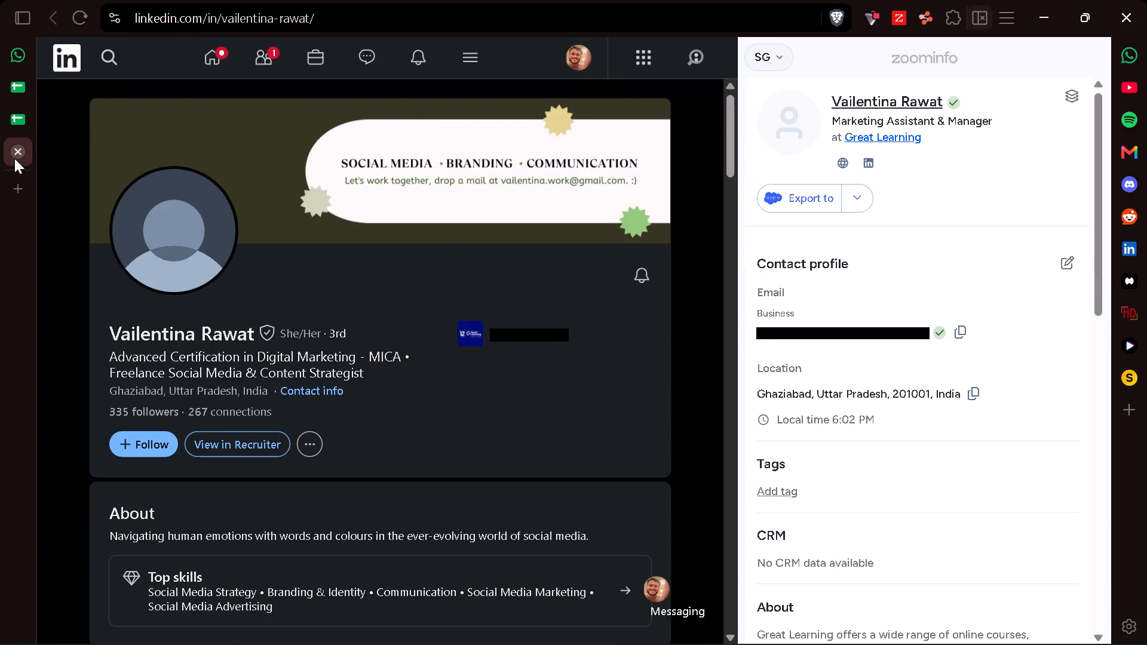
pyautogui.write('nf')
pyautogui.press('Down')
# Copy the ZoomInfo business email of row 46's Performance Marketing manager from the LinkedIn profile into D46.
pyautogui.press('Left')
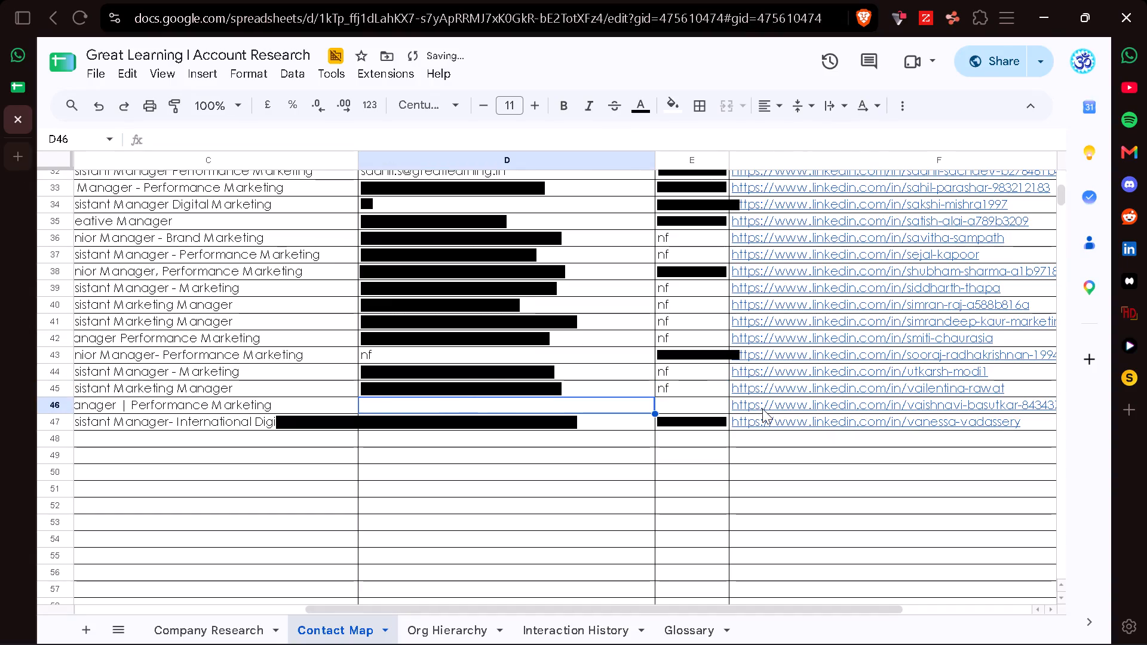
pyautogui.click(832, 432)
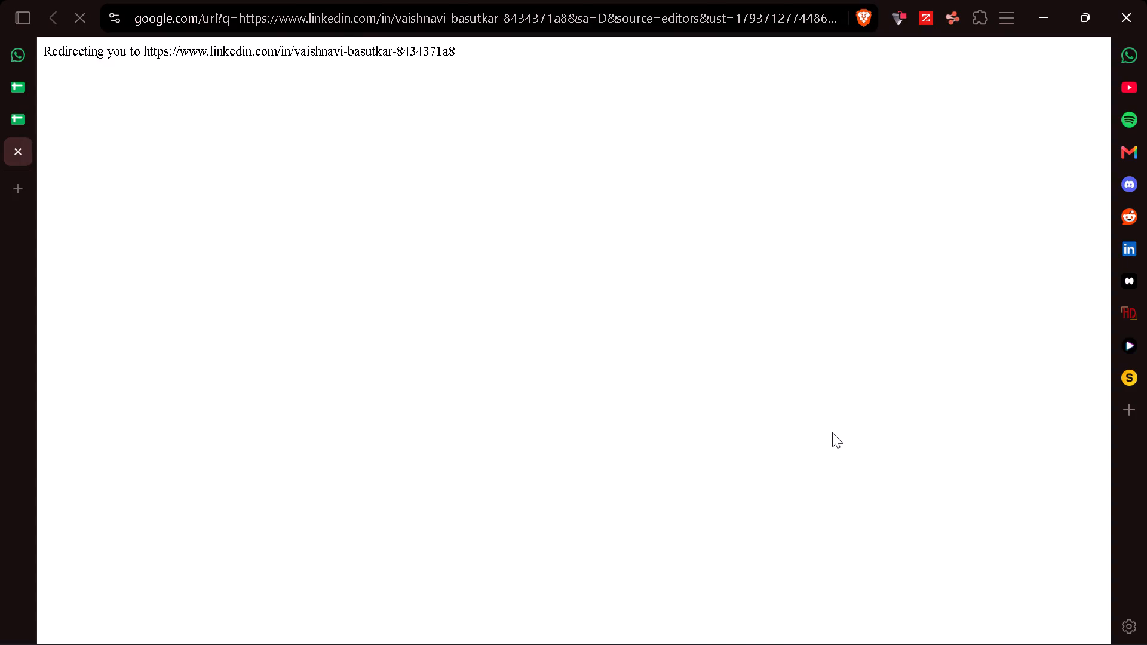
pyautogui.click(924, 20)
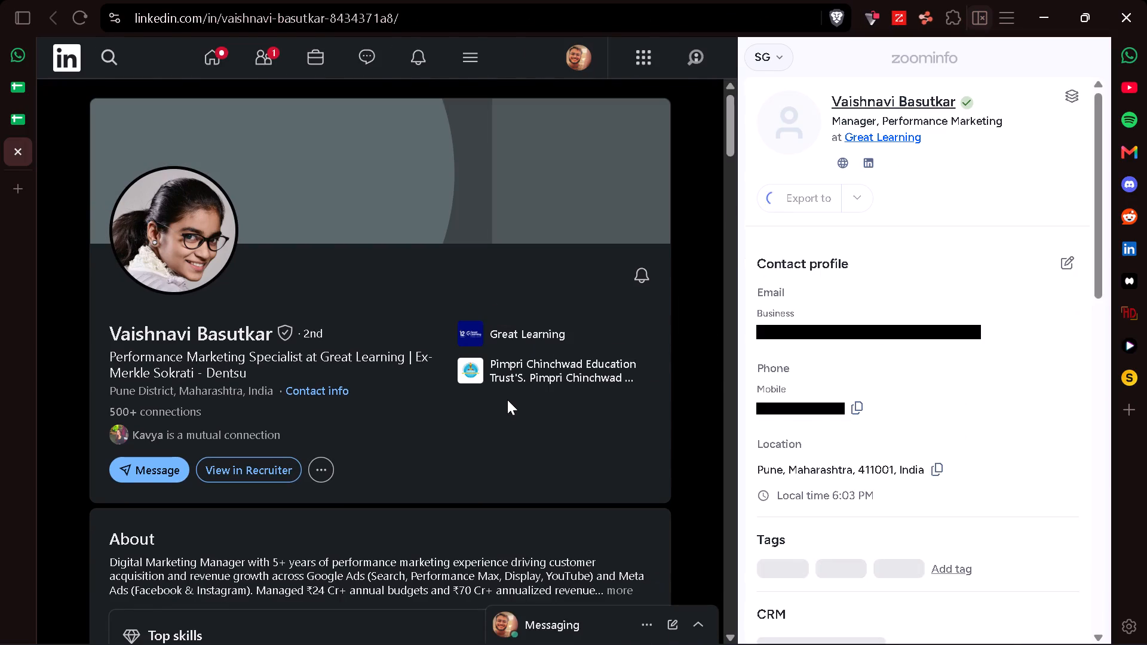
pyautogui.click(975, 332)
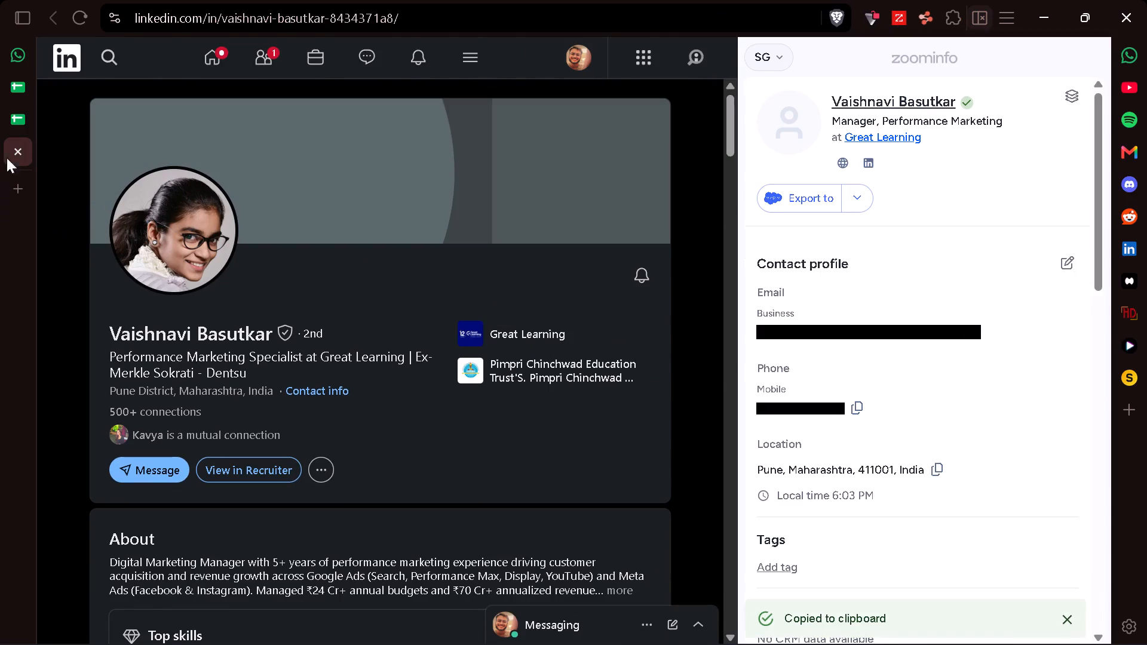
pyautogui.click(20, 126)
pyautogui.hotkey('ctrl', 'v')
# Copy the same manager's ZoomInfo mobile number into E46 and strip its leading prefix.
pyautogui.press('Right')
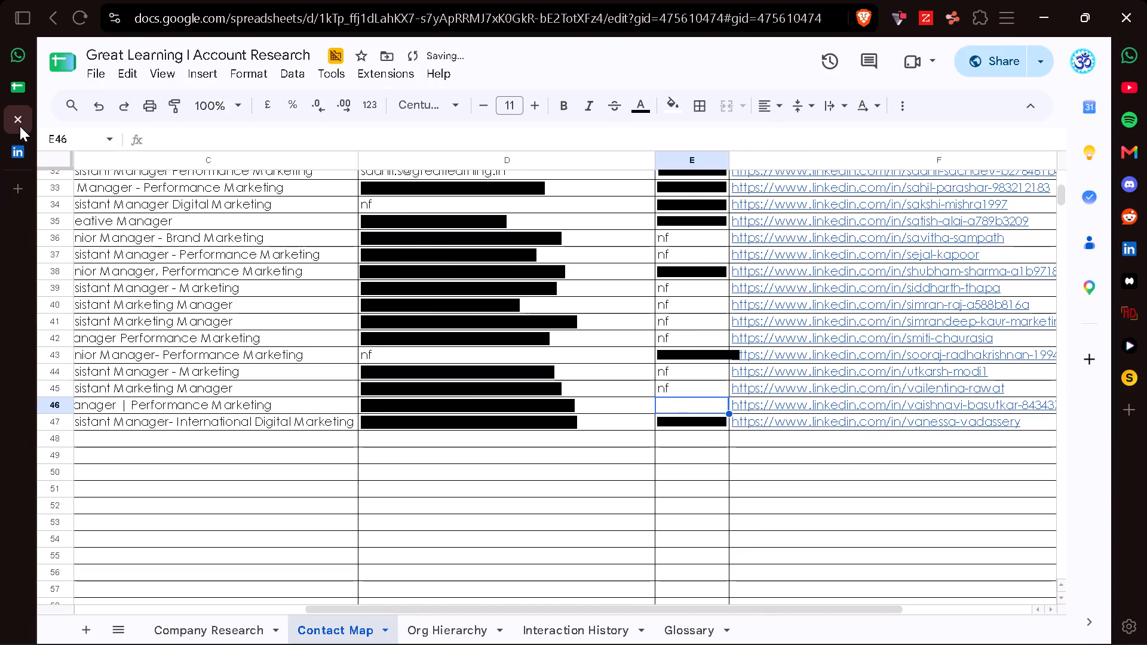
pyautogui.click(18, 152)
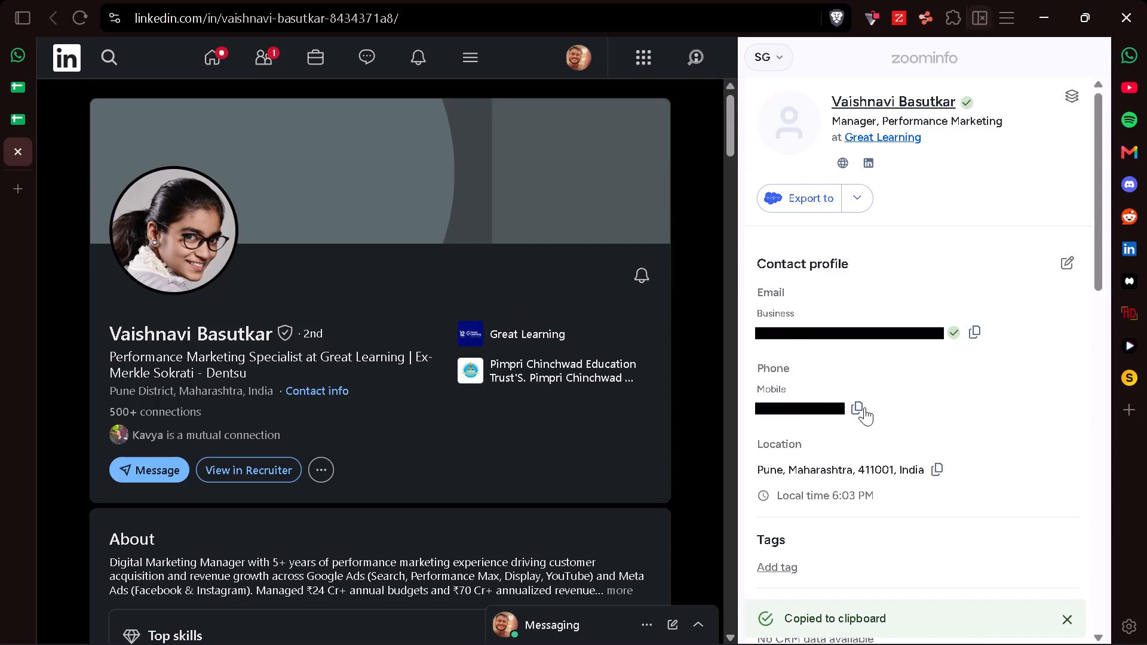
pyautogui.click(864, 407)
pyautogui.click(17, 149)
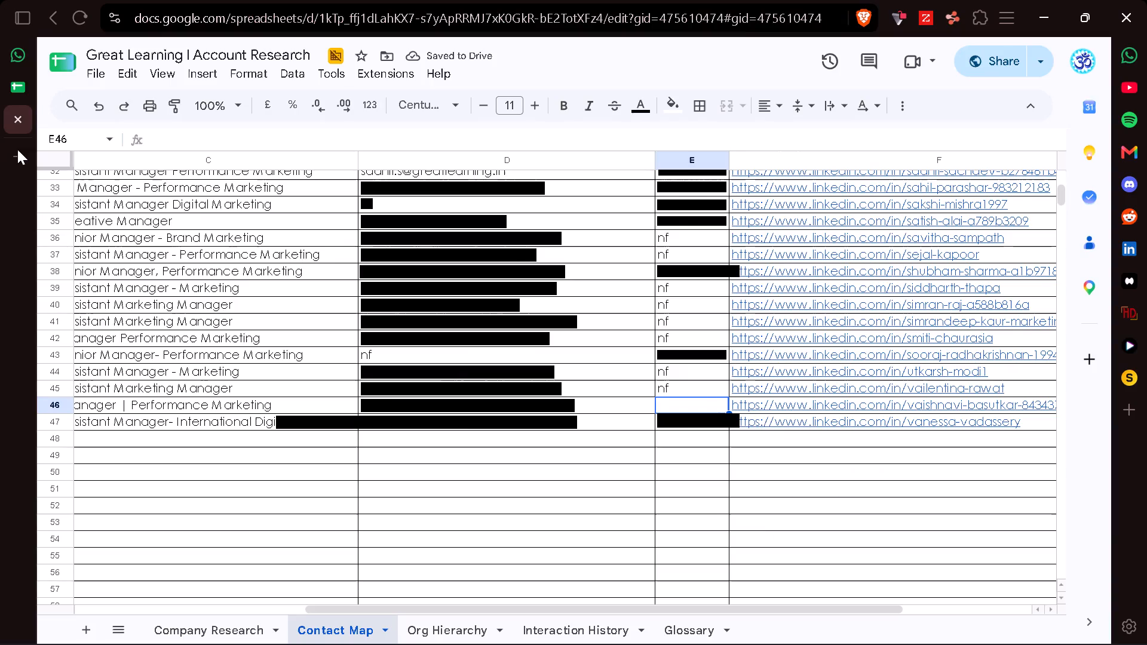
pyautogui.hotkey('ctrl', 'v')
pyautogui.click(173, 133)
pyautogui.press('BackSpace')
pyautogui.press('BackSpace')
pyautogui.press('BackSpace')
pyautogui.press('BackSpace')
pyautogui.press('BackSpace')
pyautogui.press('BackSpace')
pyautogui.press('BackSpace')
pyautogui.press('BackSpace')
pyautogui.press('BackSpace')
pyautogui.press('BackSpace')
pyautogui.press('BackSpace')
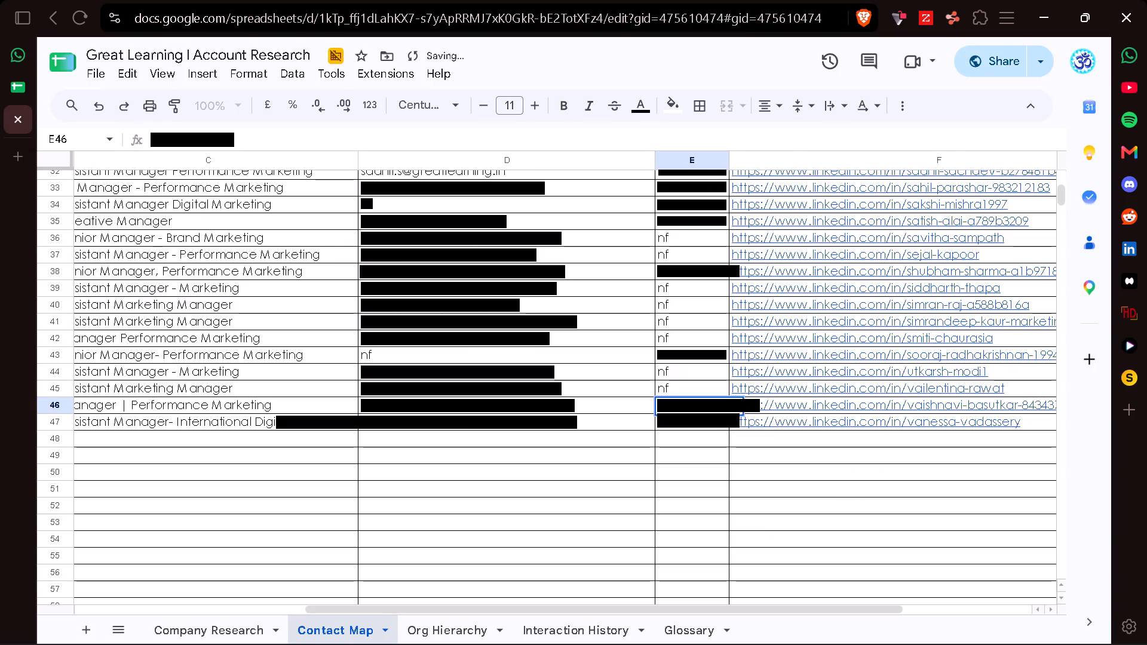
pyautogui.click(221, 441)
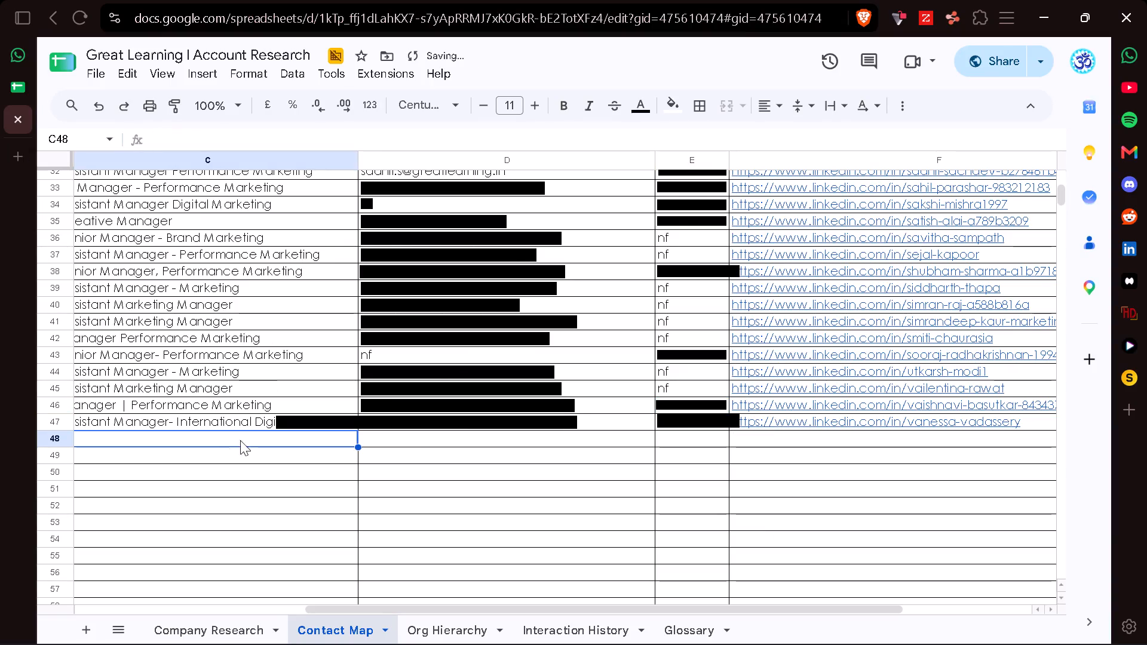
pyautogui.click(679, 404)
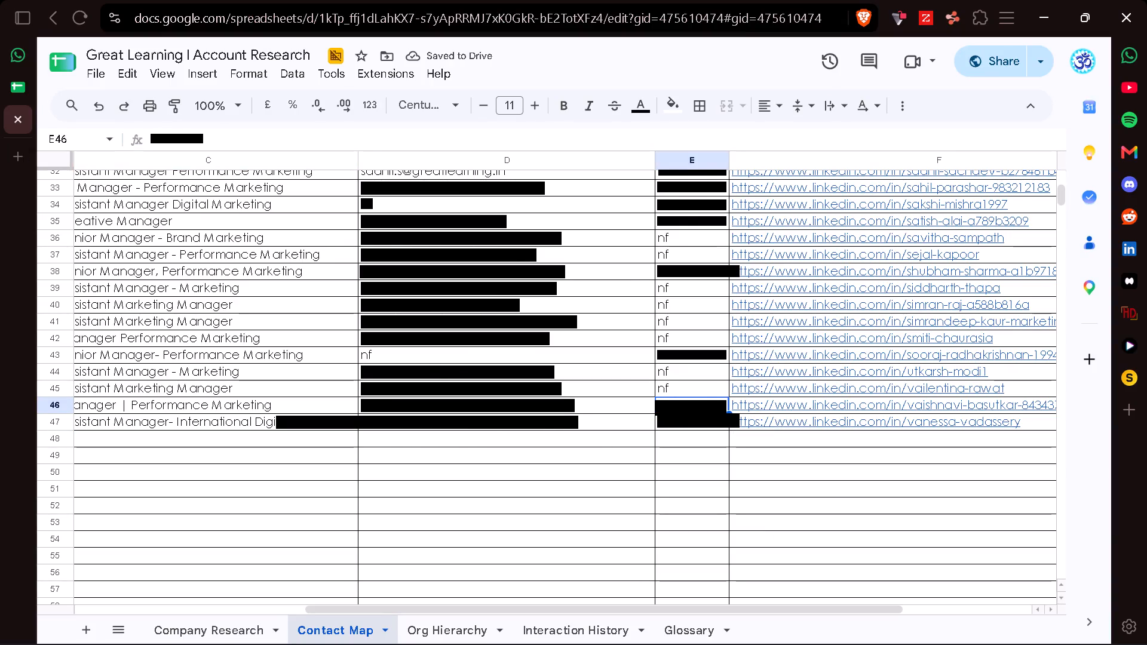
# In the AR Master Sheet, replace Great Learning's comment in H93 with Done.
pyautogui.hscroll(6, 496, 437)
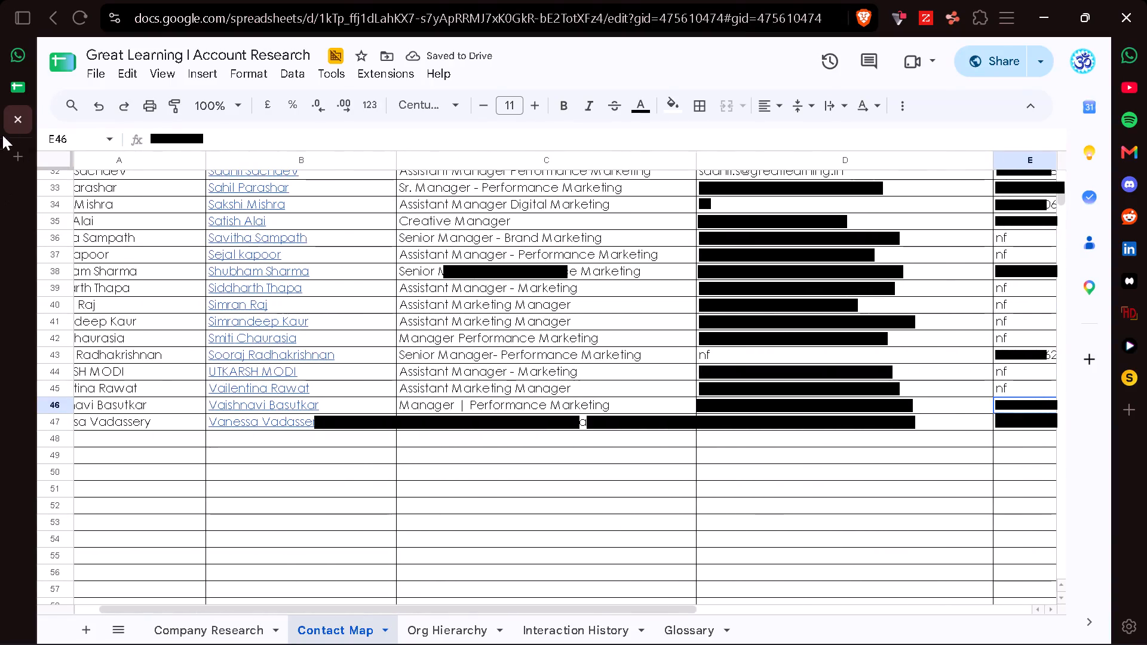
pyautogui.click(18, 96)
pyautogui.press('BackSpace')
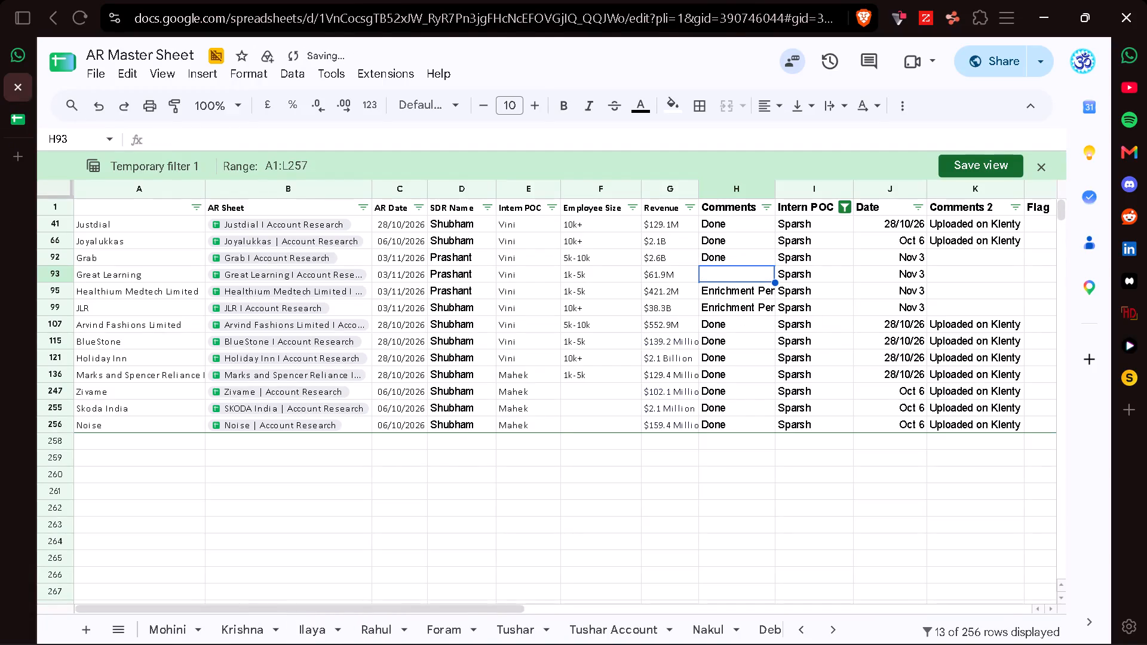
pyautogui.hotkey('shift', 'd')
pyautogui.press('Return')
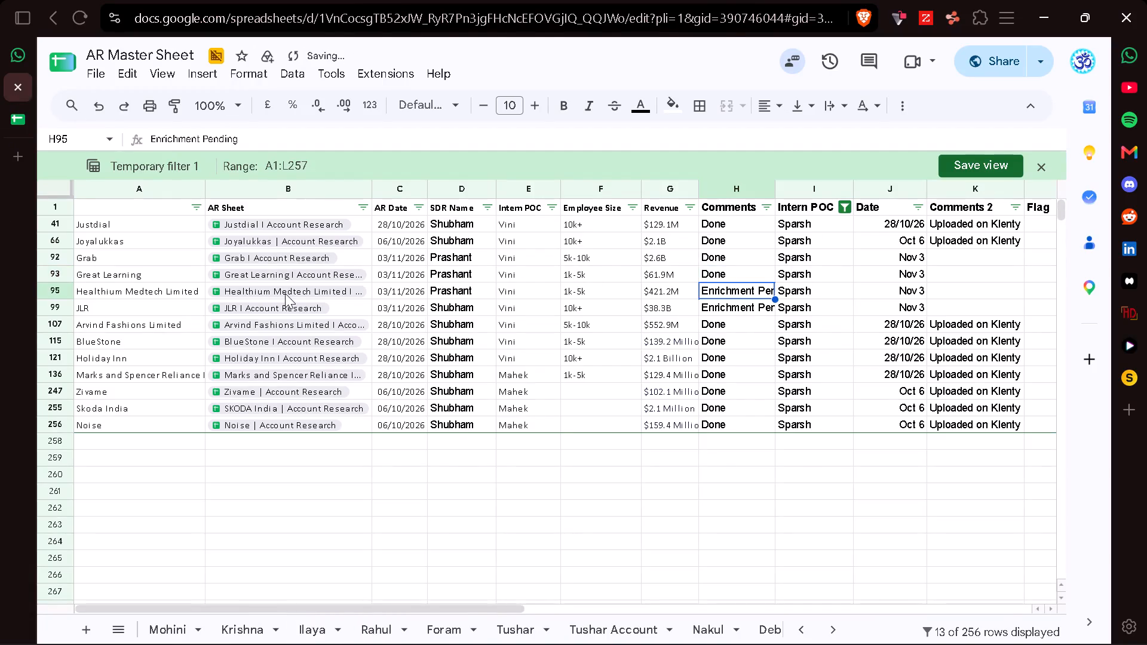
pyautogui.click(327, 321)
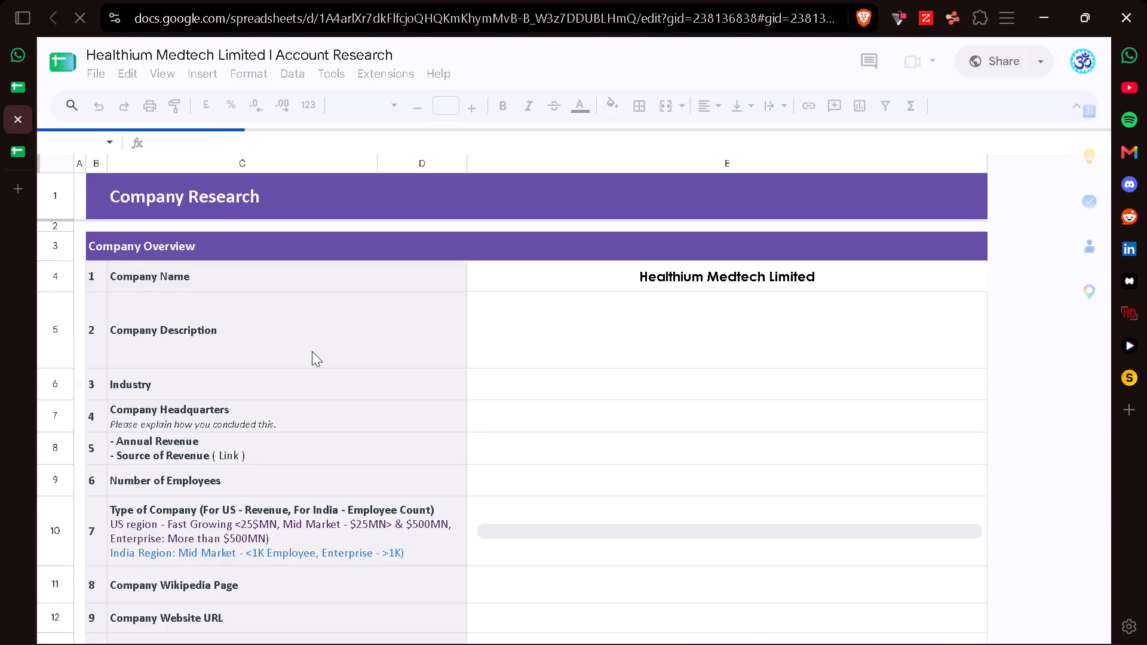
pyautogui.click(351, 619)
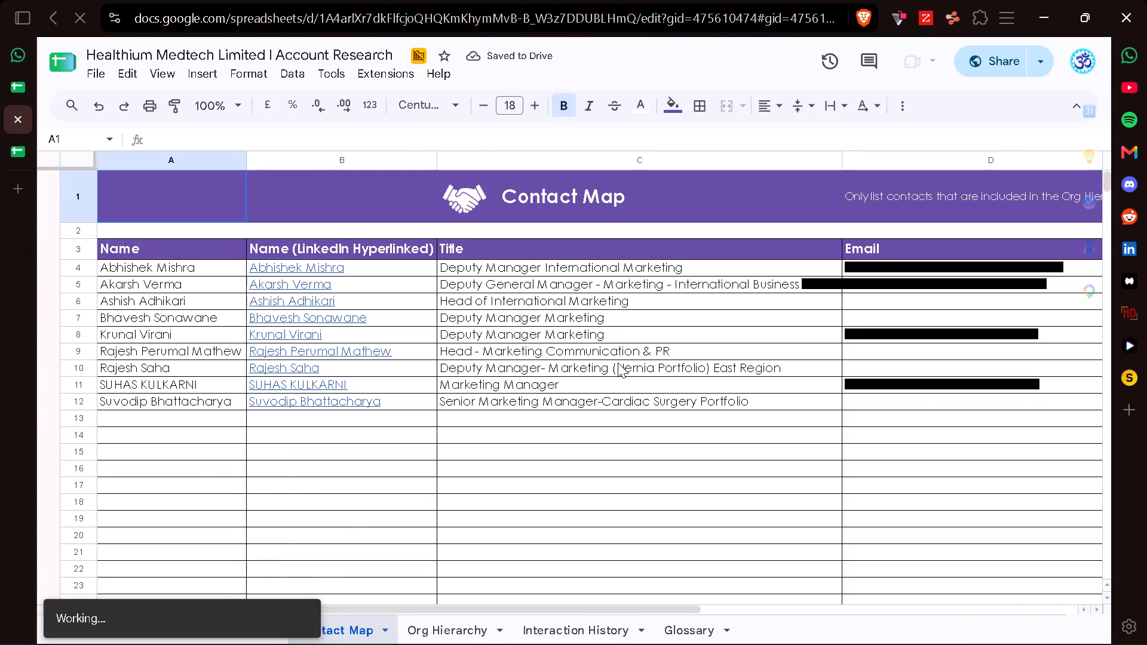
pyautogui.hscroll(-5, 642, 454)
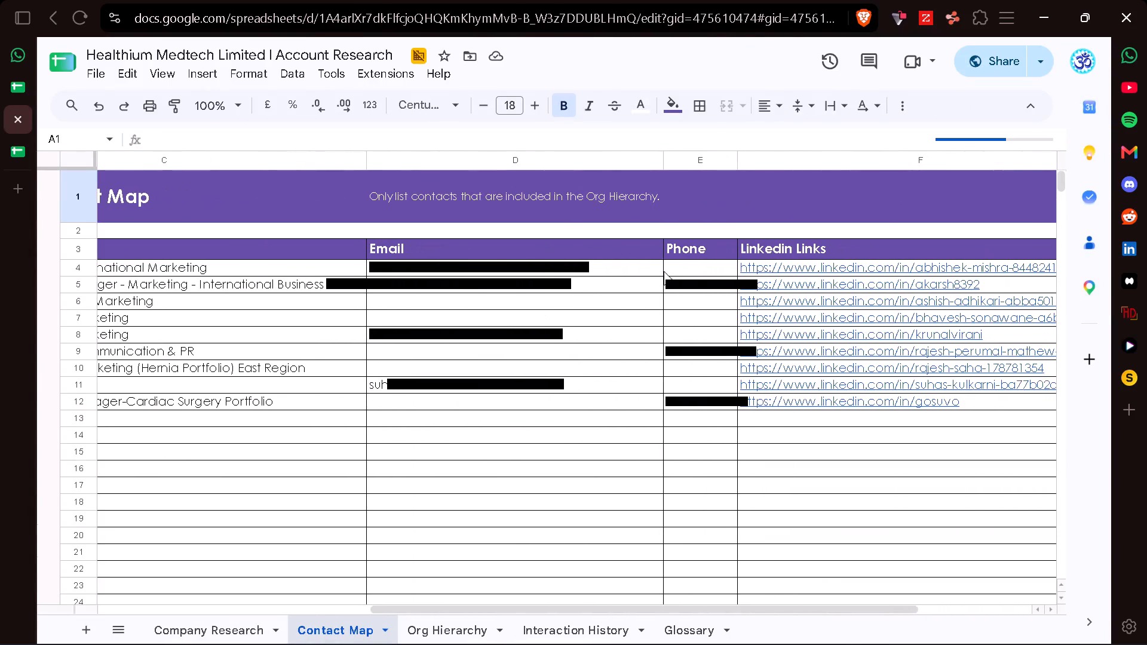
# Check row 4's LinkedIn profile in ZoomInfo and mark the Deputy Manager International Marketing's missing phone as nf in E4.
pyautogui.click(695, 268)
pyautogui.click(805, 296)
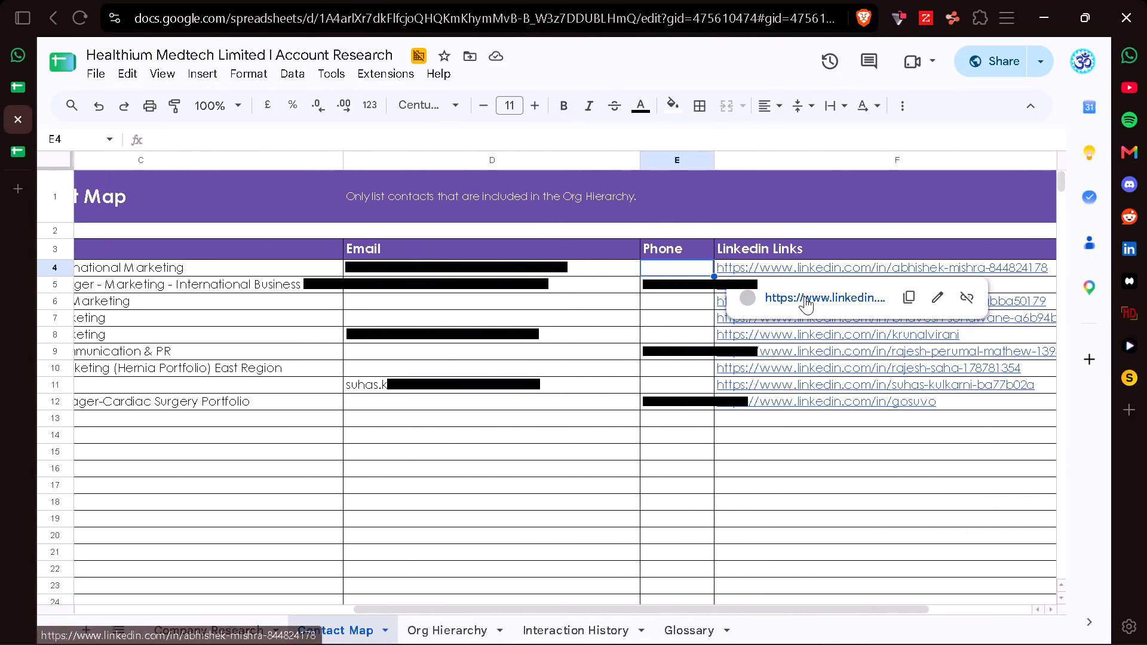
pyautogui.click(919, 27)
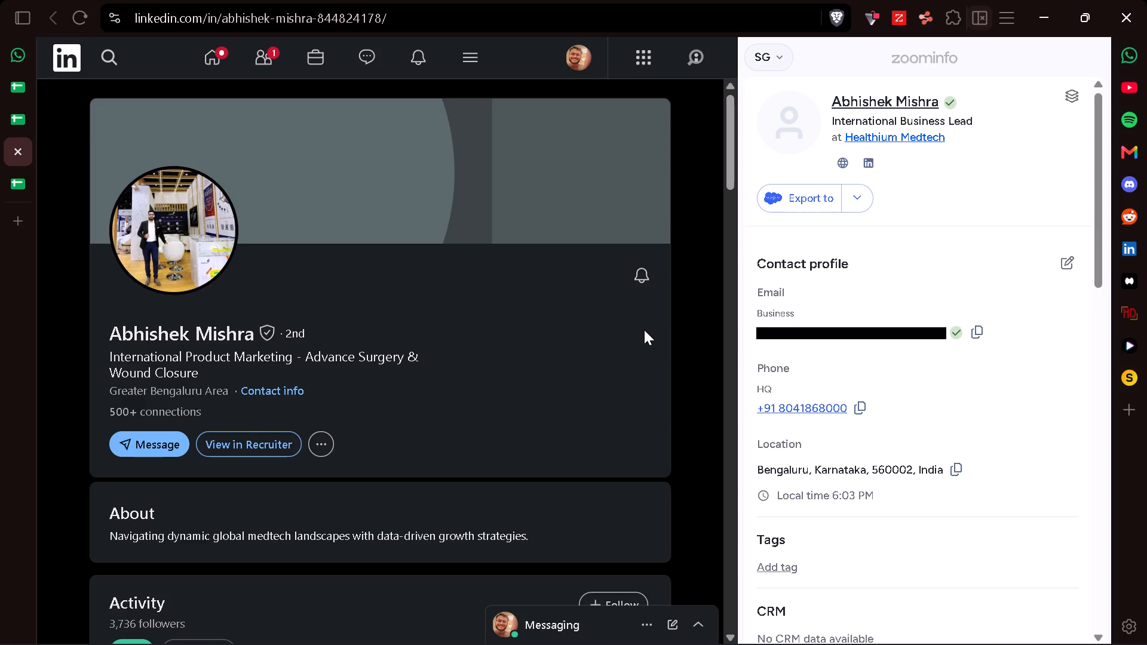
pyautogui.click(19, 149)
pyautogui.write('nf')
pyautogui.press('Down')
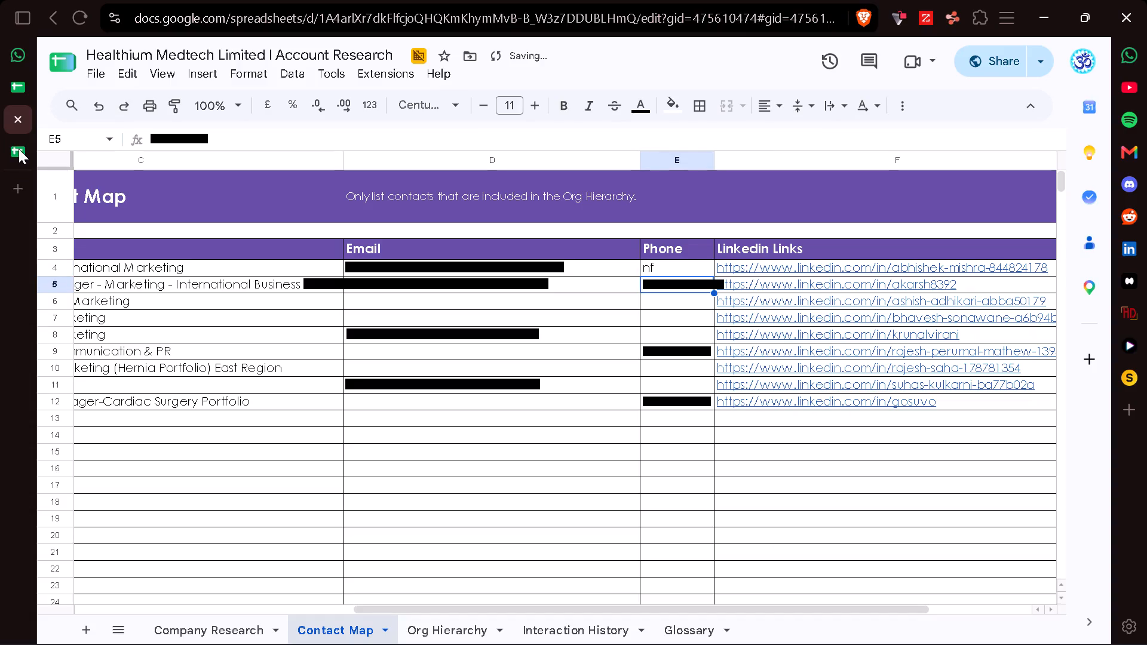
# Copy the ZoomInfo business email of row 6's Head of International Marketing from the LinkedIn profile into D6.
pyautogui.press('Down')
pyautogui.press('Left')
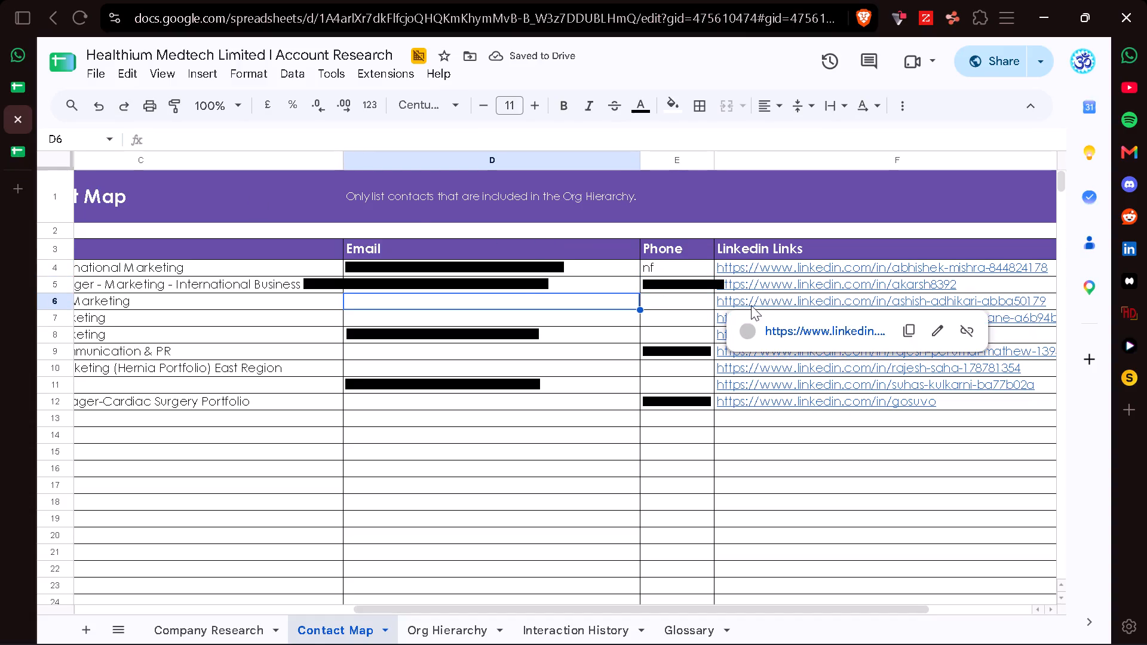
pyautogui.click(824, 325)
pyautogui.click(933, 13)
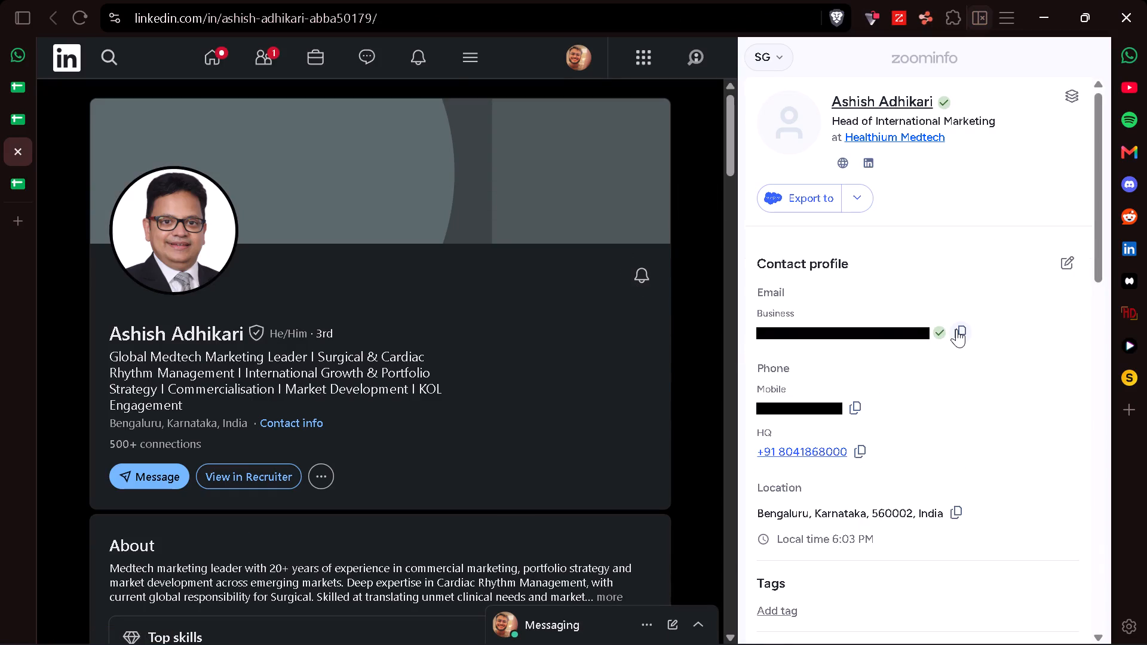
pyautogui.click(956, 329)
pyautogui.click(20, 117)
pyautogui.hotkey('ctrl', 'v')
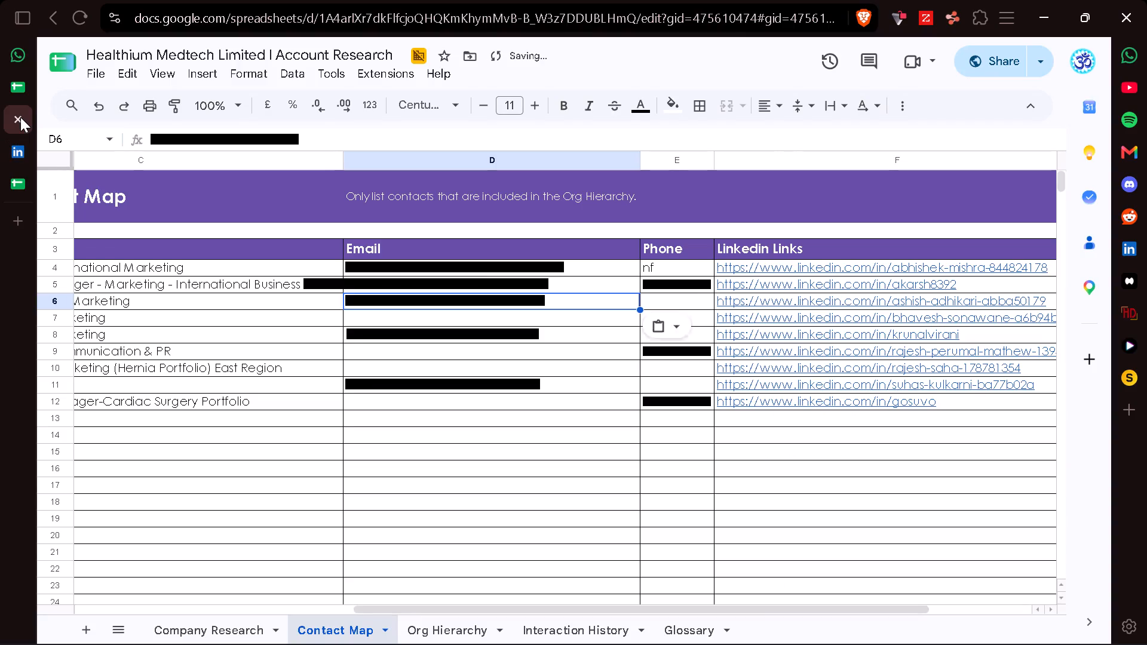
# Copy the Head of International Marketing's ZoomInfo mobile number into E6 and strip its leading prefix.
pyautogui.press('Right')
pyautogui.click(23, 149)
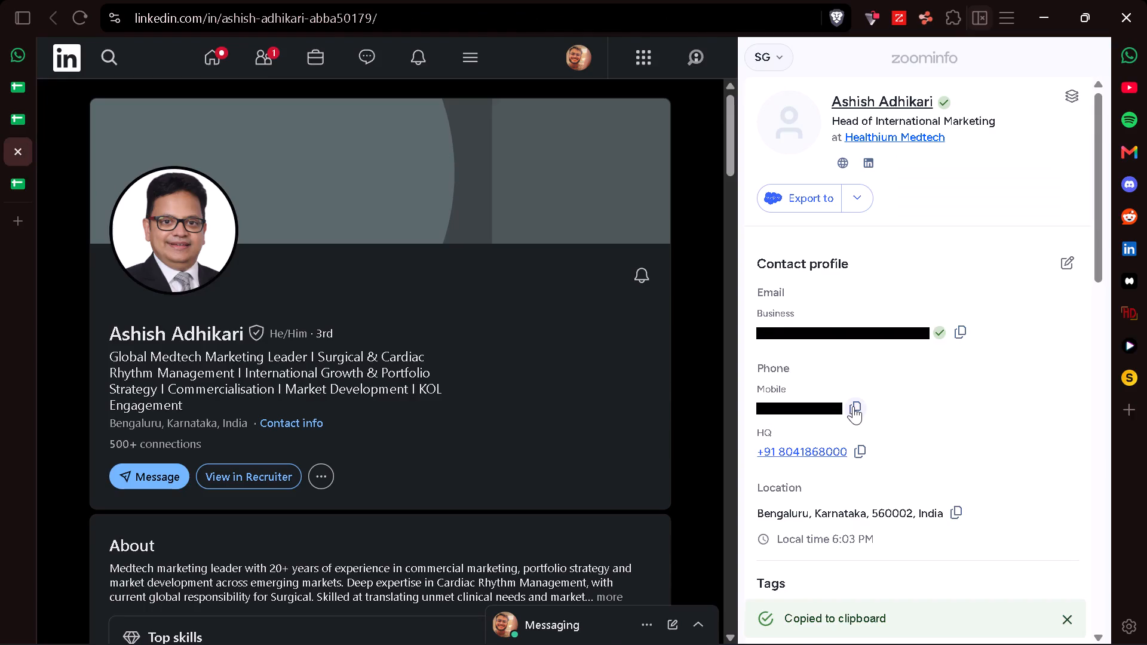
pyautogui.click(853, 406)
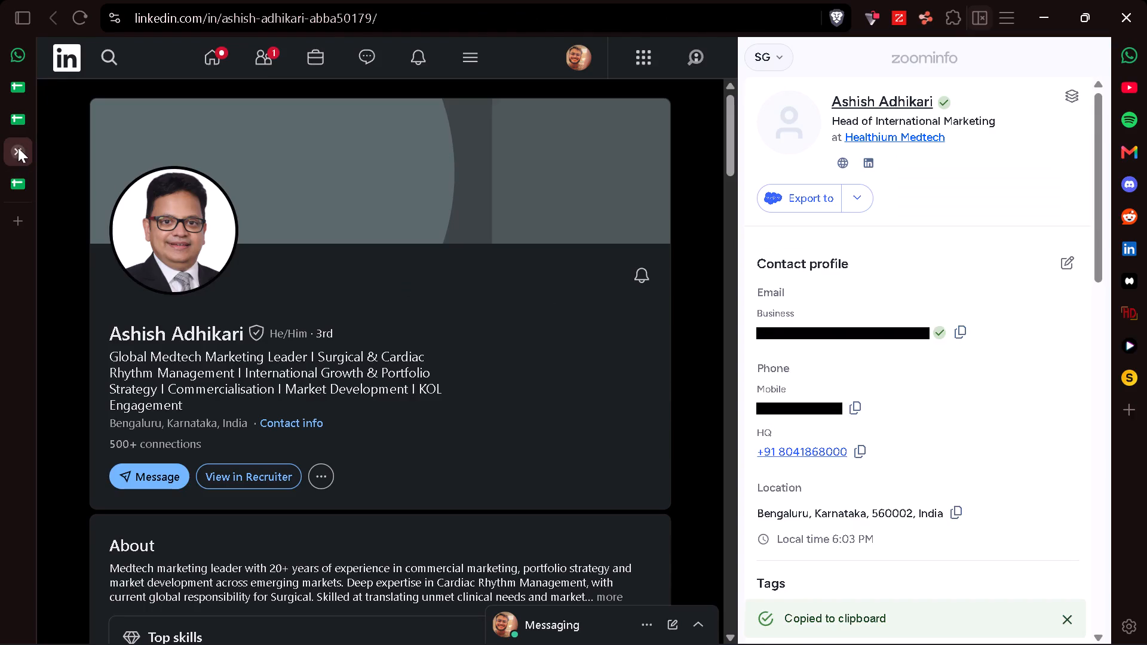
pyautogui.click(18, 148)
pyautogui.hotkey('ctrl', 'v')
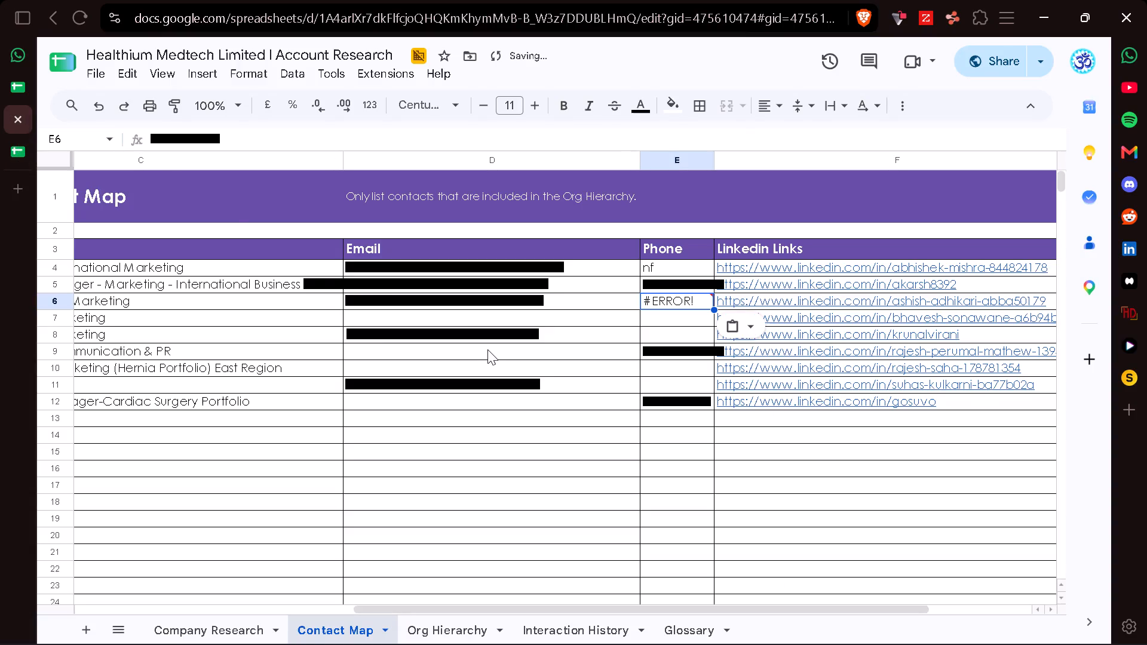
pyautogui.click(177, 134)
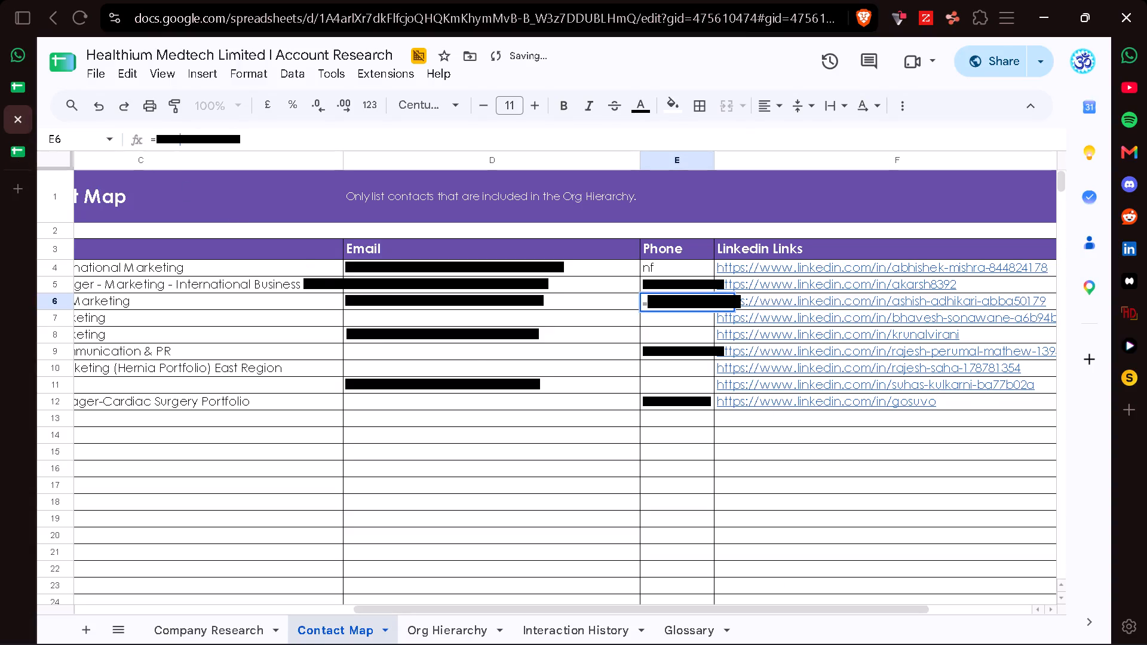
pyautogui.press('Left')
pyautogui.press('BackSpace')
pyautogui.press('BackSpace')
pyautogui.press('BackSpace')
pyautogui.press('BackSpace')
pyautogui.press('BackSpace')
pyautogui.press('BackSpace')
pyautogui.press('BackSpace')
pyautogui.press('BackSpace')
pyautogui.press('BackSpace')
pyautogui.press('BackSpace')
pyautogui.press('BackSpace')
pyautogui.press('BackSpace')
pyautogui.click(582, 322)
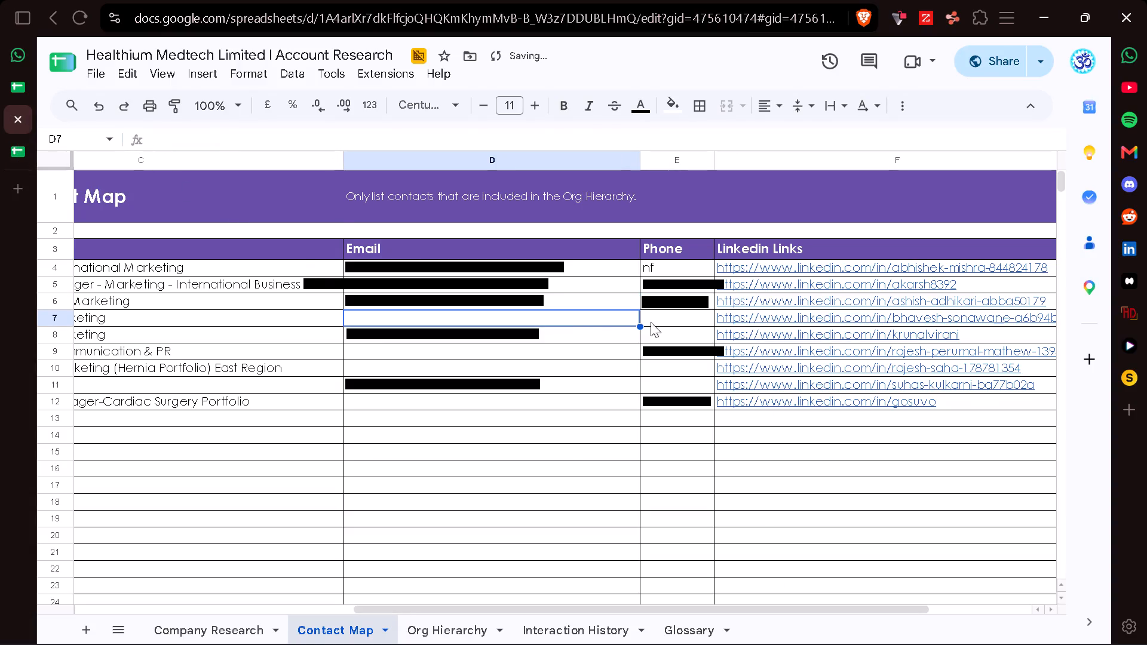
# Copy the ZoomInfo business email of row 7's Deputy Manager Marketing into D7 and mark the missing phone as nf in E7.
pyautogui.click(817, 351)
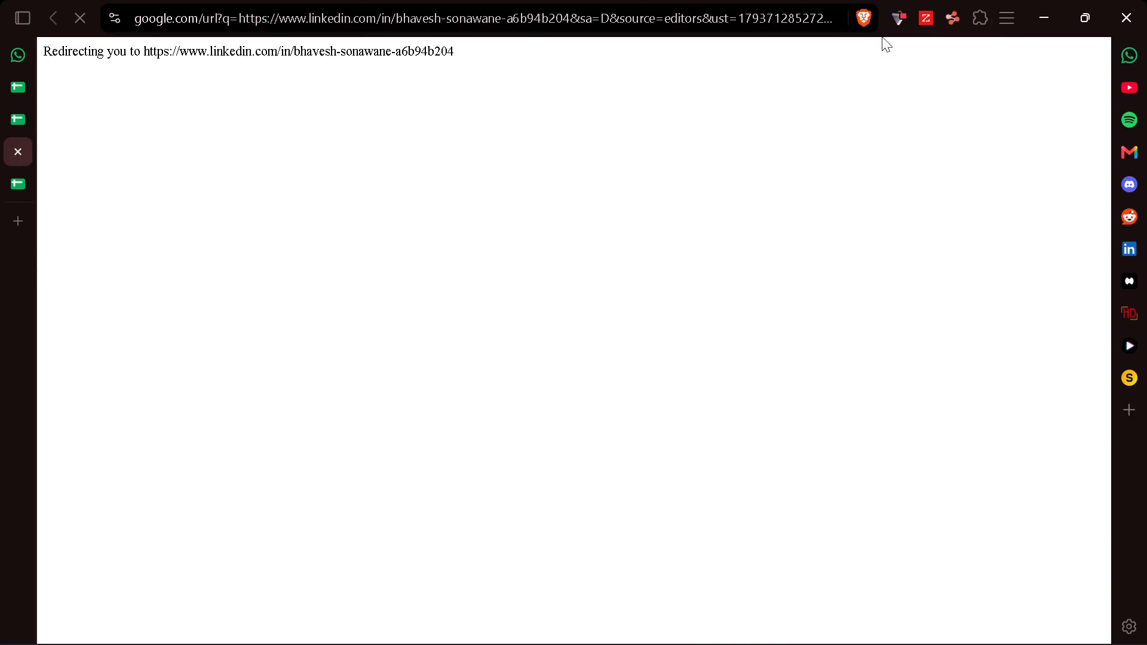
pyautogui.click(921, 20)
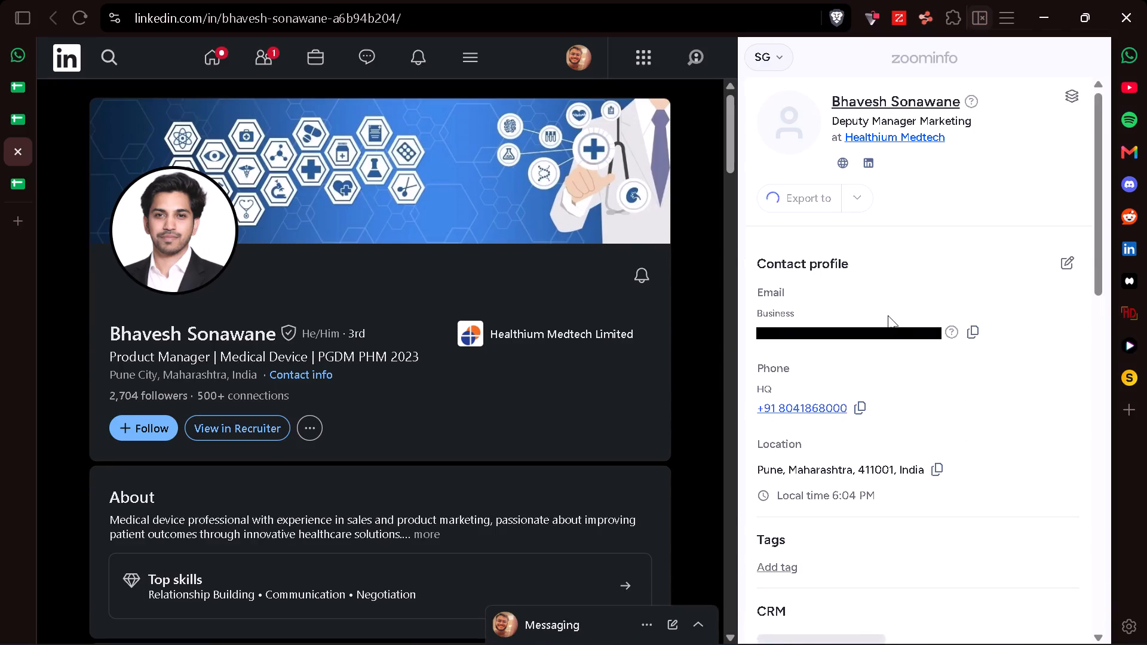
pyautogui.click(968, 331)
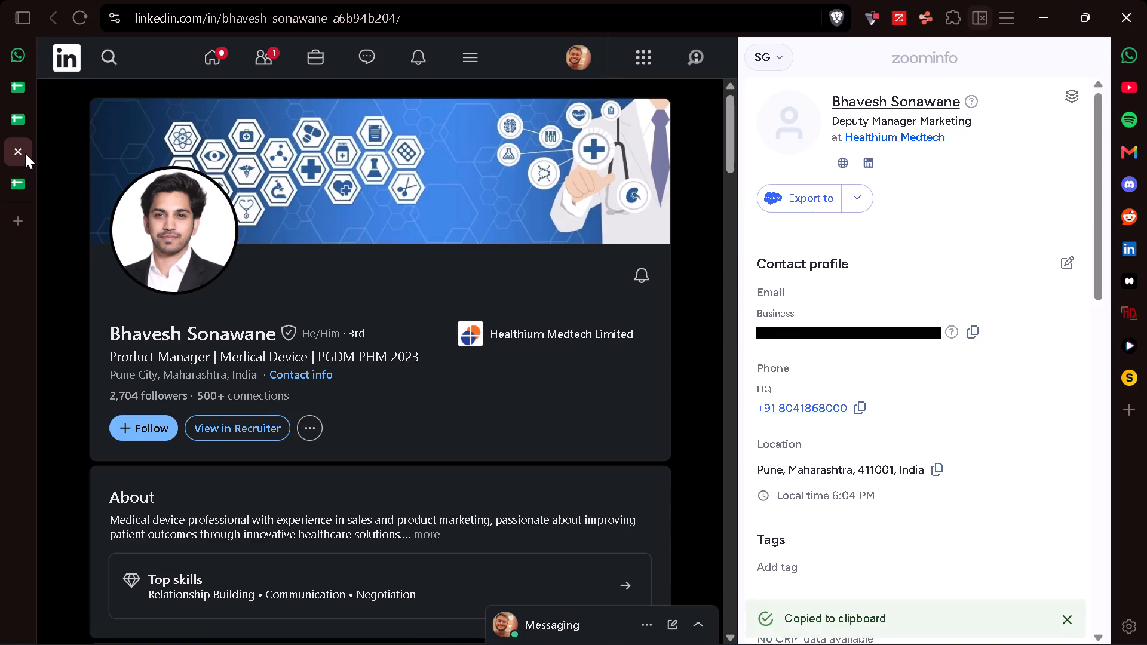
pyautogui.click(25, 153)
pyautogui.click(24, 153)
pyautogui.hotkey('ctrl', 'v')
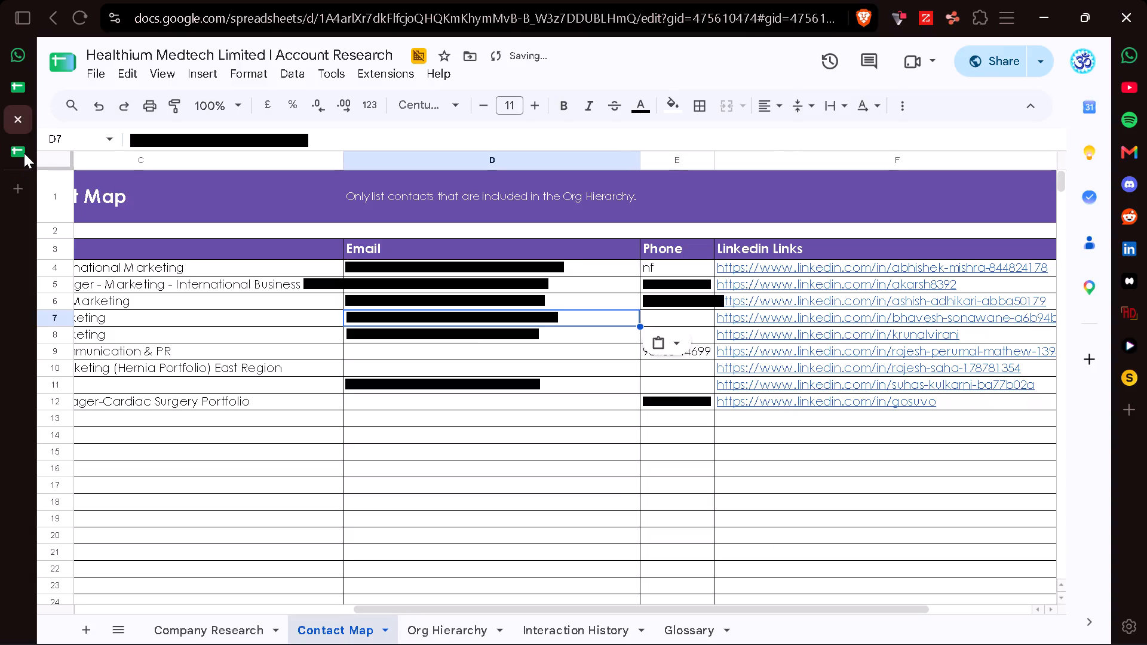
pyautogui.press('Right')
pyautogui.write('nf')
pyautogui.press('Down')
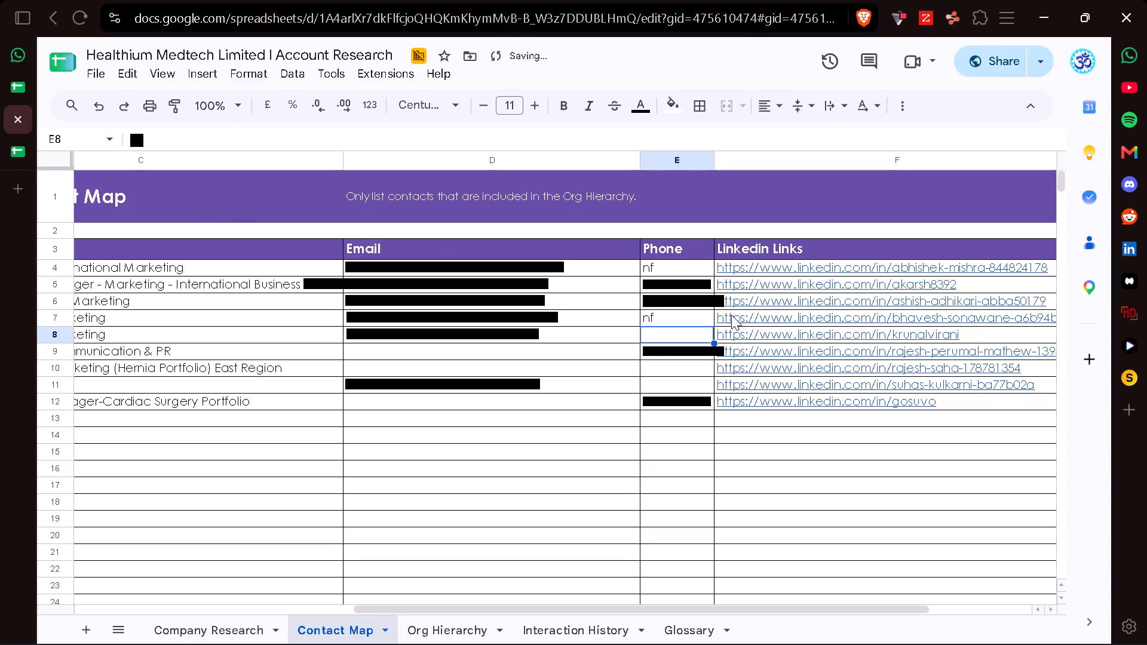
# Copy the ZoomInfo mobile number of row 8's Deputy Manager Marketing into E8 and strip its leading prefix.
pyautogui.click(809, 365)
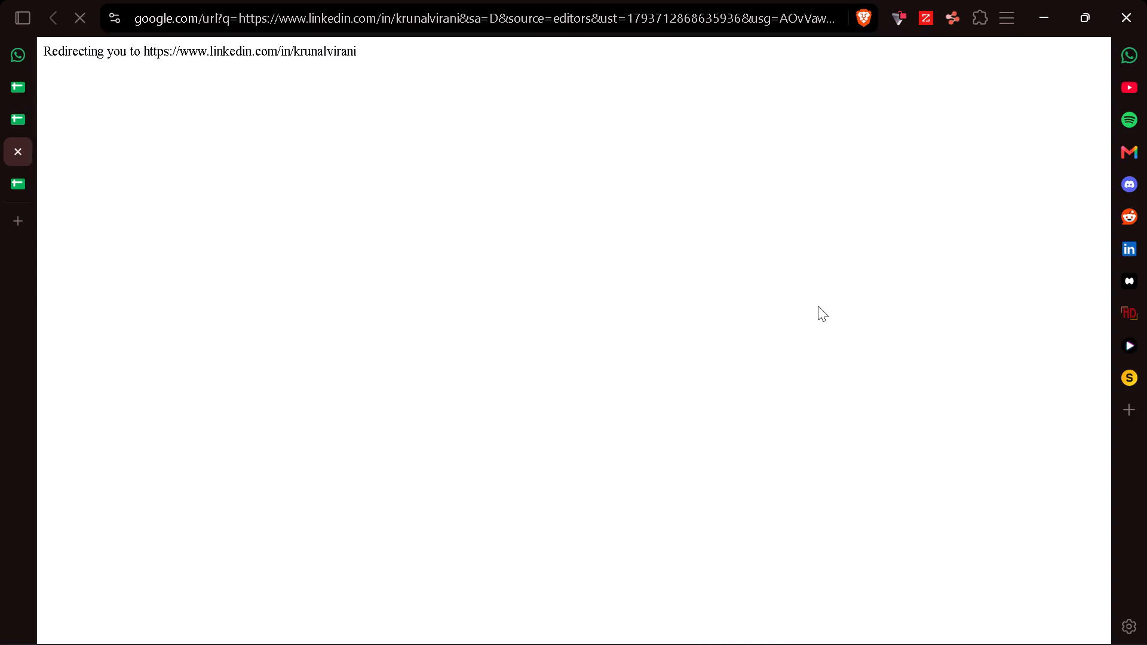
pyautogui.click(930, 20)
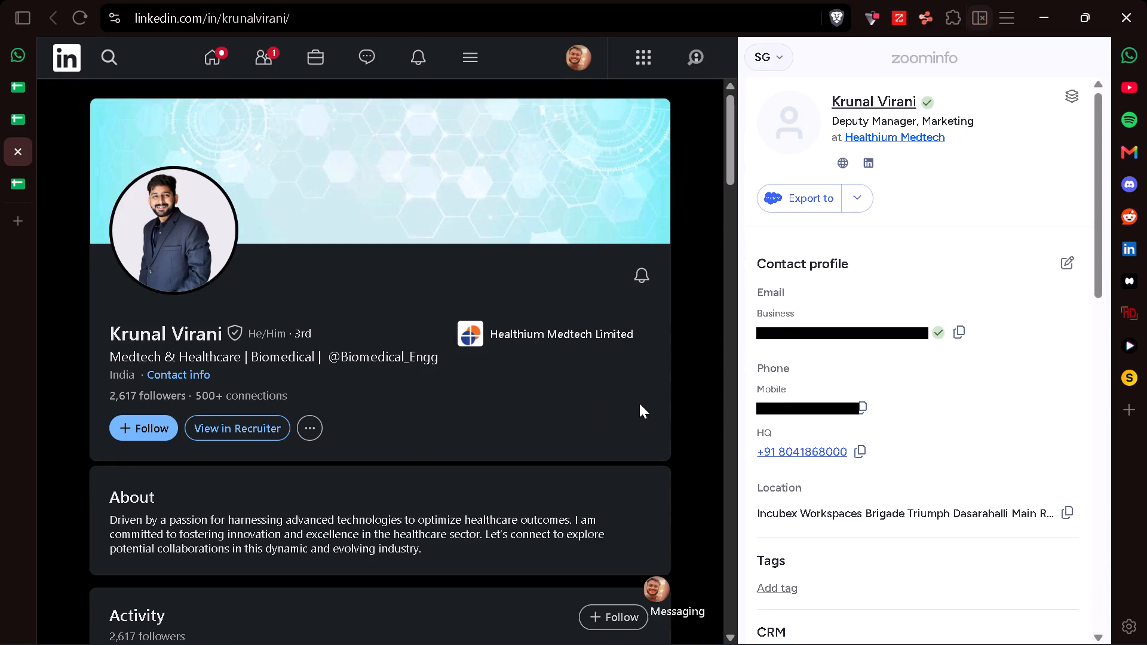
pyautogui.click(866, 408)
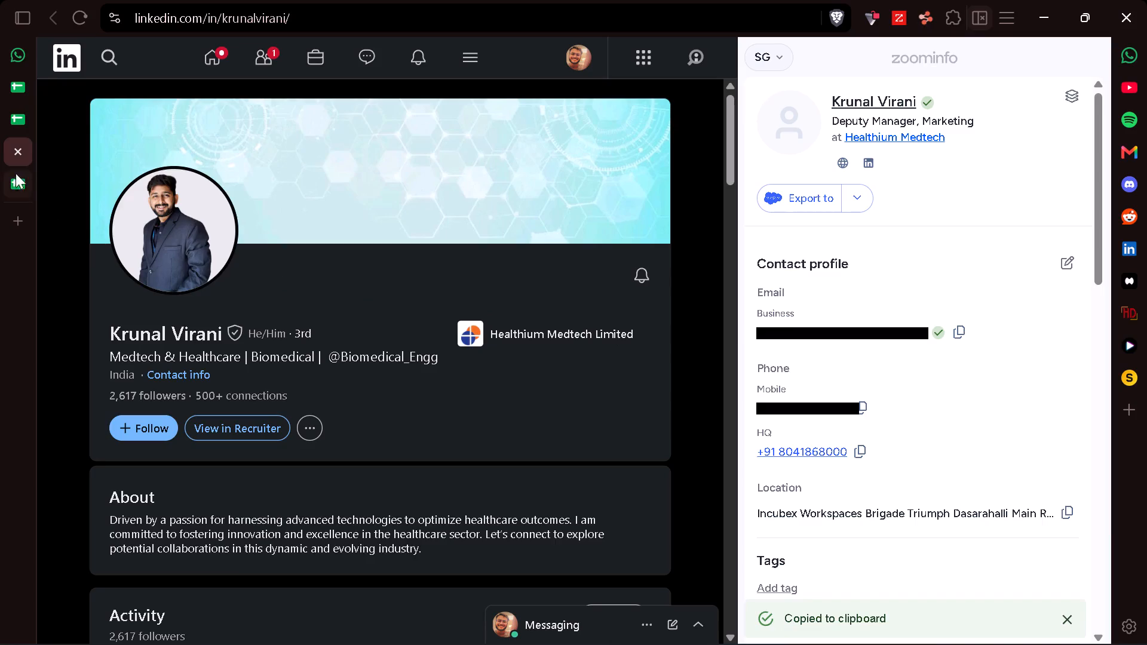
pyautogui.click(22, 151)
pyautogui.hotkey('ctrl', 'v')
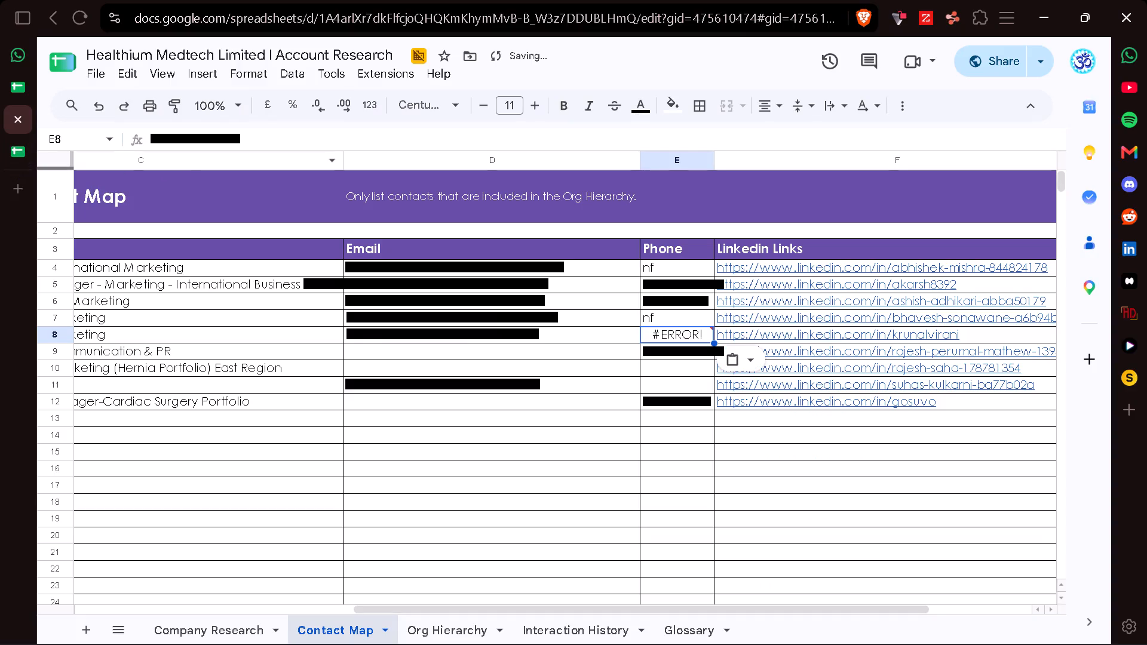
pyautogui.click(173, 136)
pyautogui.press('BackSpace')
pyautogui.press('BackSpace')
pyautogui.press('BackSpace')
pyautogui.press('BackSpace')
pyautogui.press('BackSpace')
pyautogui.press('BackSpace')
pyautogui.press('BackSpace')
pyautogui.press('BackSpace')
pyautogui.press('BackSpace')
pyautogui.press('BackSpace')
pyautogui.click(427, 356)
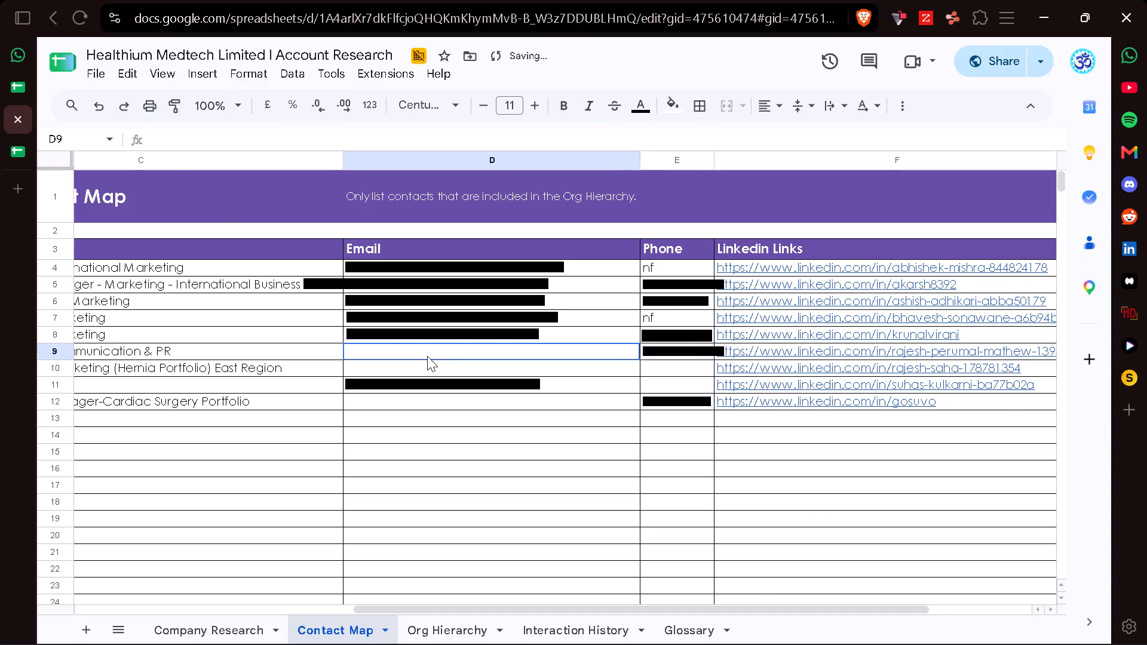
# Check row 9's LinkedIn profile in ZoomInfo and mark the Head of Marketing Communication & PR's missing email as nf in D9.
pyautogui.click(850, 389)
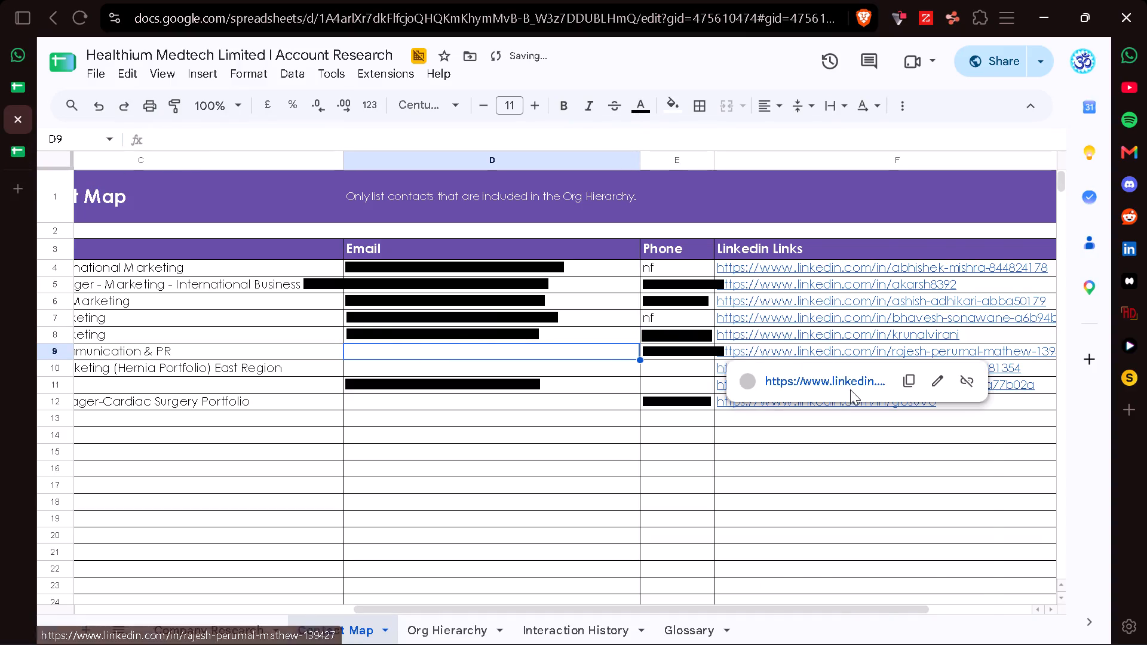
pyautogui.click(828, 376)
pyautogui.click(921, 23)
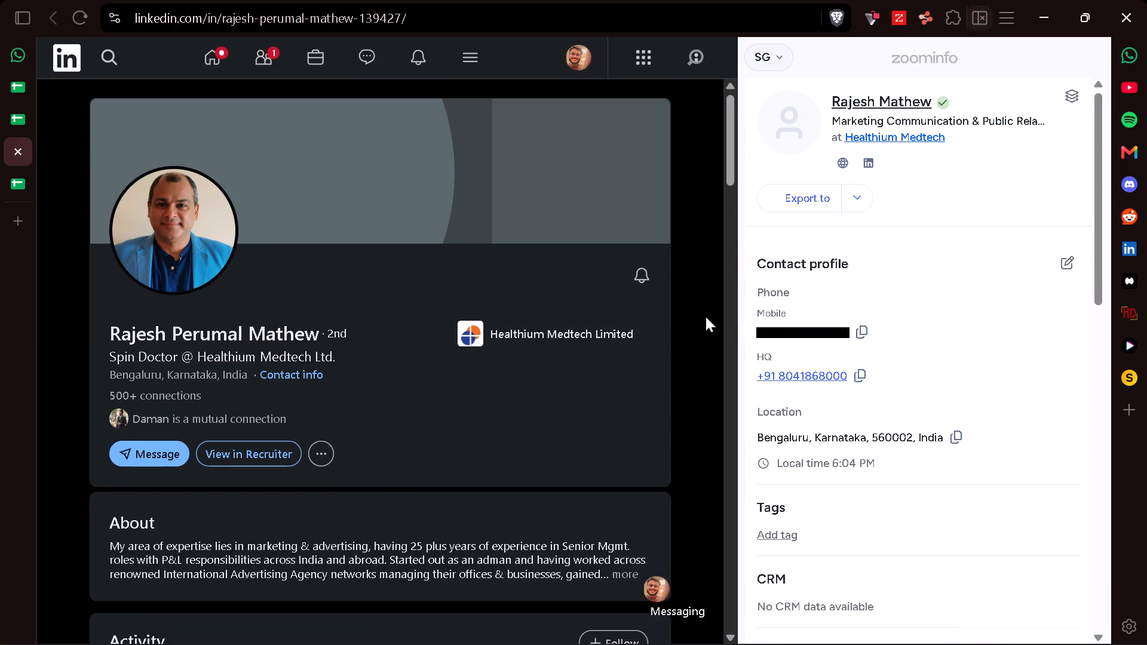
pyautogui.click(851, 336)
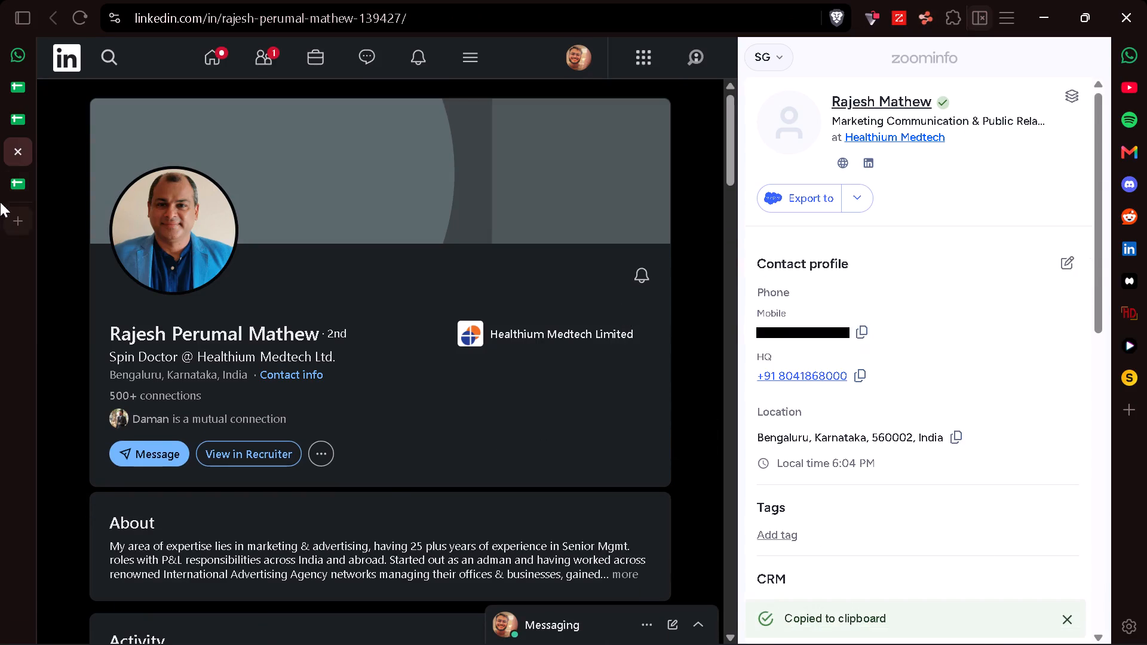
pyautogui.click(21, 156)
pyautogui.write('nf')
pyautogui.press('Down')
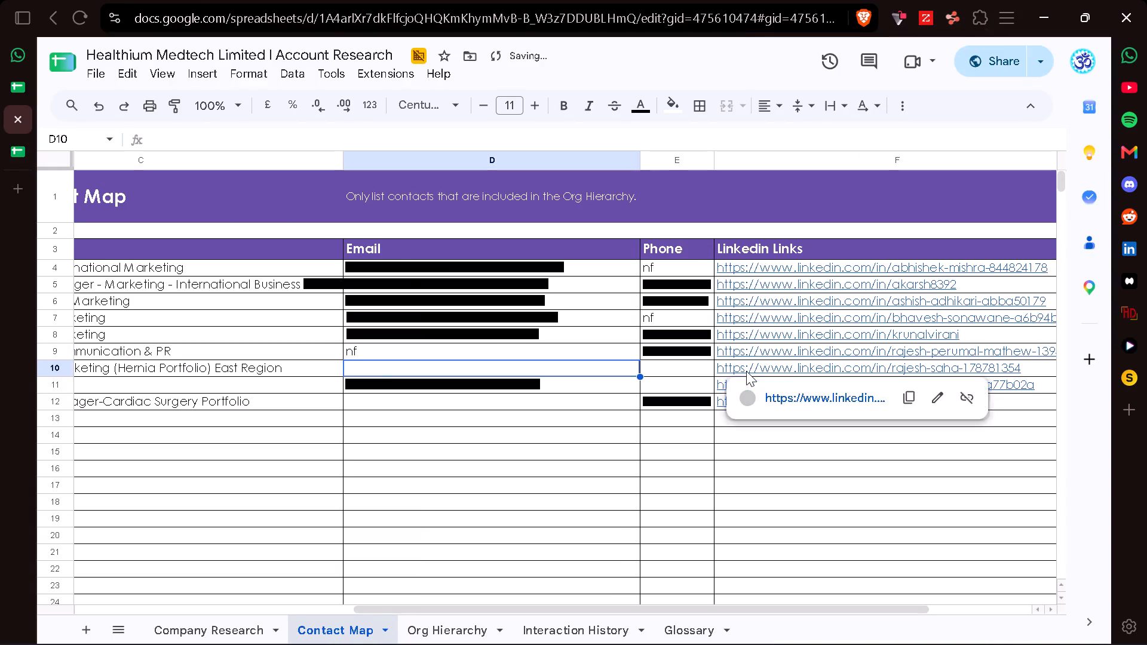
# Copy the ZoomInfo business email of row 10's Hernia Portfolio Deputy Manager into D10 and mark the missing phone as nf in E10.
pyautogui.click(818, 402)
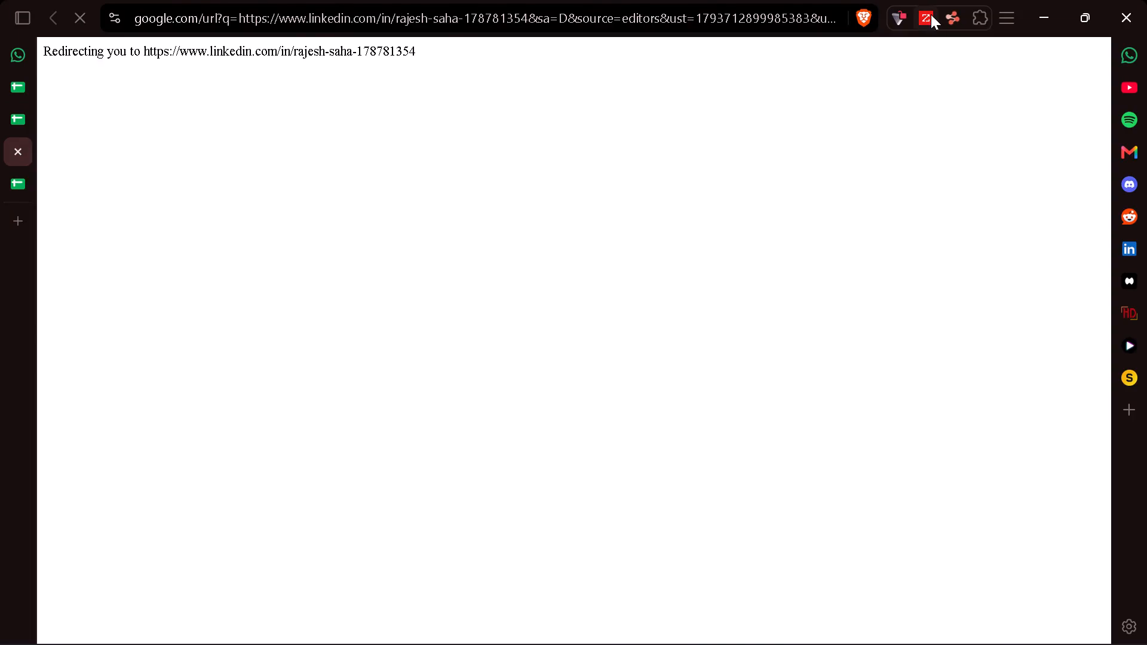
pyautogui.click(931, 14)
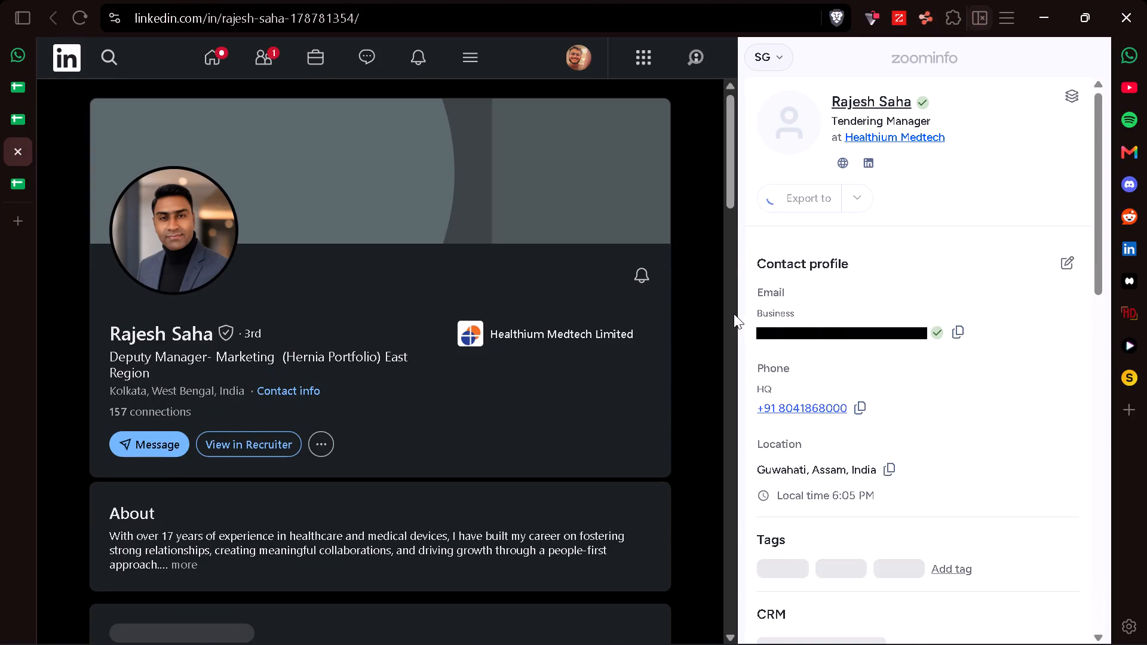
pyautogui.click(958, 332)
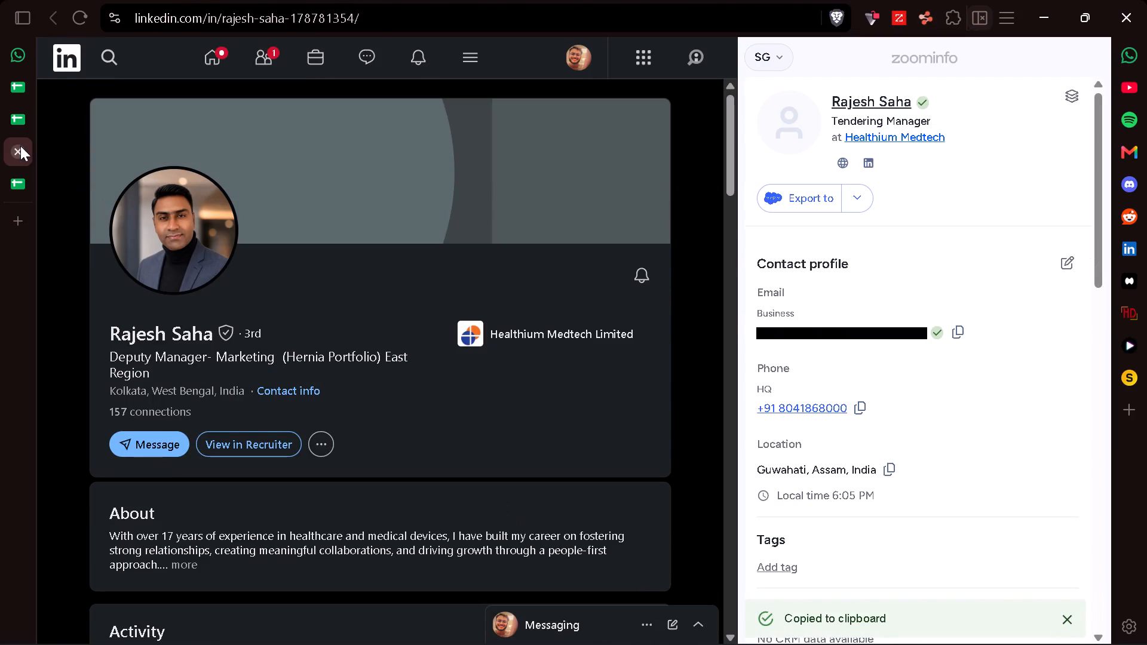
pyautogui.click(20, 146)
pyautogui.hotkey('ctrl', 'v')
pyautogui.press('Right')
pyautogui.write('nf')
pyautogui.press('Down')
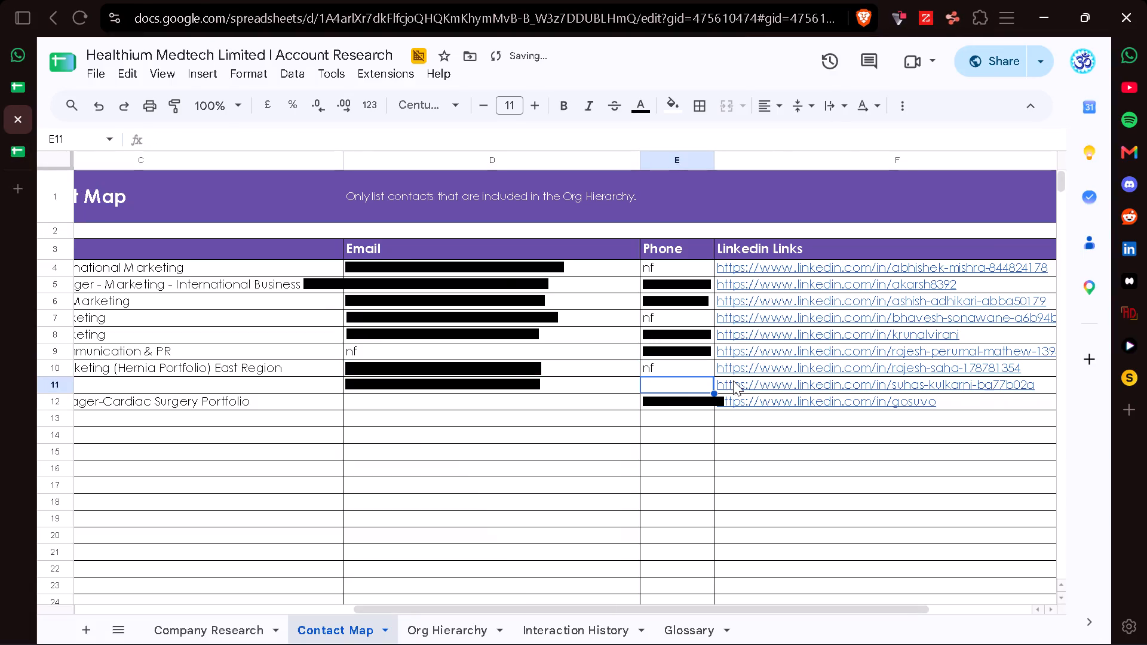
pyautogui.click(777, 414)
pyautogui.click(922, 20)
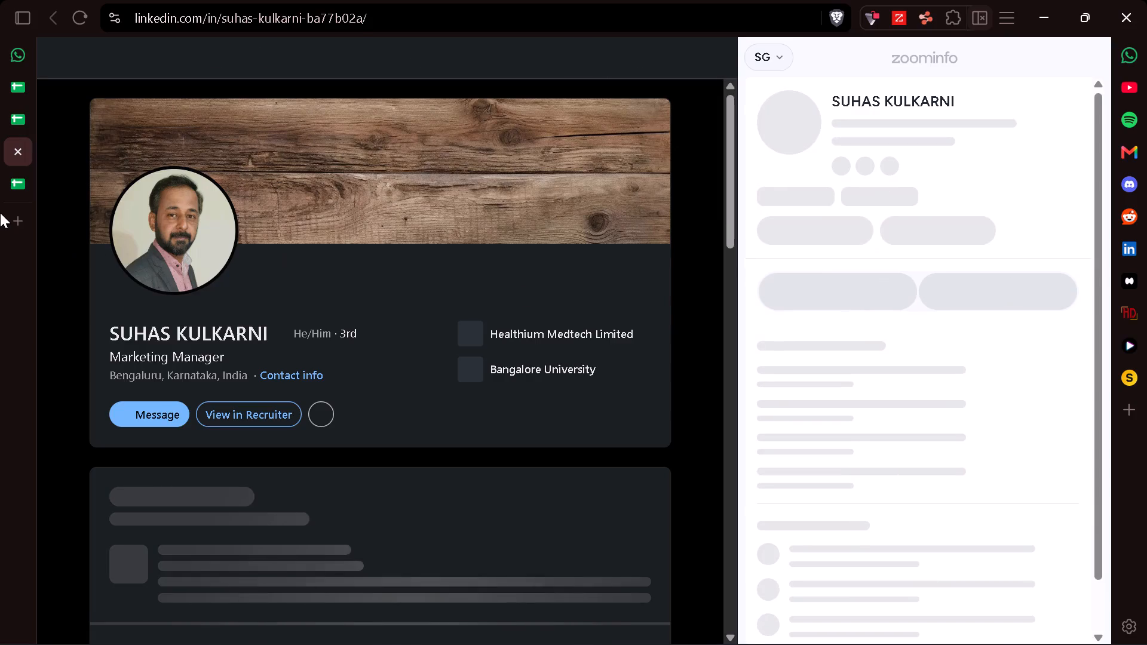
pyautogui.scroll(-2, 230, 410)
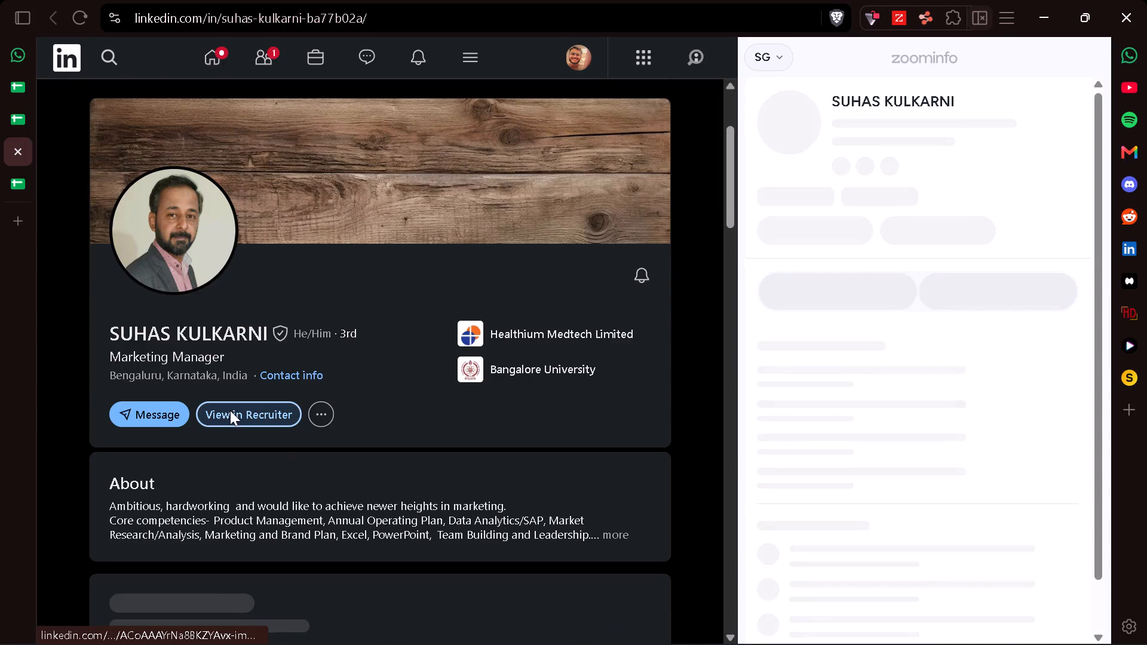
pyautogui.scroll(3, 127, 293)
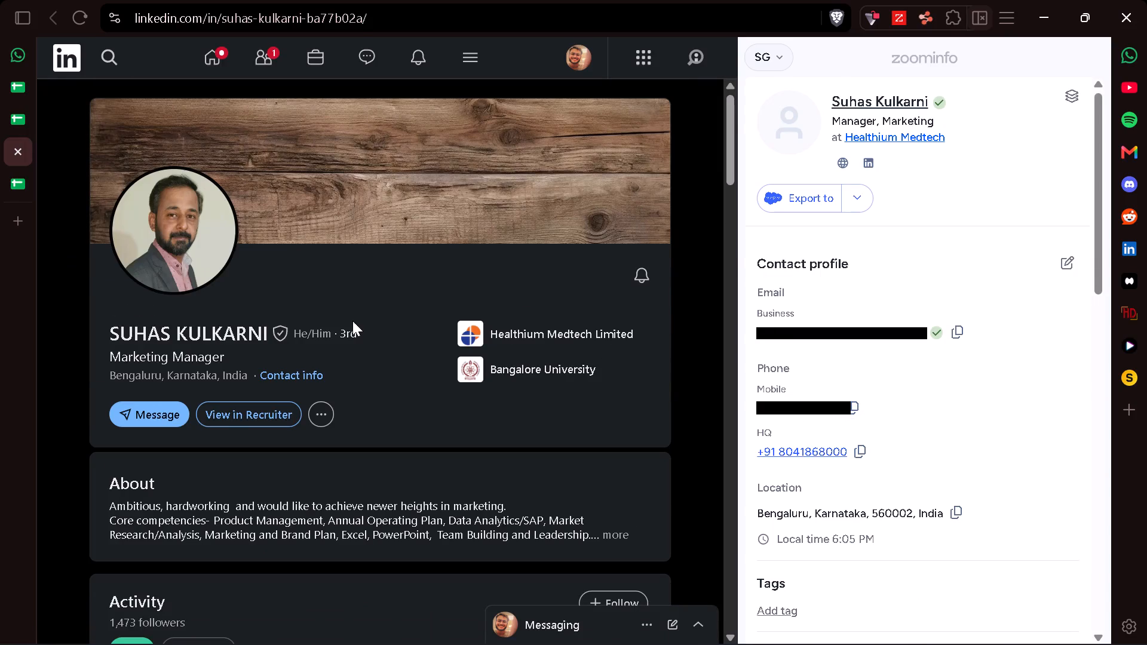
pyautogui.click(18, 153)
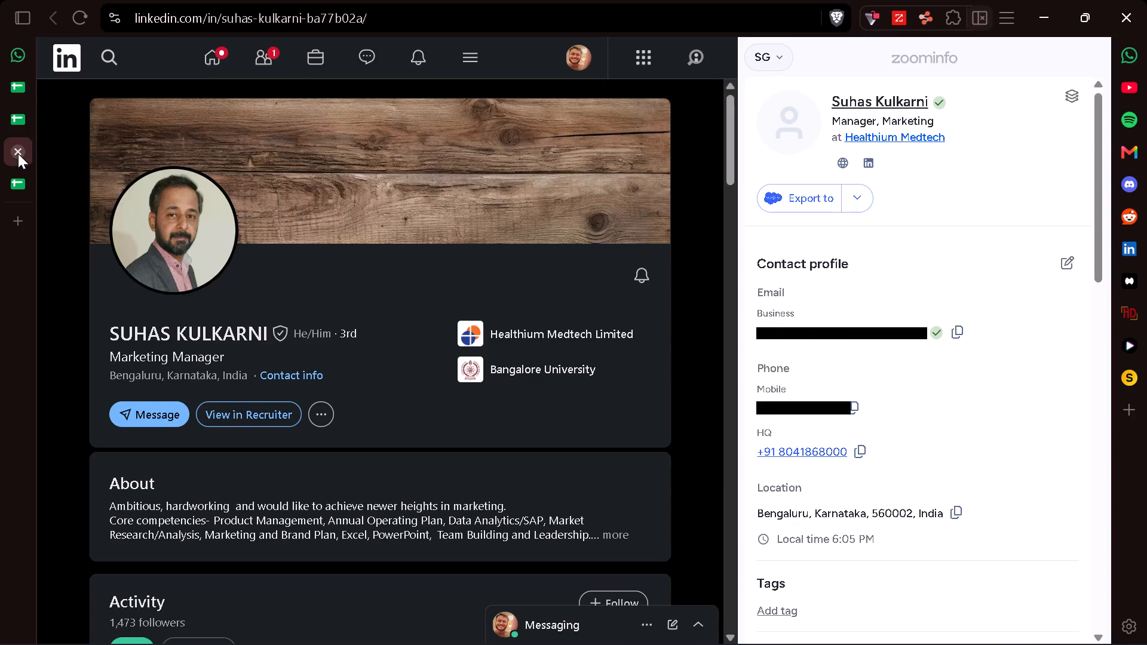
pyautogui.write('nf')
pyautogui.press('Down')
# Check row 12's LinkedIn profile in ZoomInfo and mark the Cardiac Surgery Portfolio manager's missing email as nf in D12.
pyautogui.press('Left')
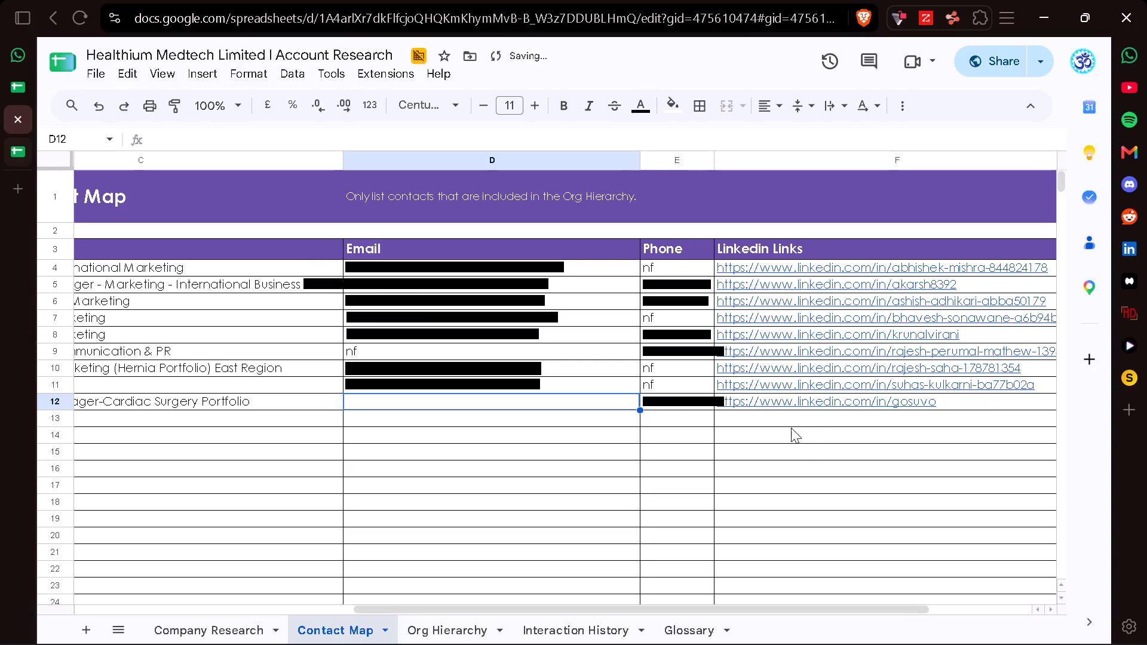
pyautogui.click(829, 425)
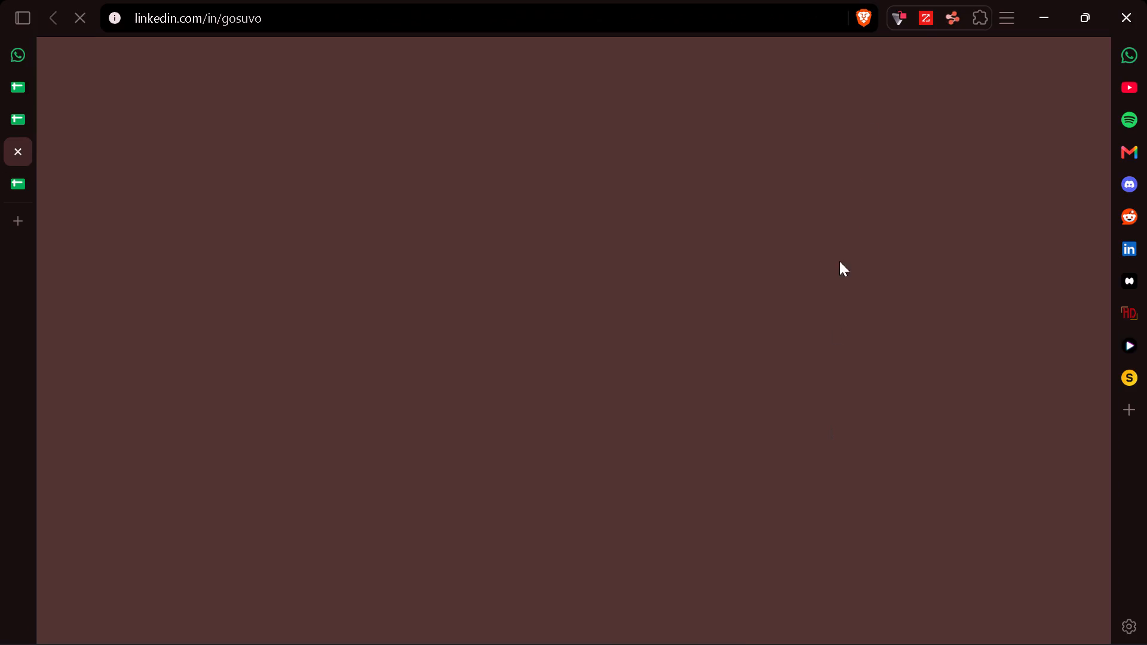
pyautogui.click(919, 20)
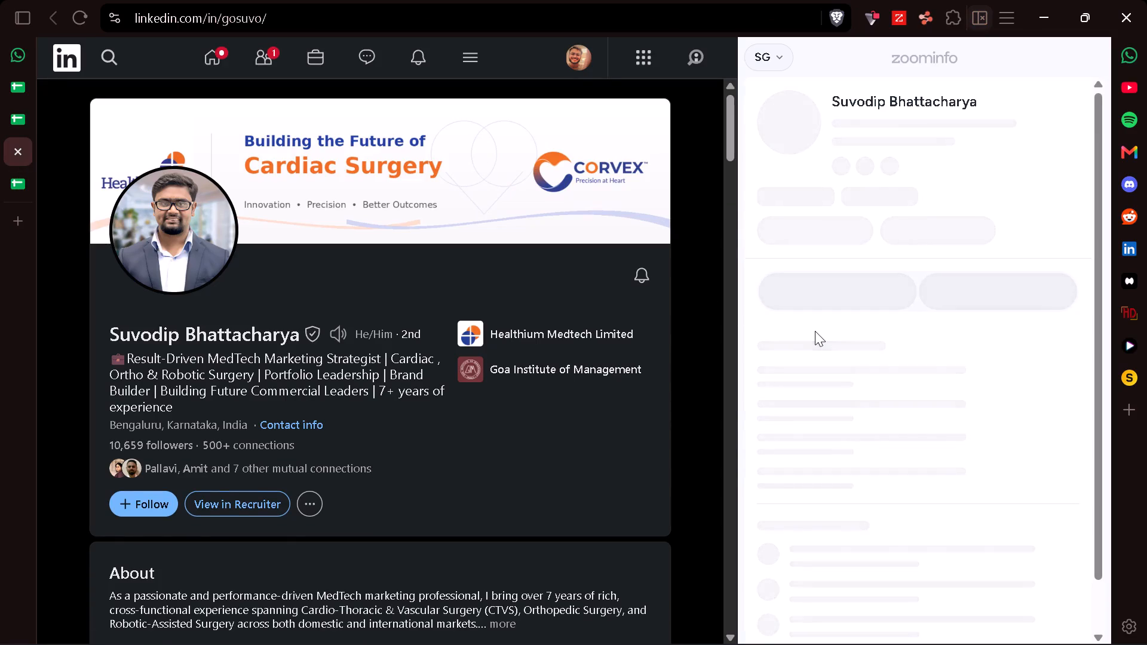
pyautogui.click(20, 152)
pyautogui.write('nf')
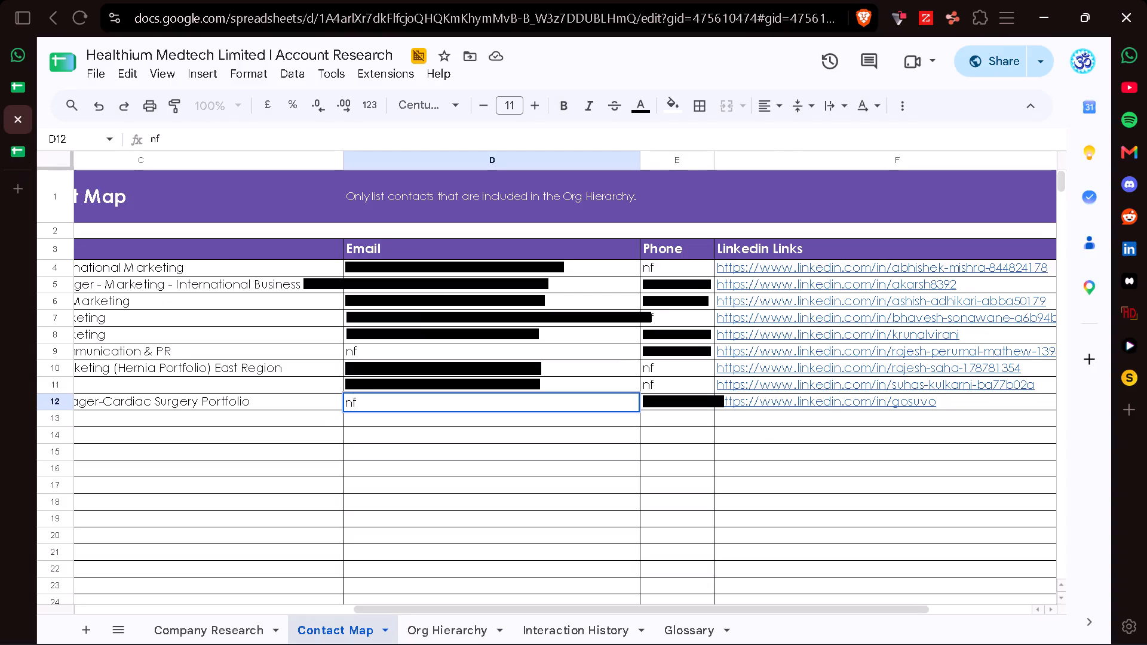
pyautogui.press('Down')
pyautogui.hscroll(5, 479, 441)
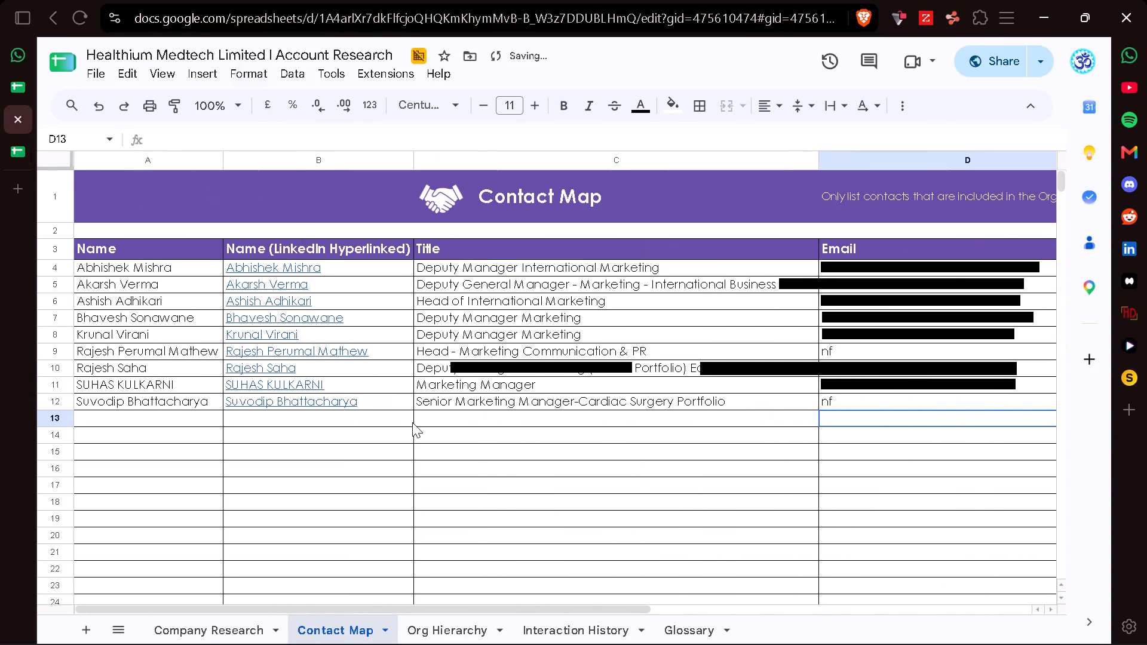
# Set Healthium Medtech Limited's Comments status to Done in the AR Master Sheet.
pyautogui.click(7, 86)
pyautogui.press('BackSpace')
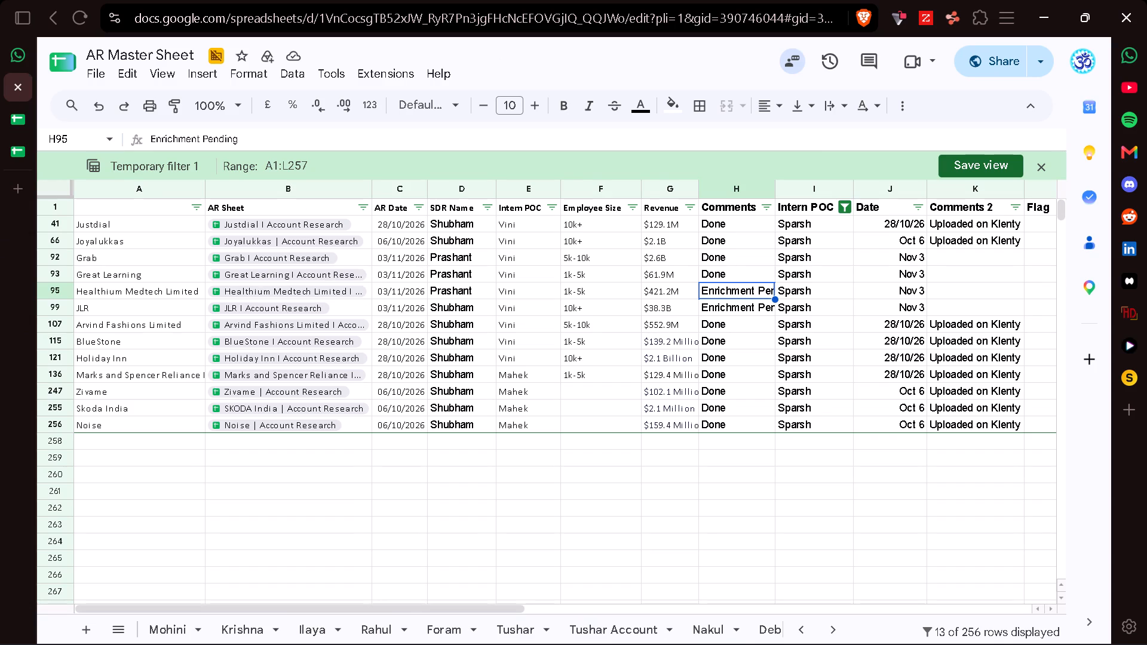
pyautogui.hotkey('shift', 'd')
pyautogui.press('Return')
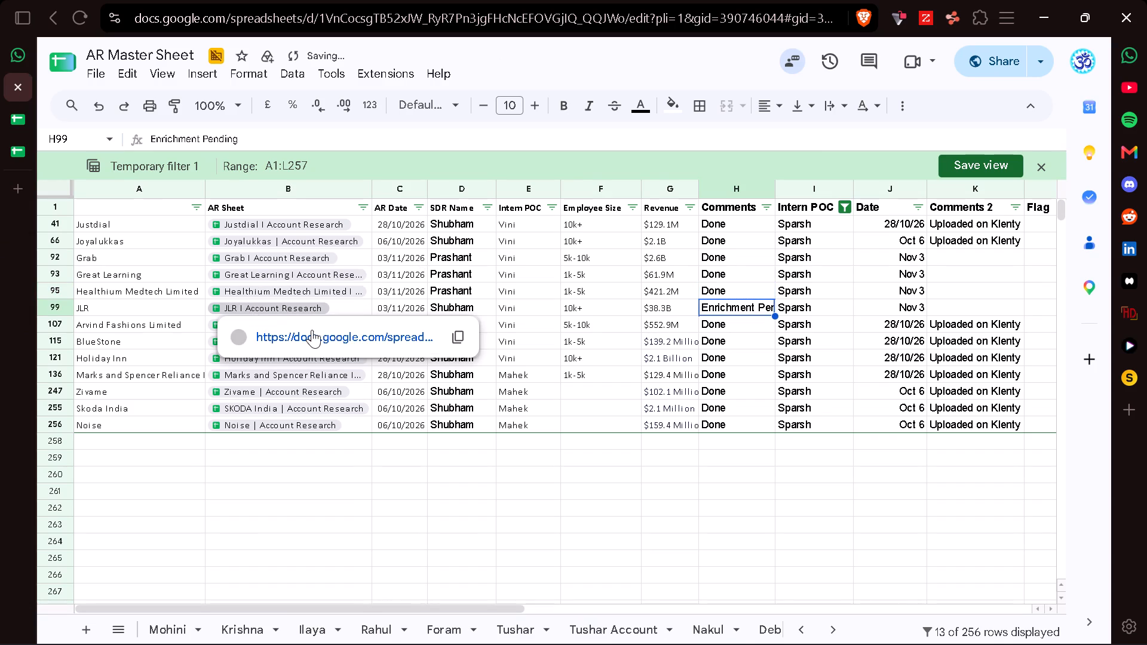
# Open JLR's Account Research from the master sheet and order the open account sheets as Great Learning, Healthium Medtech, JLR.
pyautogui.click(314, 331)
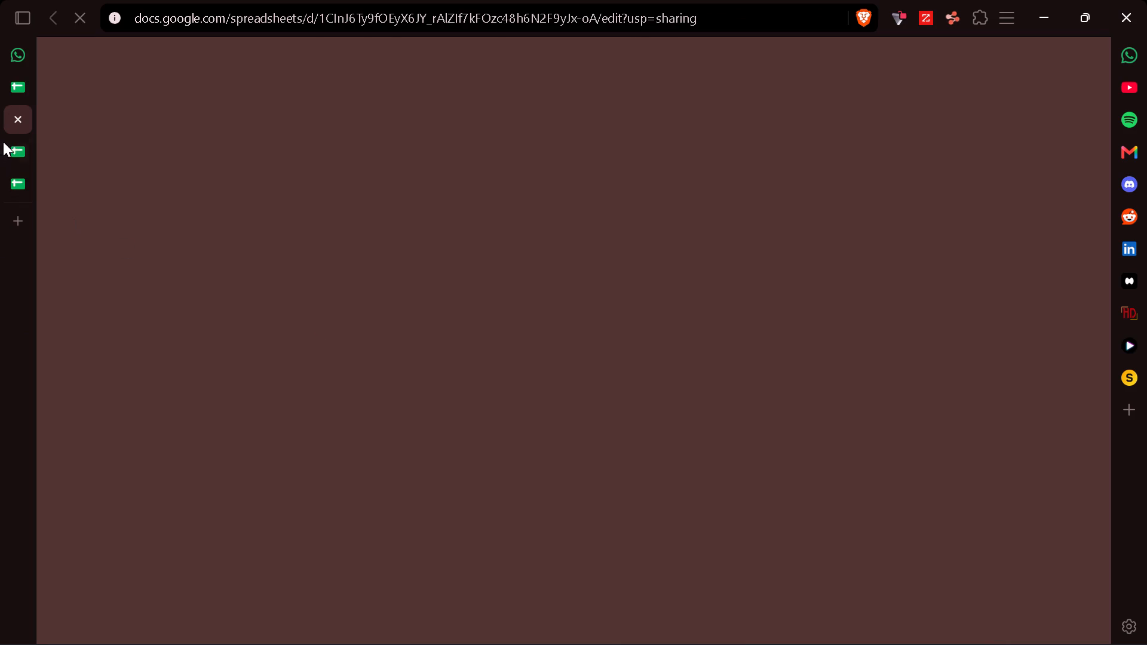
pyautogui.moveTo(7, 128); pyautogui.dragTo(5, 206)
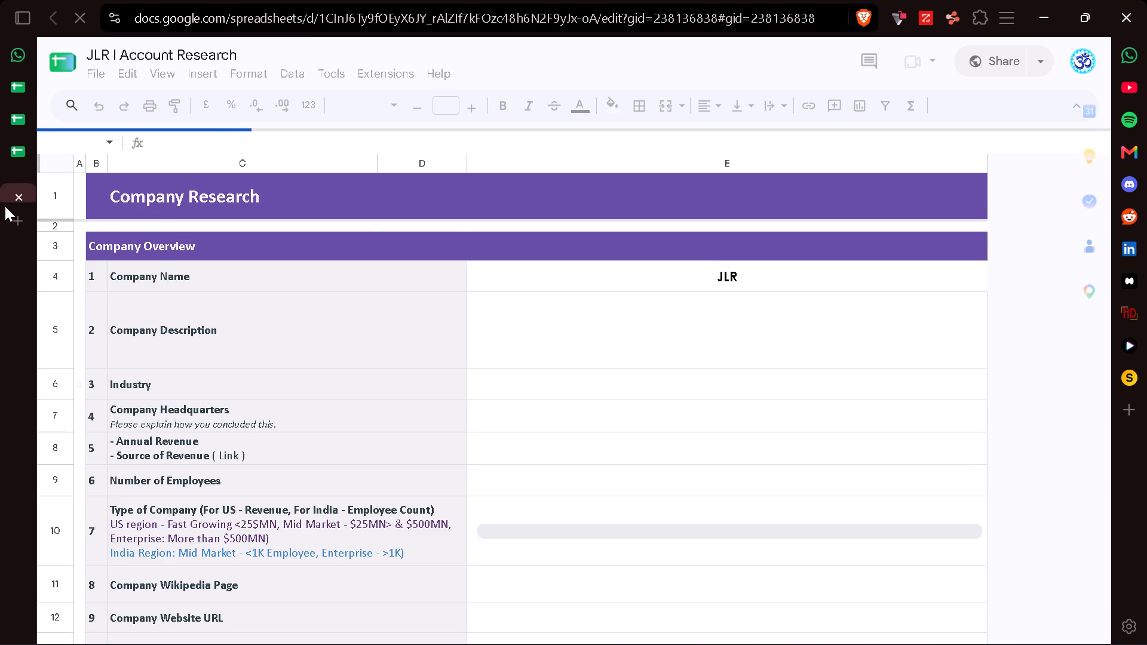
pyautogui.moveTo(5, 206); pyautogui.dragTo(8, 189)
pyautogui.click(16, 147)
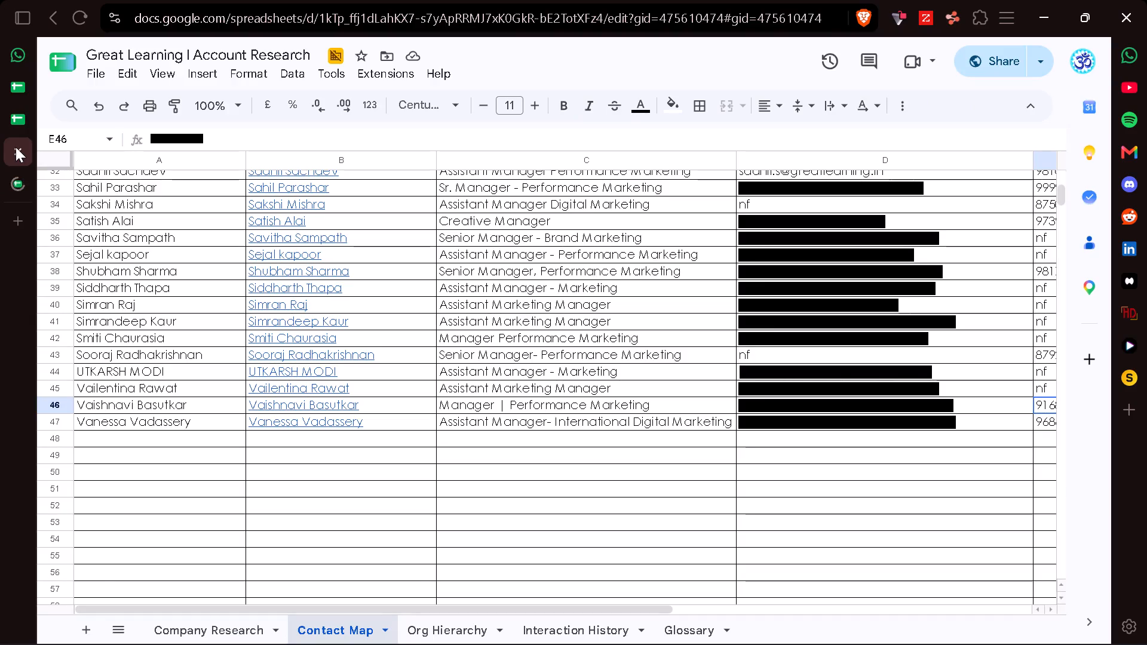
pyautogui.moveTo(9, 151); pyautogui.dragTo(11, 125)
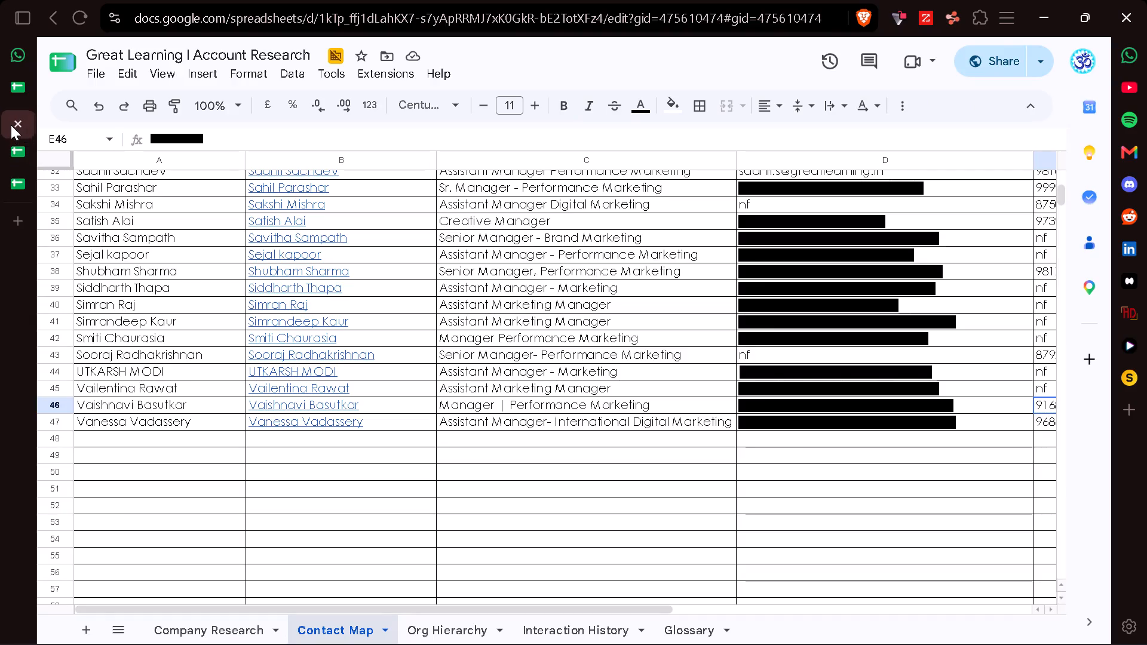
# Show the email, phone and LinkedIn columns of JLR's Contact Map.
pyautogui.click(17, 196)
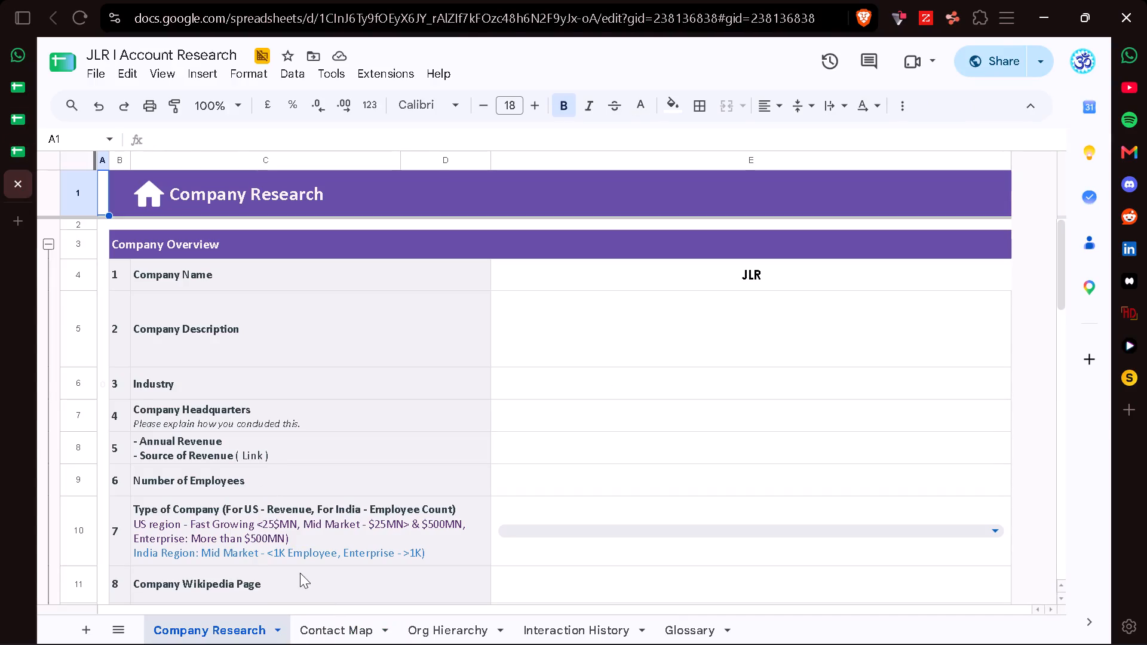
pyautogui.click(337, 622)
pyautogui.hscroll(-2, 464, 444)
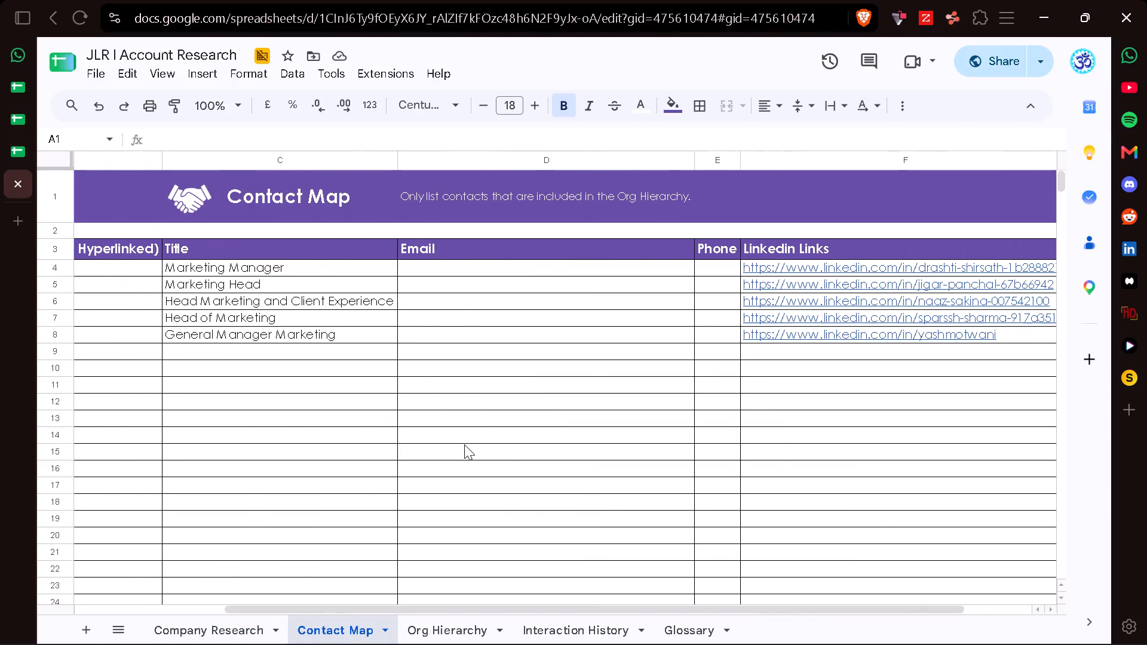
# Look up row 4's Marketing Manager in ZoomInfo from the LinkedIn link, copy the business email into D4 and enter nf in E4.
pyautogui.click(444, 272)
pyautogui.hscroll(-1, 444, 272)
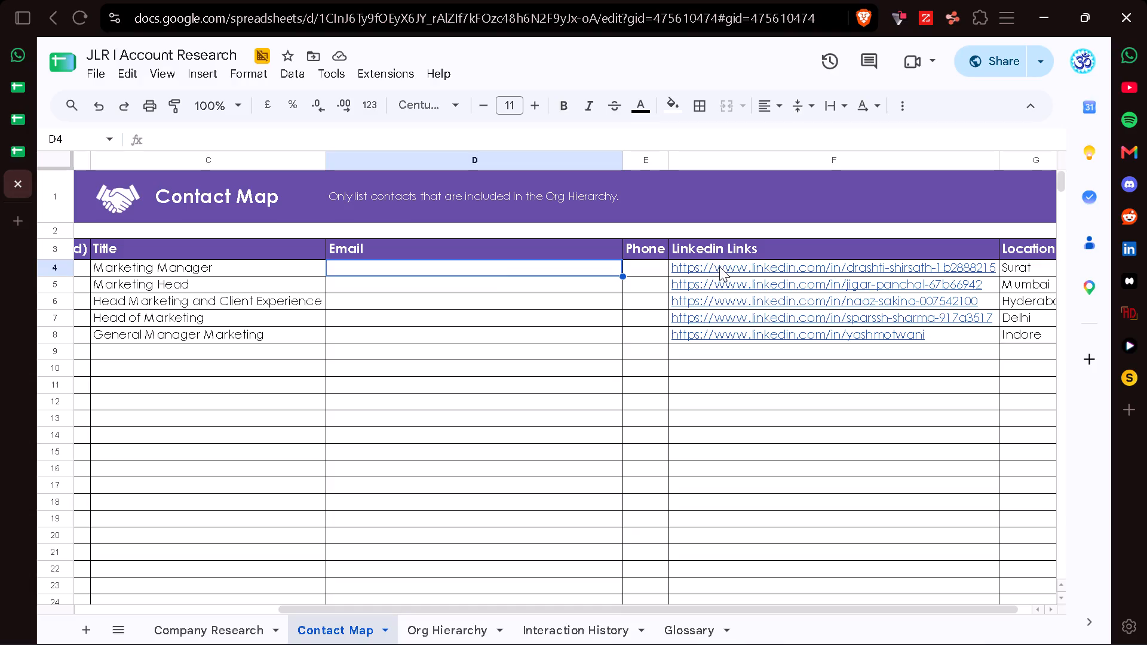
pyautogui.click(763, 296)
pyautogui.click(925, 17)
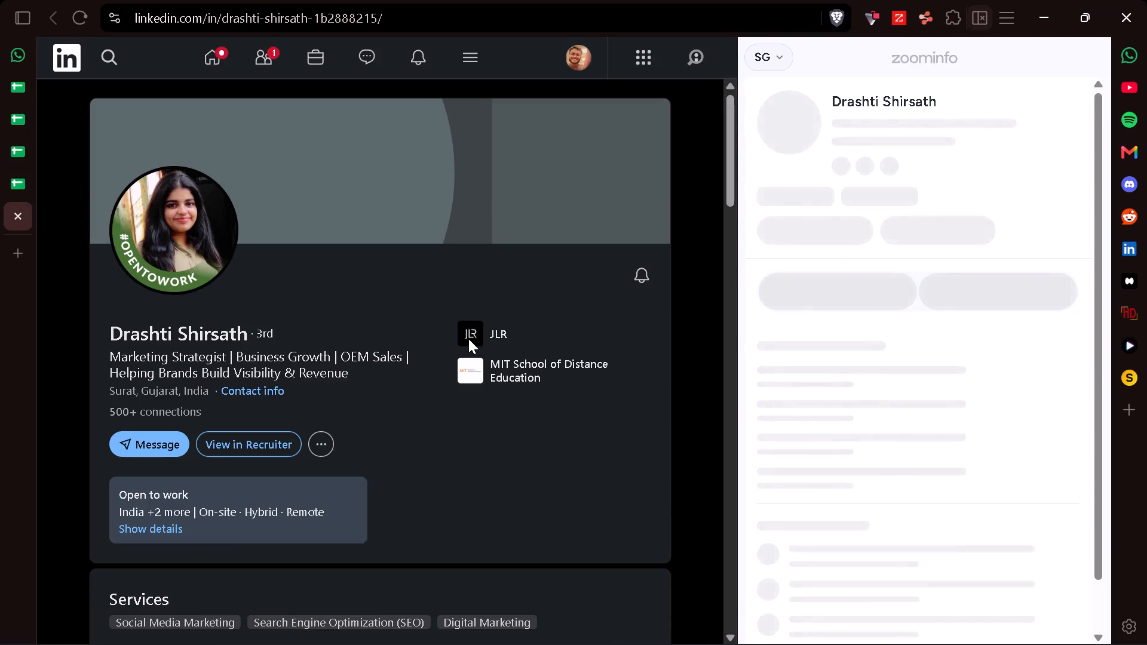
pyautogui.click(902, 331)
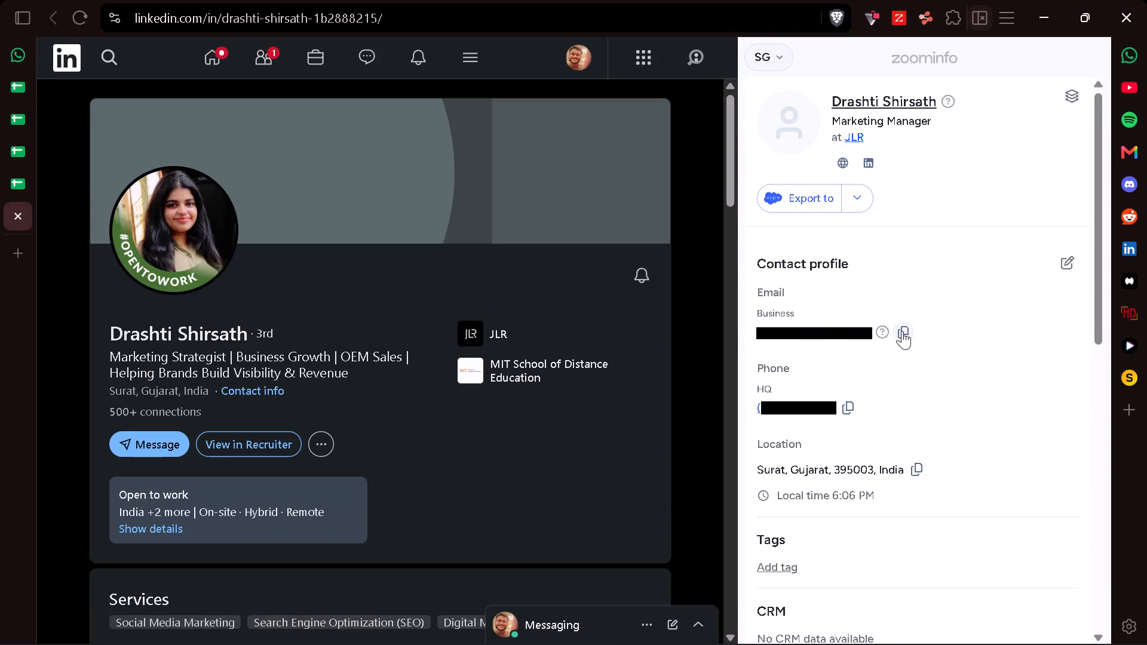
pyautogui.click(14, 222)
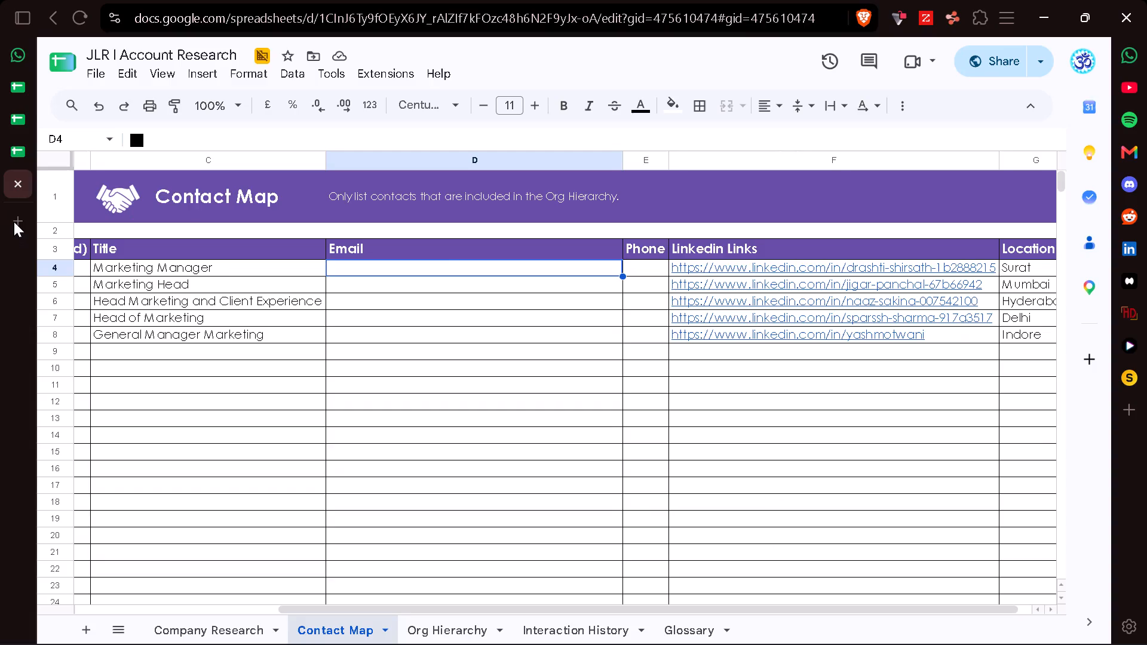
pyautogui.hotkey('ctrl', 'v')
pyautogui.press('Right')
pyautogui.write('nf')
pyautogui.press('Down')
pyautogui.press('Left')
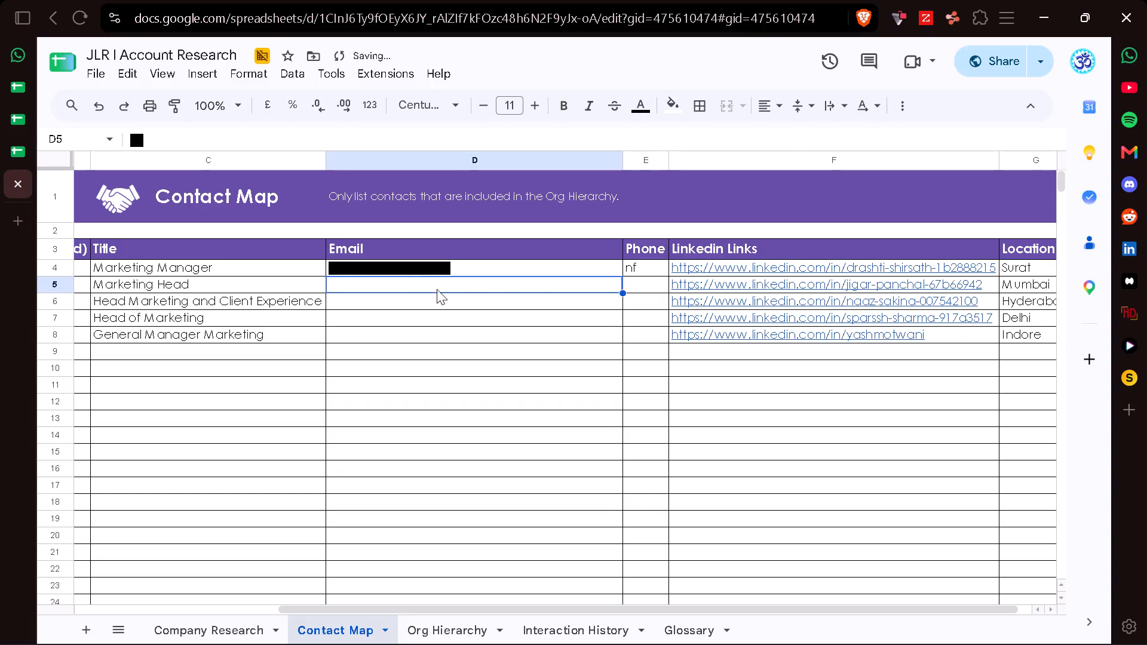
# Check row 5's Marketing Head in ZoomInfo from the LinkedIn link and enter nf for both email and phone.
pyautogui.click(751, 319)
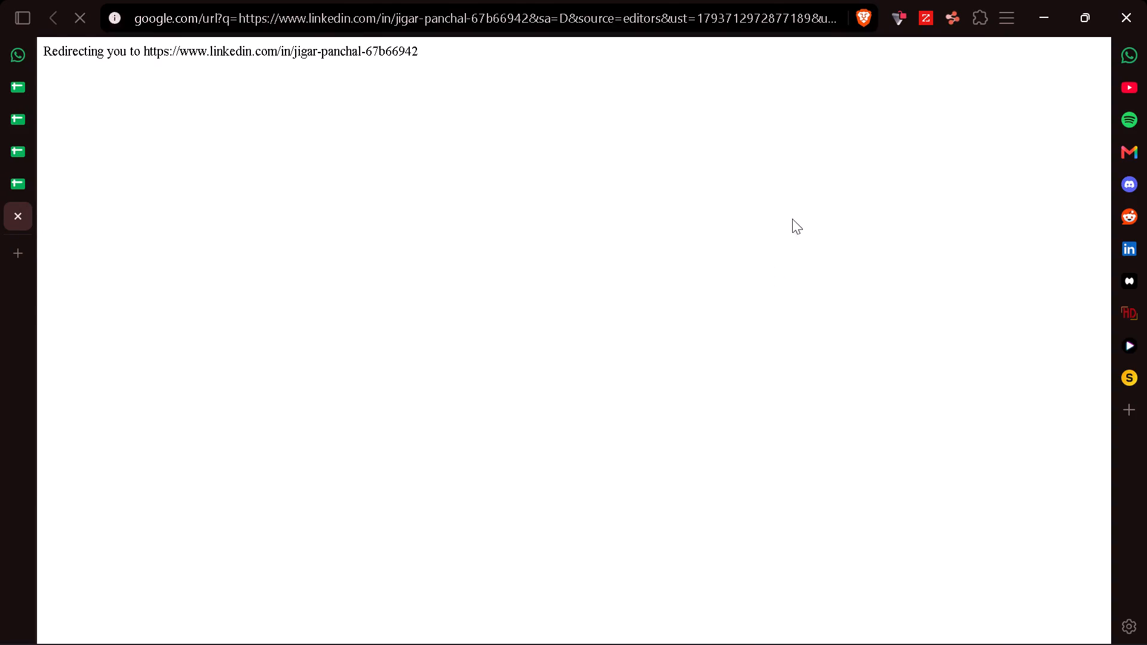
pyautogui.click(926, 17)
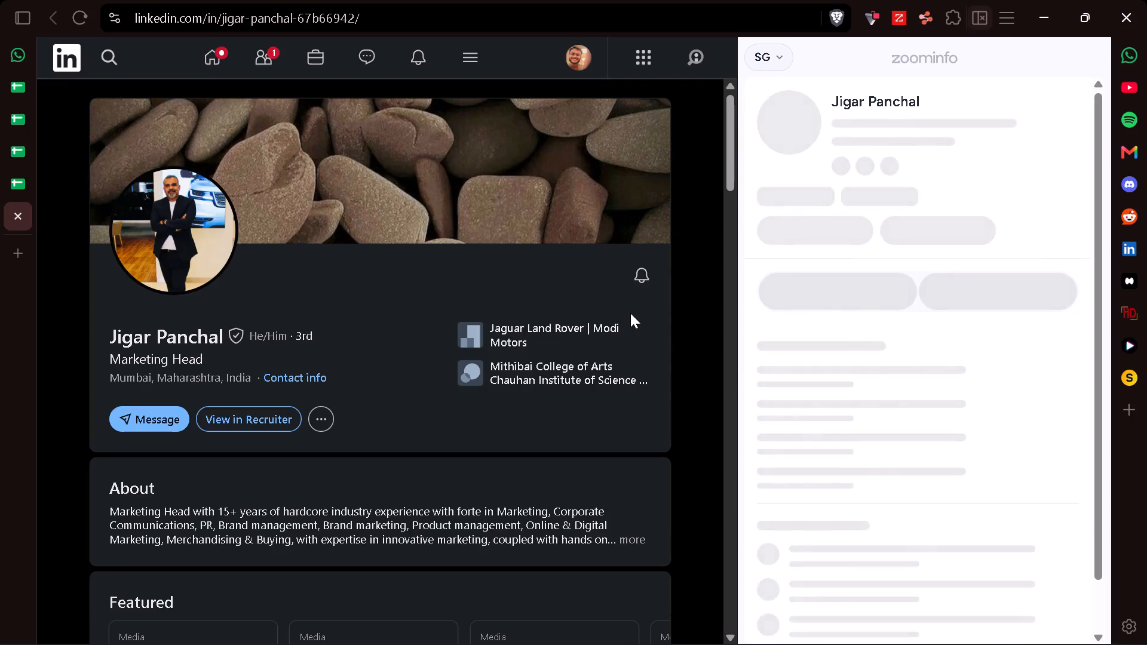
pyautogui.click(17, 219)
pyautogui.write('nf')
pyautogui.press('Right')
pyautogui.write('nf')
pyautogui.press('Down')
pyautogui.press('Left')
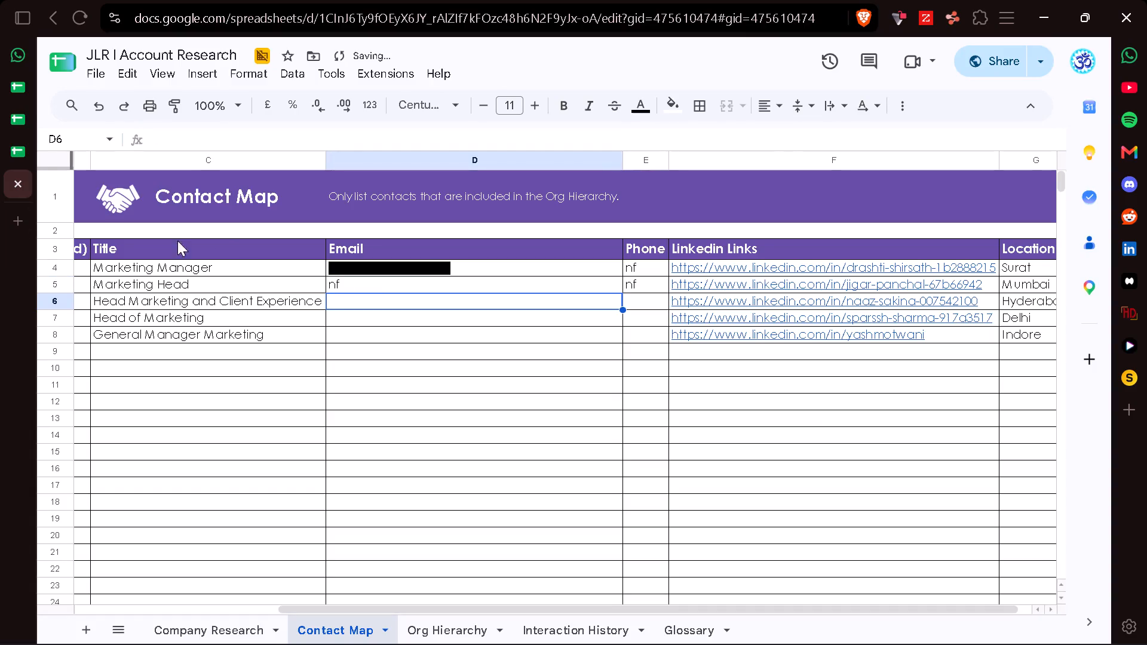
# Check row 6's Head Marketing and Client Experience in ZoomInfo from the LinkedIn link and enter nf for both email and phone.
pyautogui.click(748, 327)
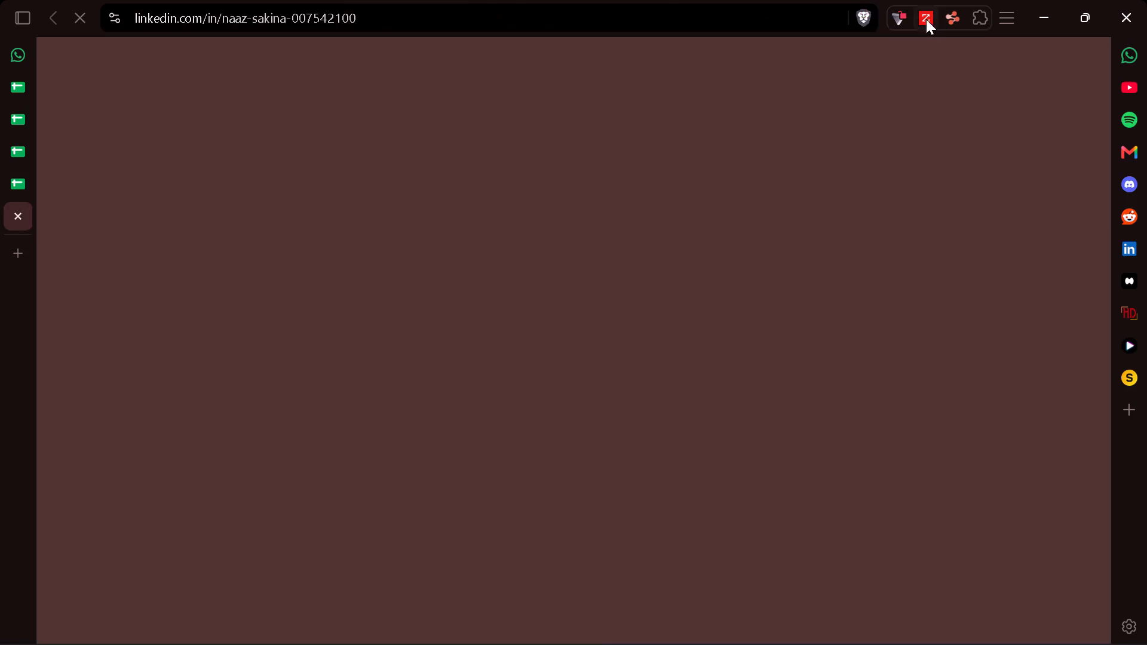
pyautogui.click(926, 19)
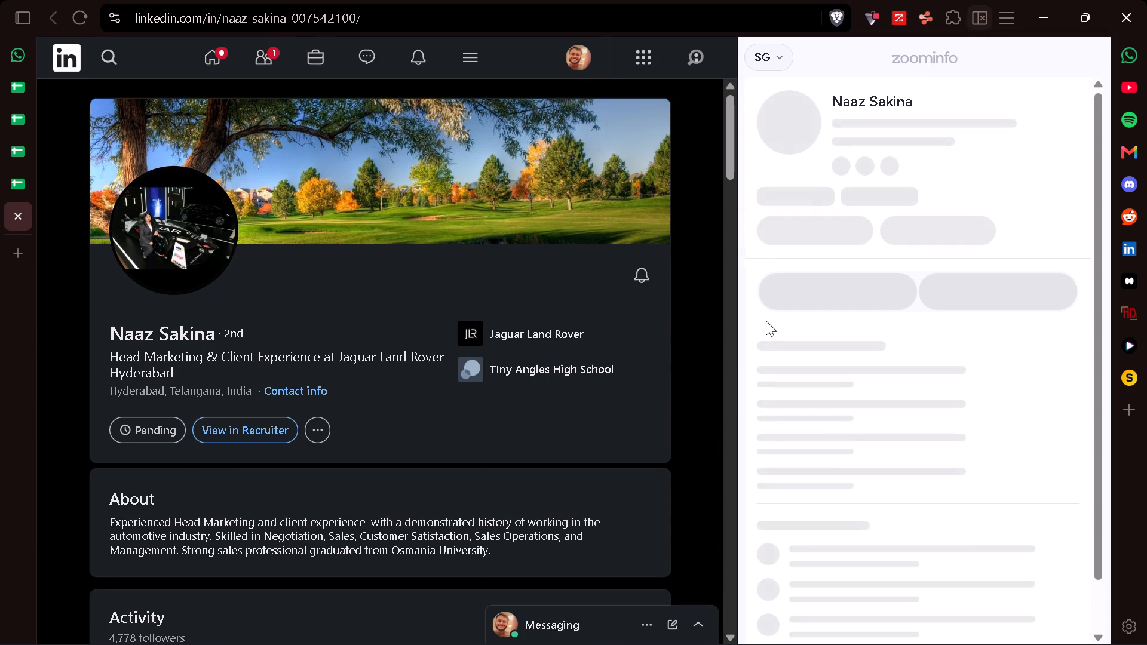
pyautogui.hscroll(-1, 508, 403)
pyautogui.scroll(-5, 530, 392)
pyautogui.scroll(4, 530, 392)
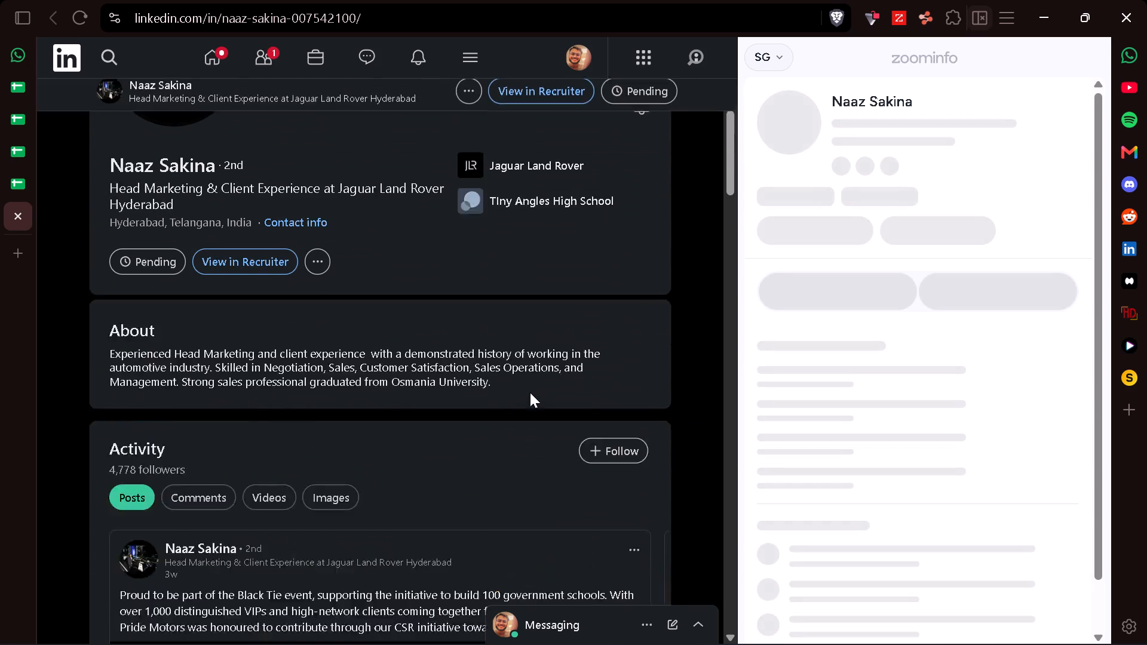
pyautogui.scroll(4, 530, 392)
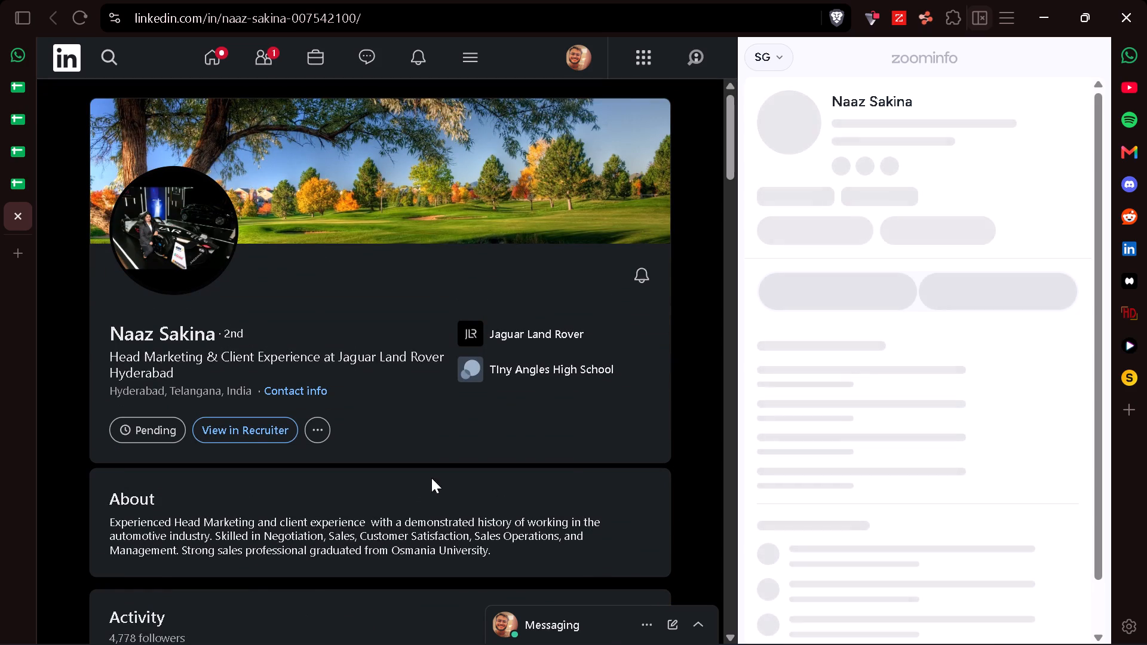
pyautogui.scroll(-8, 443, 466)
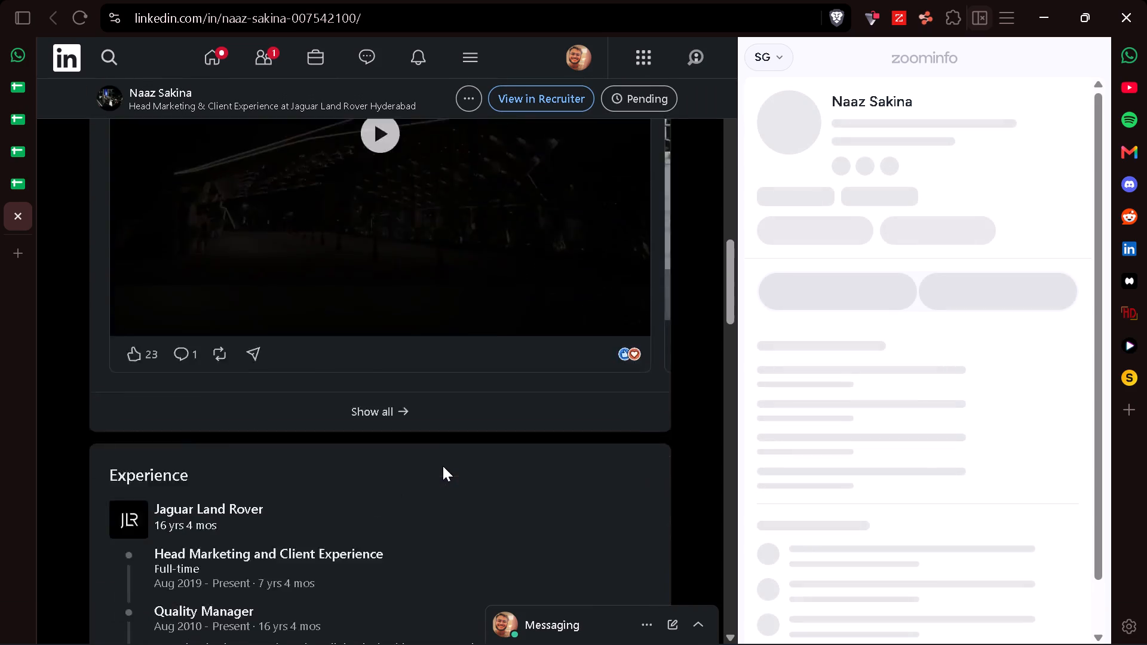
pyautogui.scroll(11, 443, 466)
pyautogui.hscroll(-1, 858, 454)
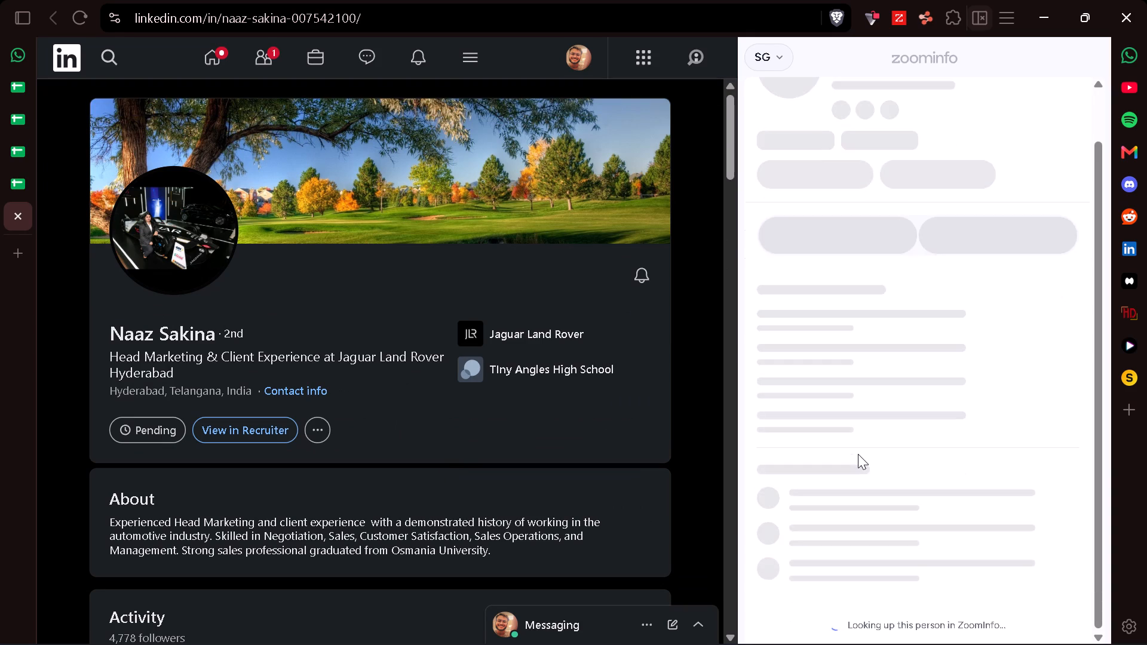
pyautogui.hscroll(-1, 858, 454)
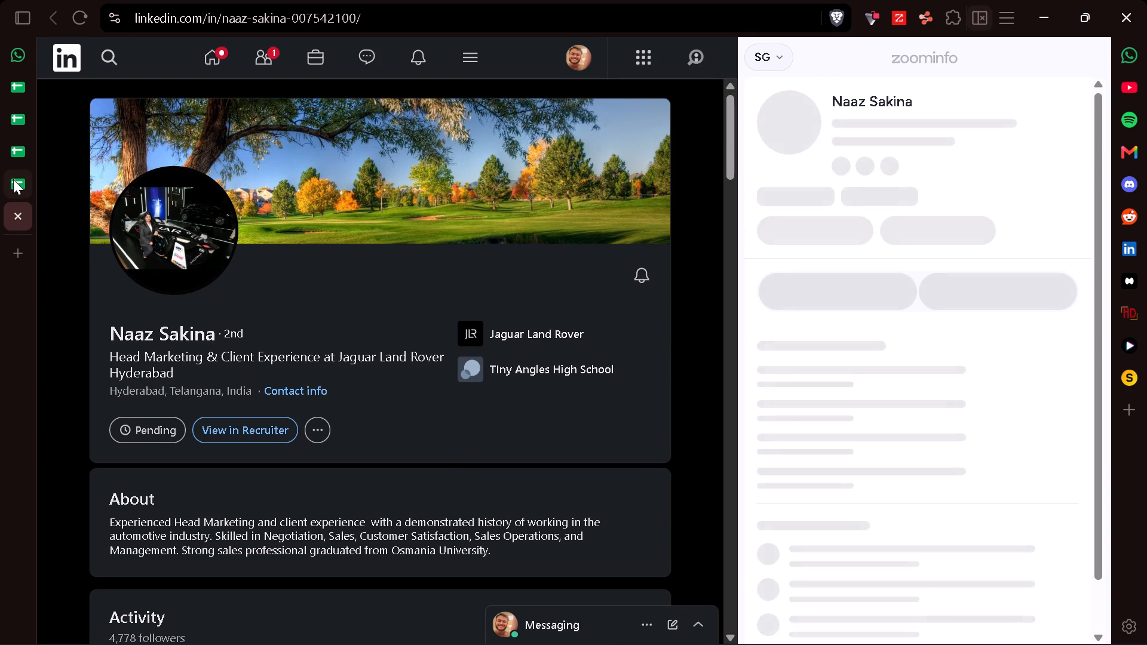
pyautogui.scroll(-6, 529, 442)
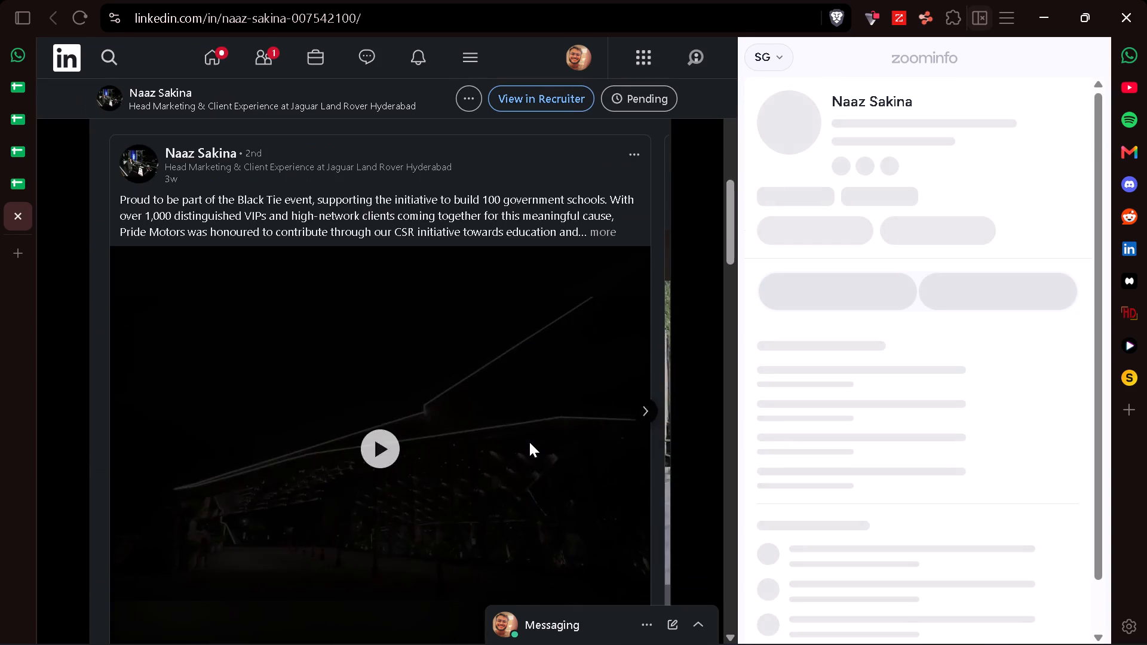
pyautogui.scroll(-3, 529, 442)
pyautogui.scroll(5, 529, 442)
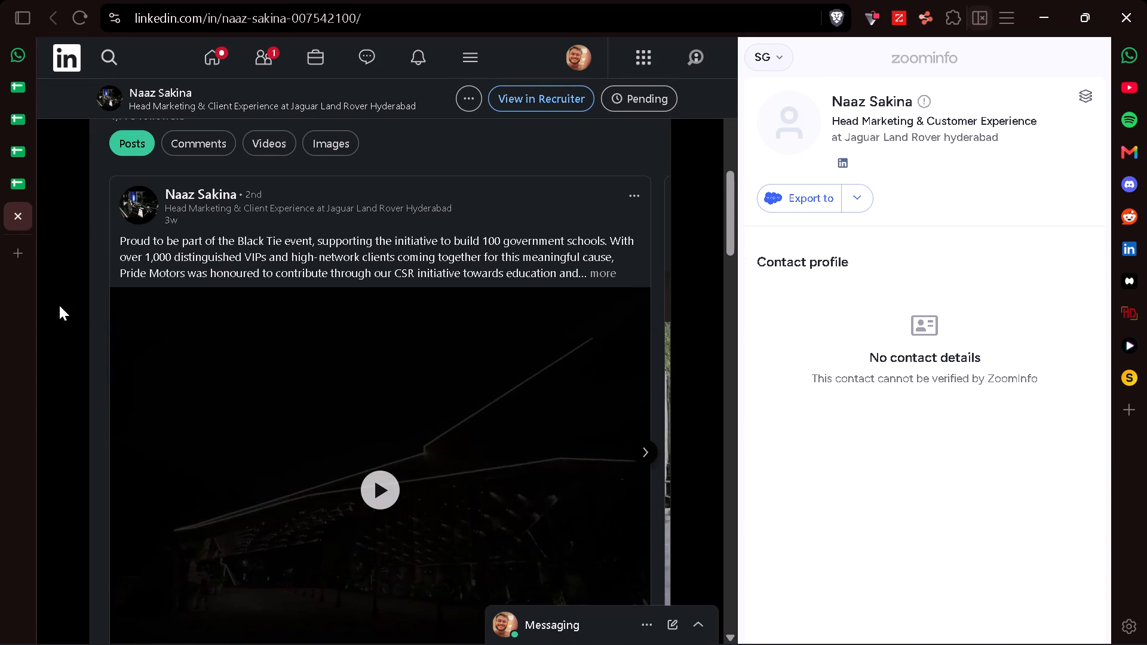
pyautogui.click(17, 213)
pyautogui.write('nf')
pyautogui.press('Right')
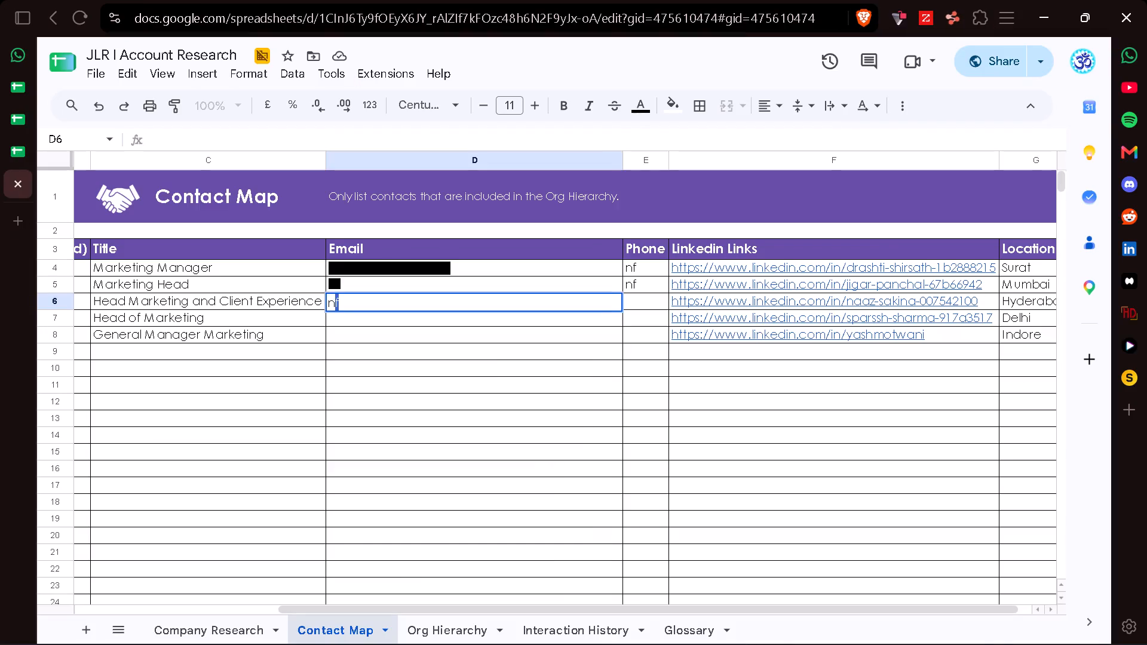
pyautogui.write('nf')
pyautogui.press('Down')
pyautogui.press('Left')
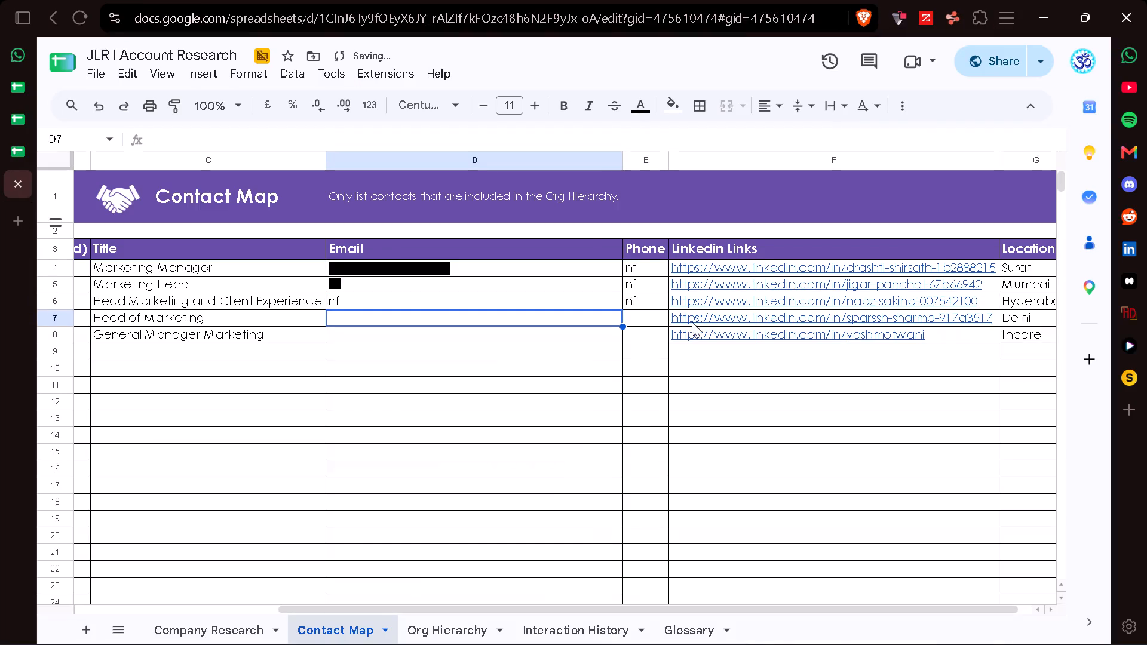
# Check row 7's Head of Marketing in ZoomInfo from the LinkedIn link and enter nf in D7 and E7.
pyautogui.click(753, 345)
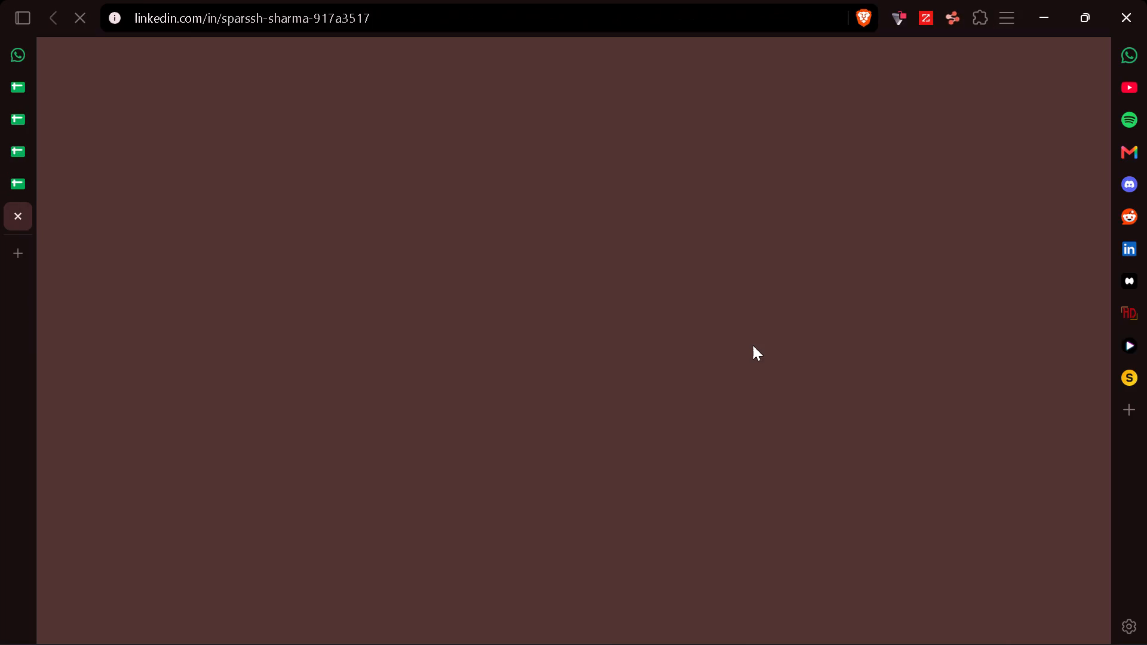
pyautogui.click(921, 17)
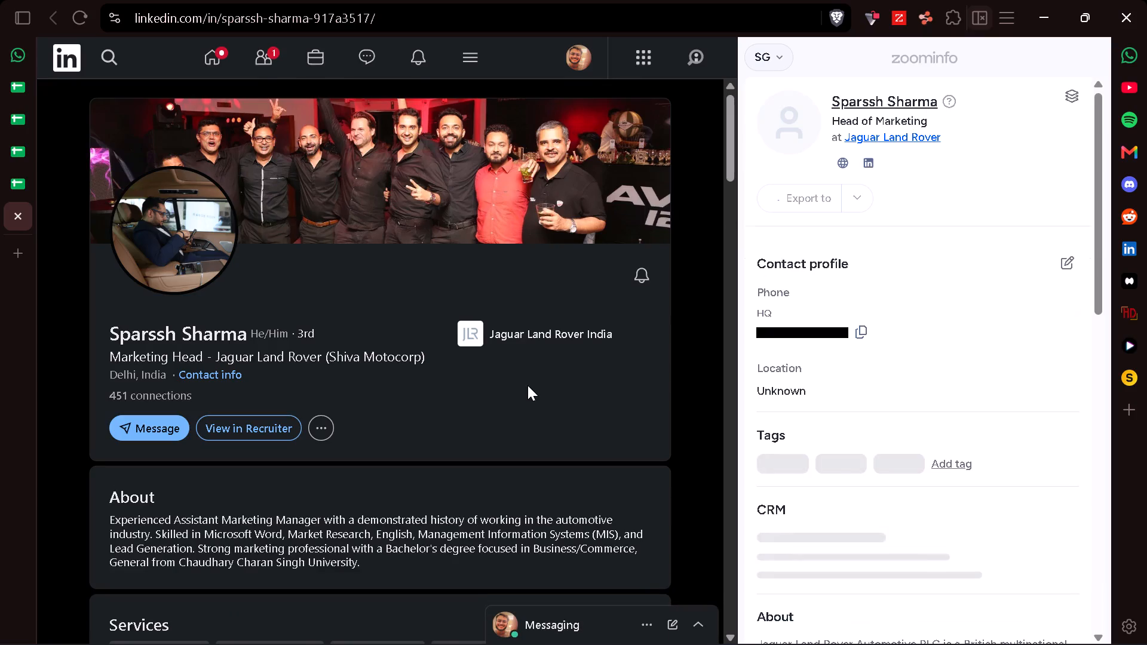
pyautogui.click(17, 213)
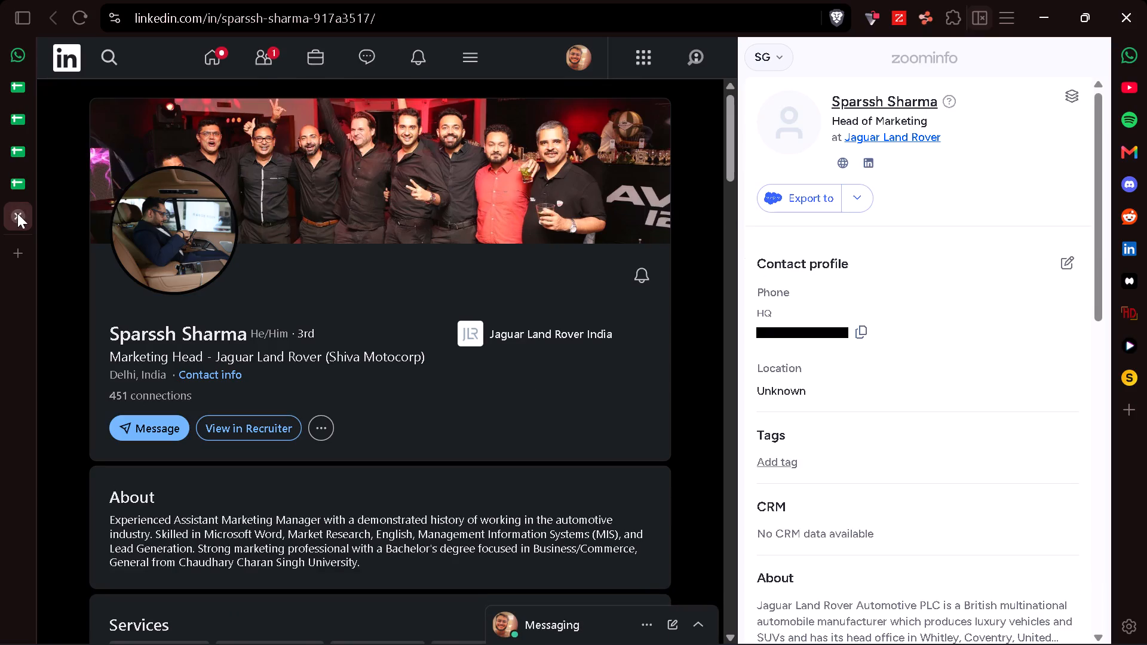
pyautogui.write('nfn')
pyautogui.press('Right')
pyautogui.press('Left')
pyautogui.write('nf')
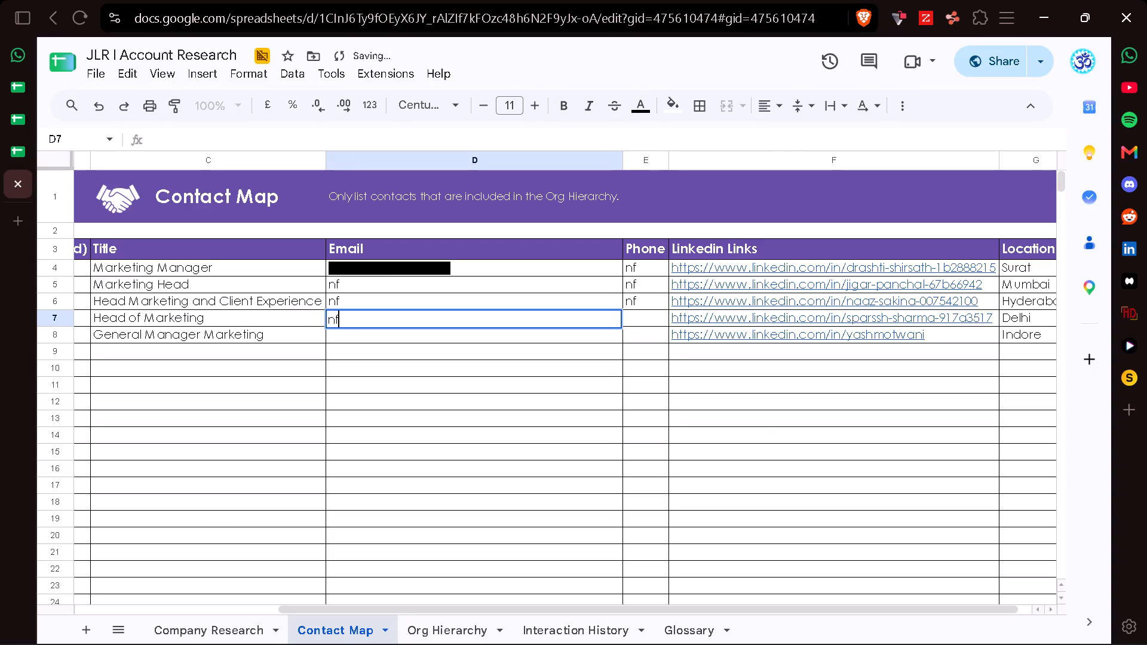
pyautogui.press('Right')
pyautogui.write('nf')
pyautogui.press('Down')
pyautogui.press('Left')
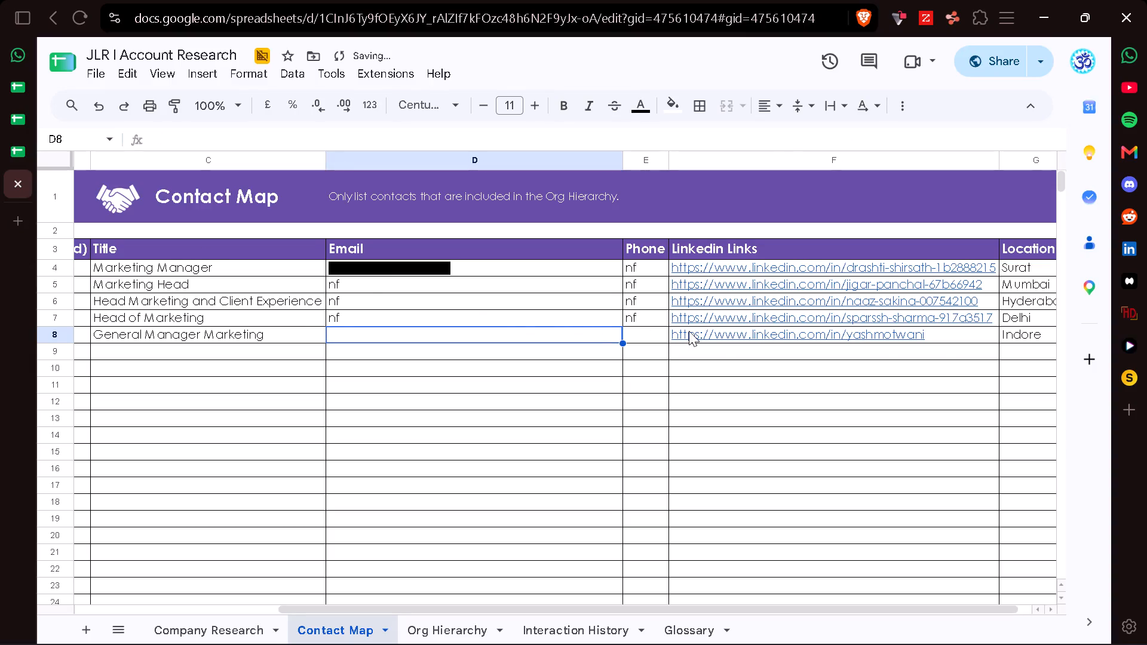
# Look up row 8's General Manager Marketing in ZoomInfo, enter nf in D8 and copy the mobile number into E8.
pyautogui.click(730, 358)
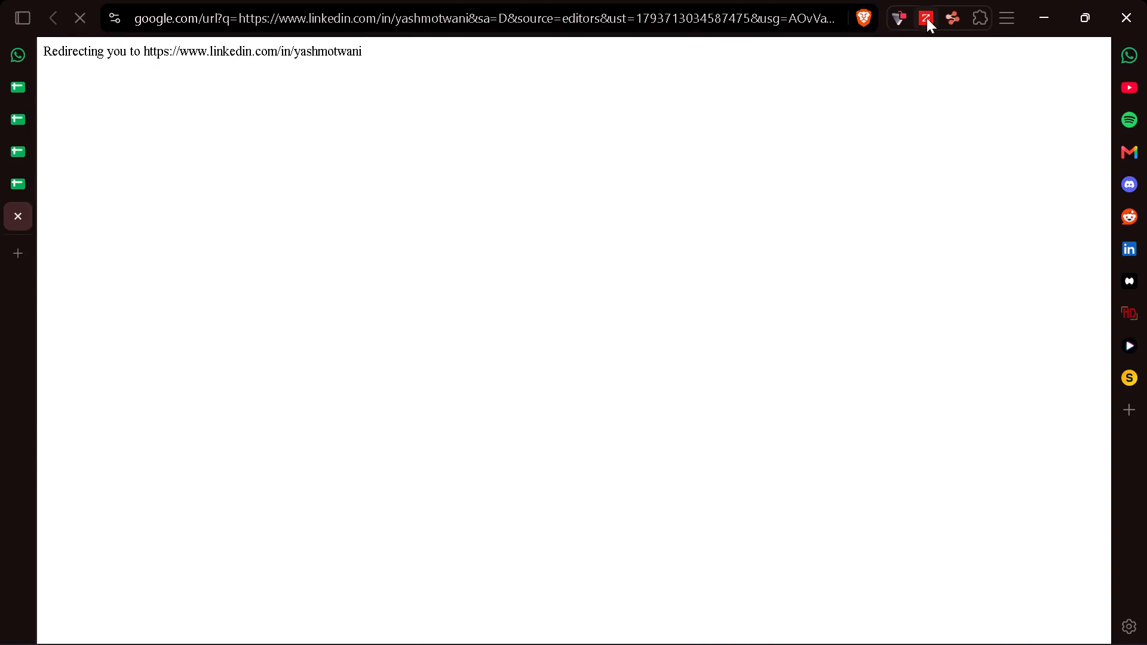
pyautogui.click(927, 18)
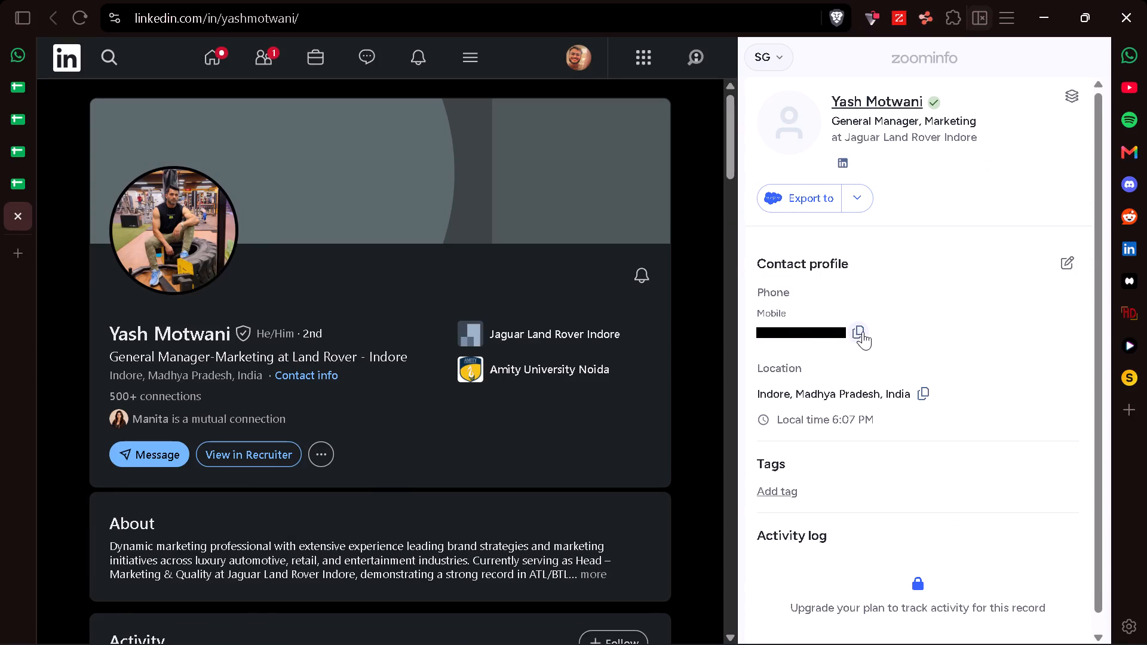
pyautogui.click(863, 331)
pyautogui.click(16, 221)
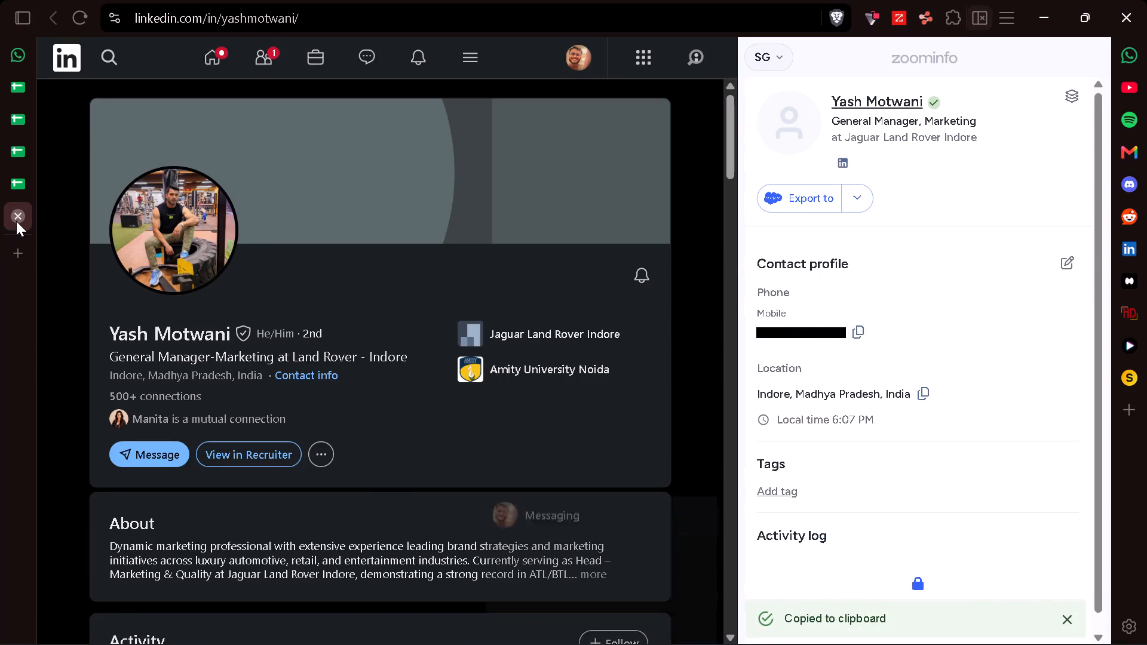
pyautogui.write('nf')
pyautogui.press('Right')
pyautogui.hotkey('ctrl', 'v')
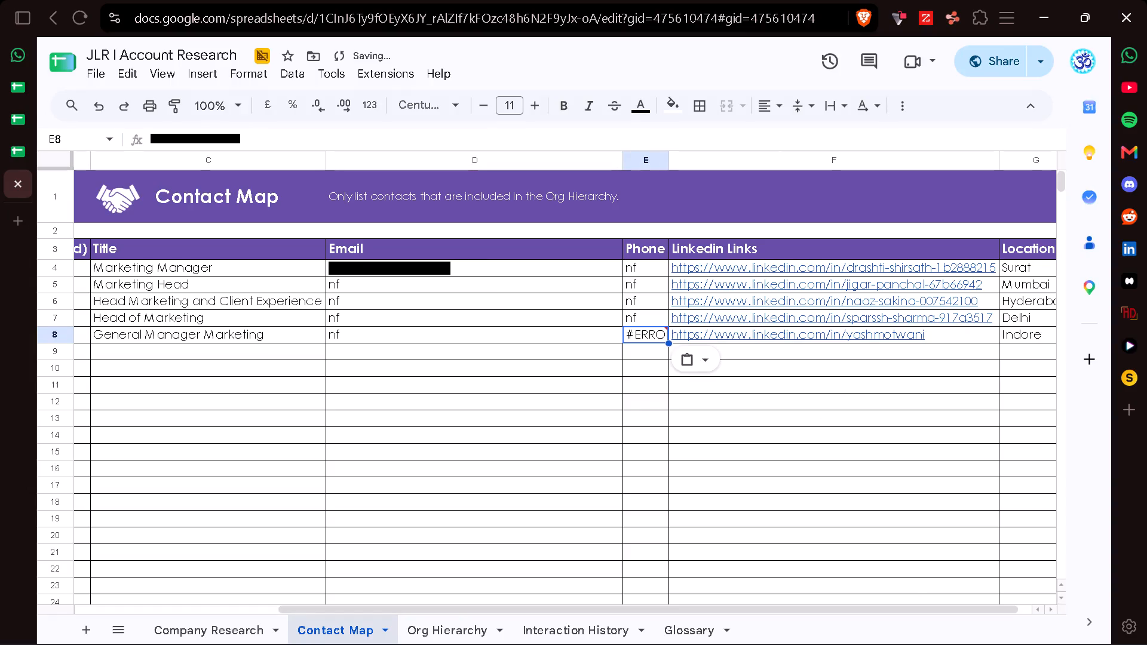
# Delete the extra characters from the pasted phone number in E8 and fit the Phone column's width to its contents.
pyautogui.click(171, 140)
pyautogui.press('BackSpace')
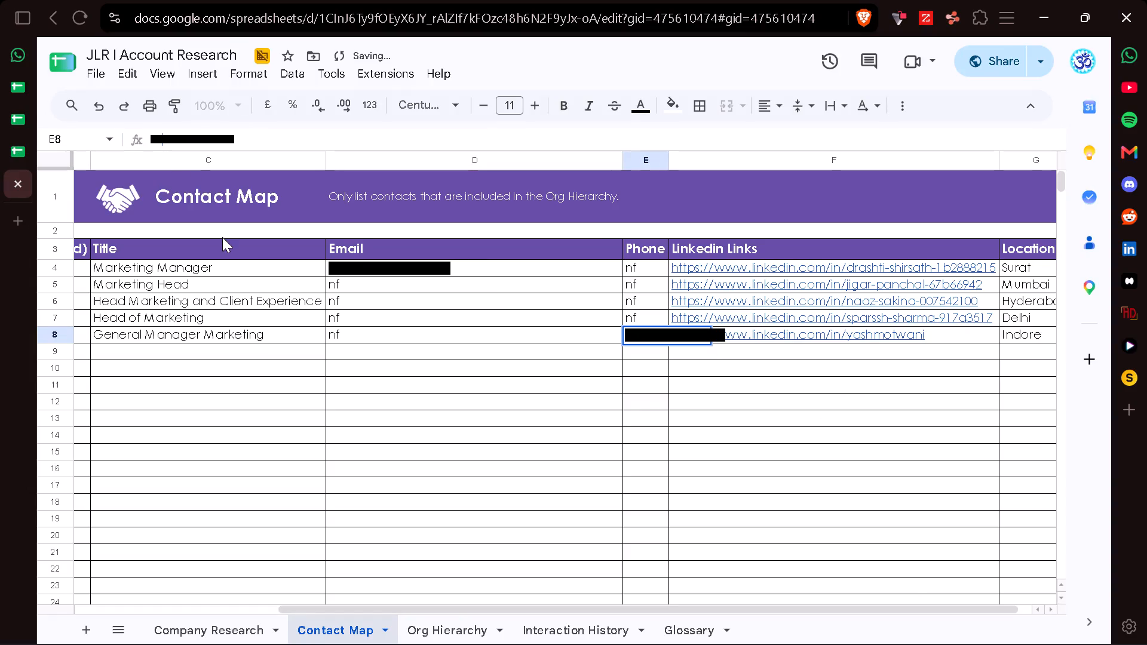
pyautogui.press('Right')
pyautogui.press('BackSpace')
pyautogui.press('BackSpace')
pyautogui.press('BackSpace')
pyautogui.press('BackSpace')
pyautogui.press('BackSpace')
pyautogui.press('BackSpace')
pyautogui.press('BackSpace')
pyautogui.press('BackSpace')
pyautogui.click(183, 354)
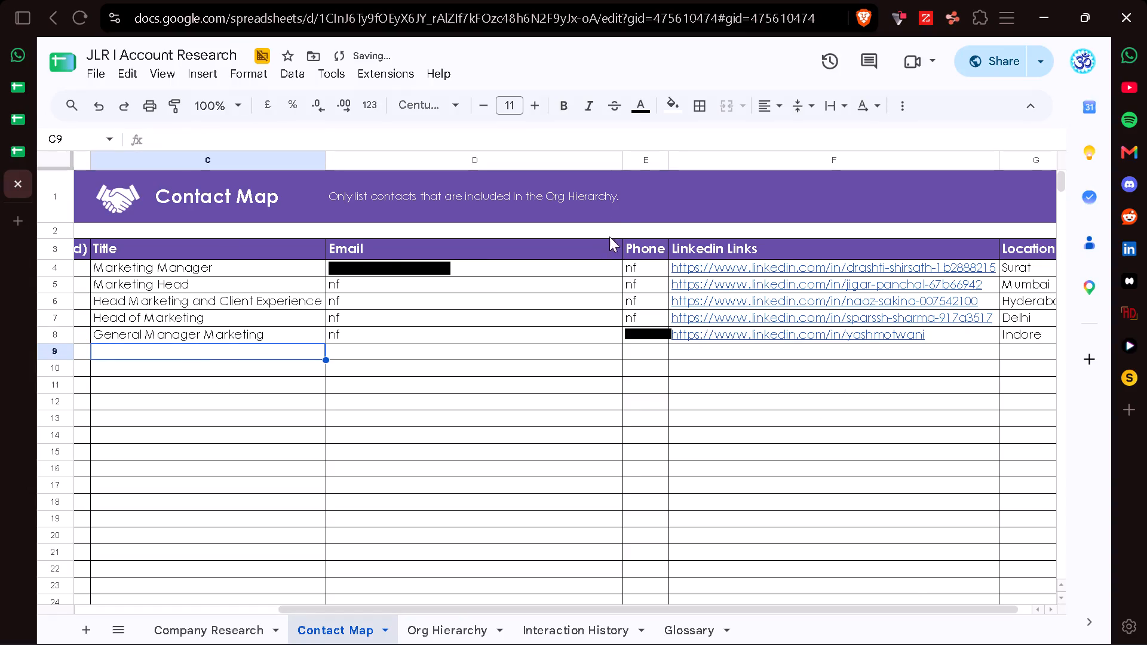
pyautogui.doubleClick(669, 161)
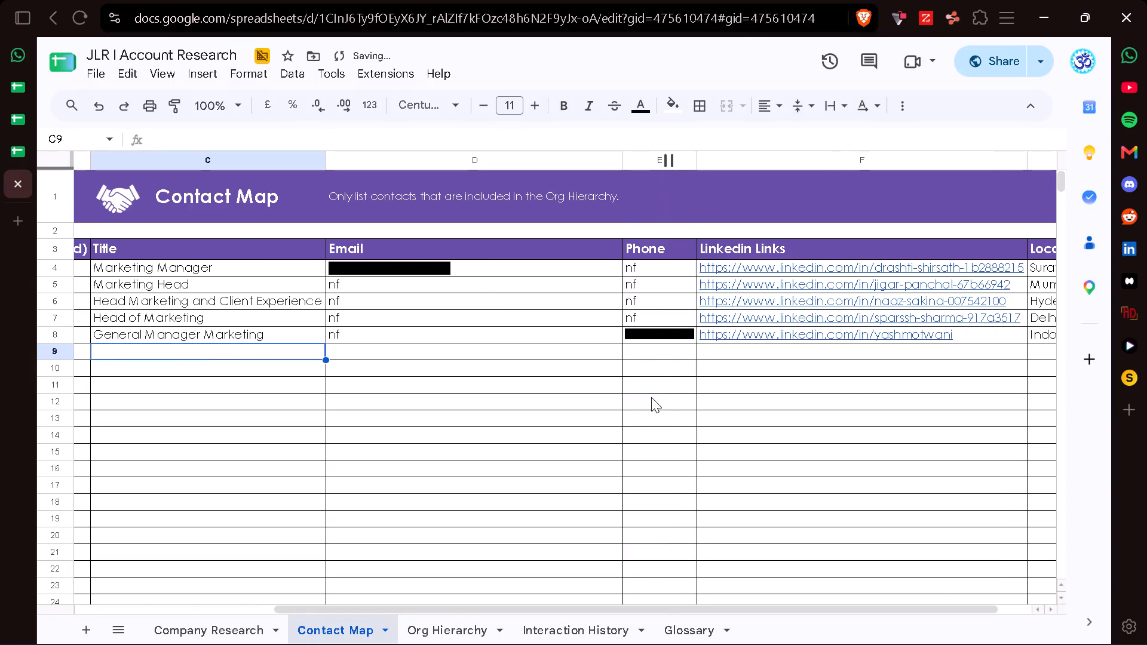
pyautogui.hscroll(2, 651, 397)
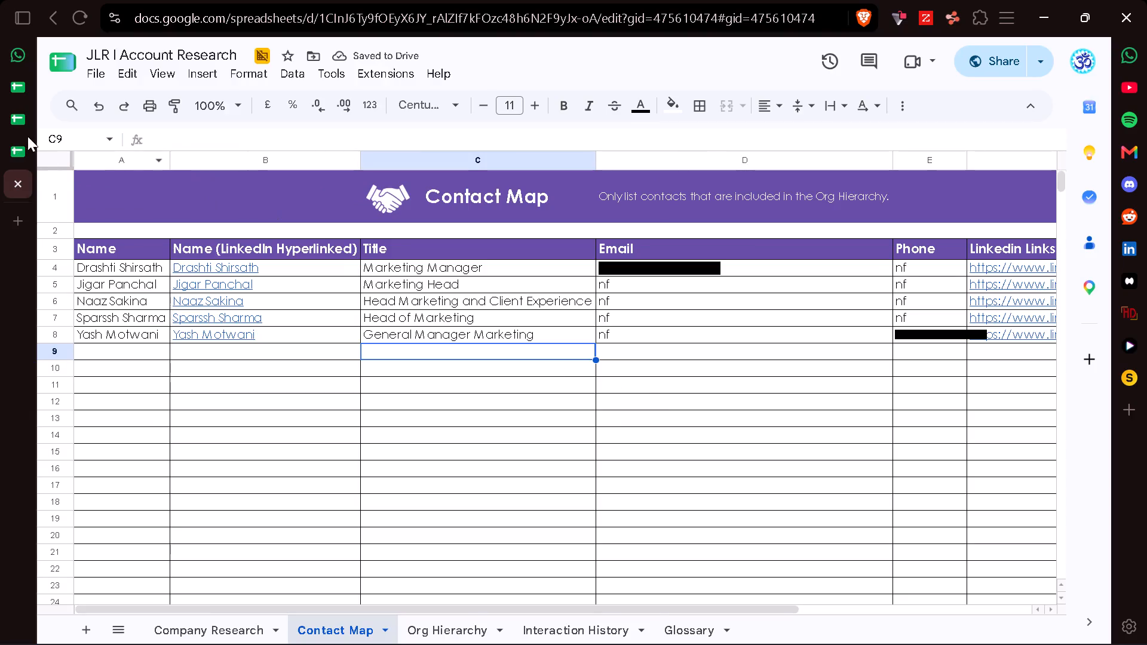
# Set JLR's Comments status to Done in the AR Master Sheet.
pyautogui.click(15, 84)
pyautogui.press('BackSpace')
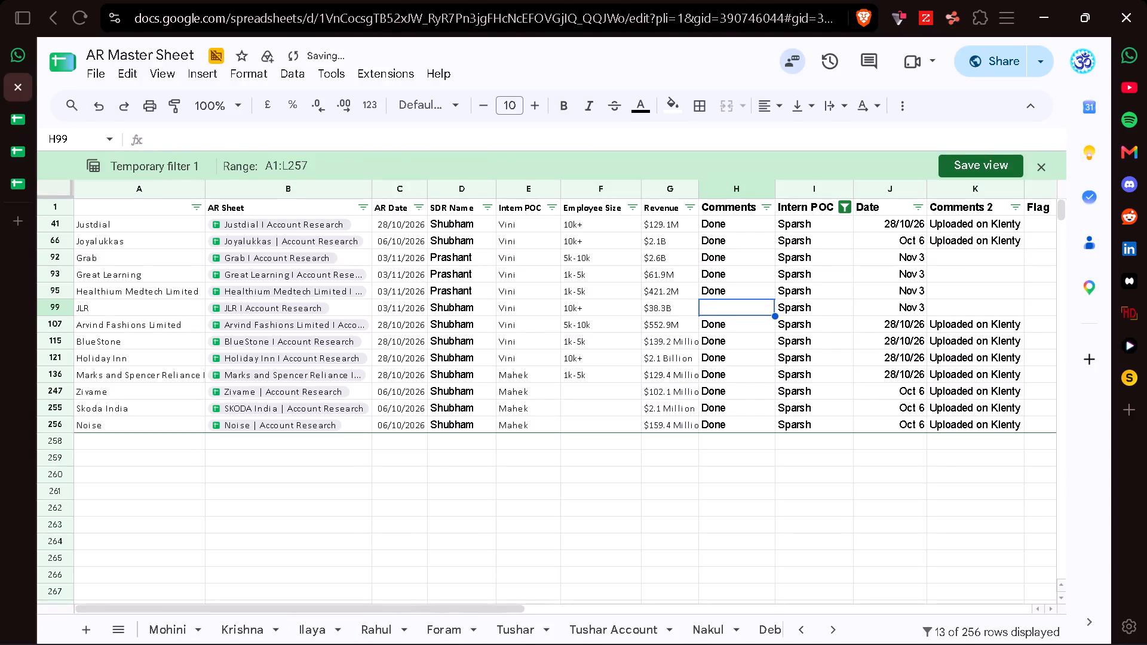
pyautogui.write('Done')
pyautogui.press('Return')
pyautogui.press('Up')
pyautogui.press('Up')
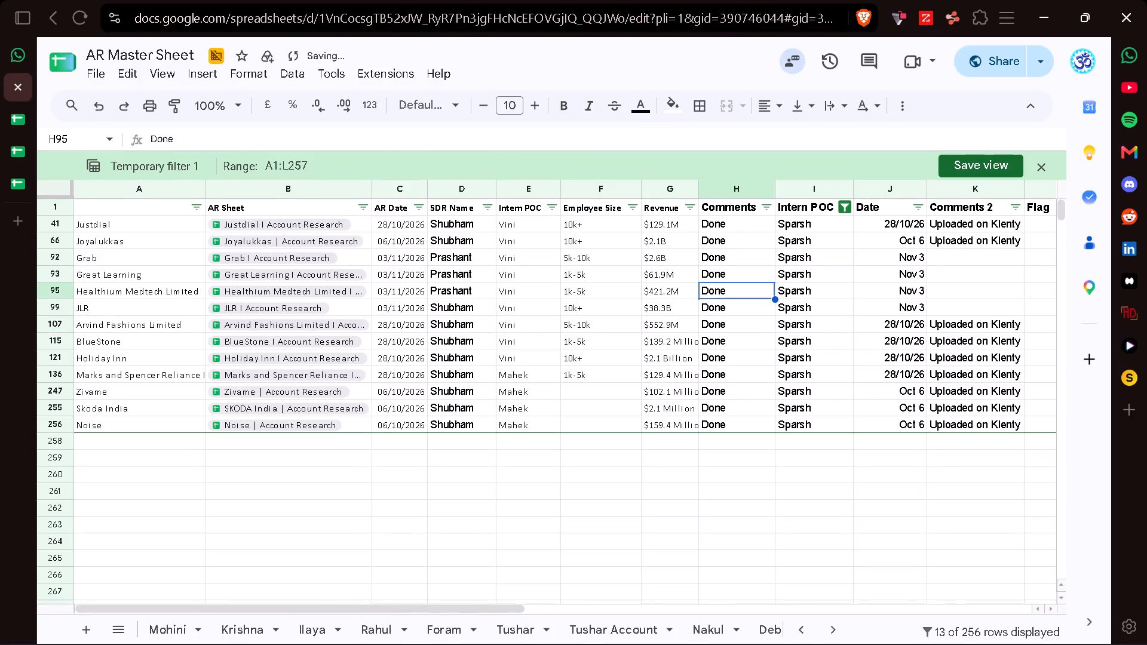
# Open the Grab Account Research spreadsheet linked in the AR Master Sheet and check the other open account research spreadsheets.
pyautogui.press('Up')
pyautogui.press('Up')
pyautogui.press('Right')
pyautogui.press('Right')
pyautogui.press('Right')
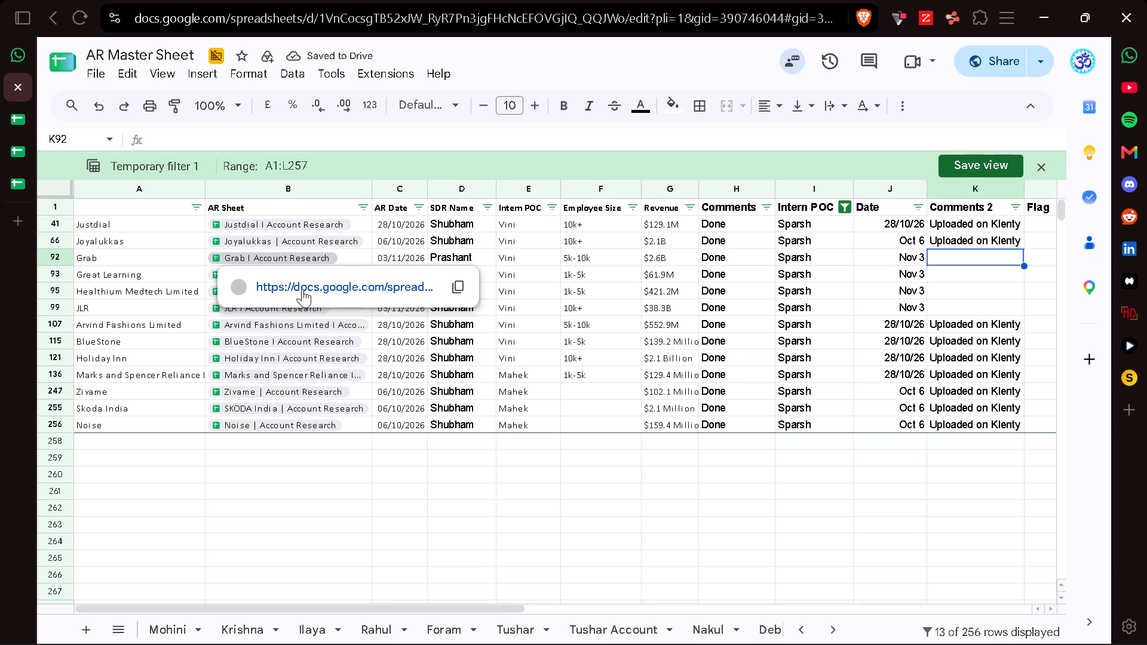
pyautogui.click(302, 289)
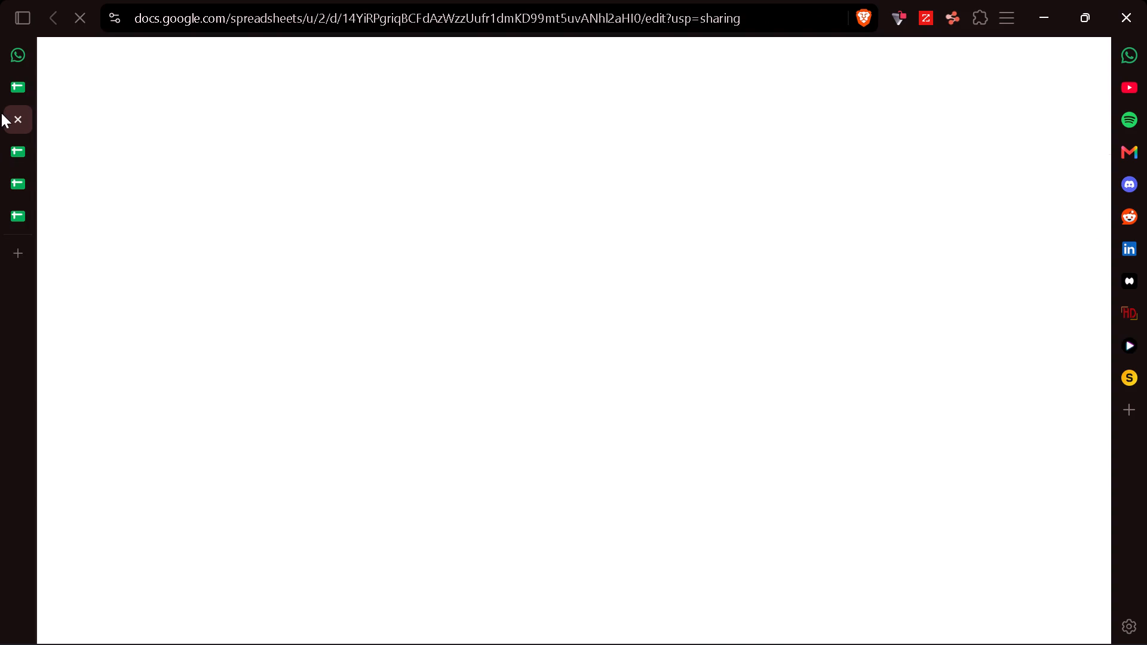
pyautogui.click(11, 155)
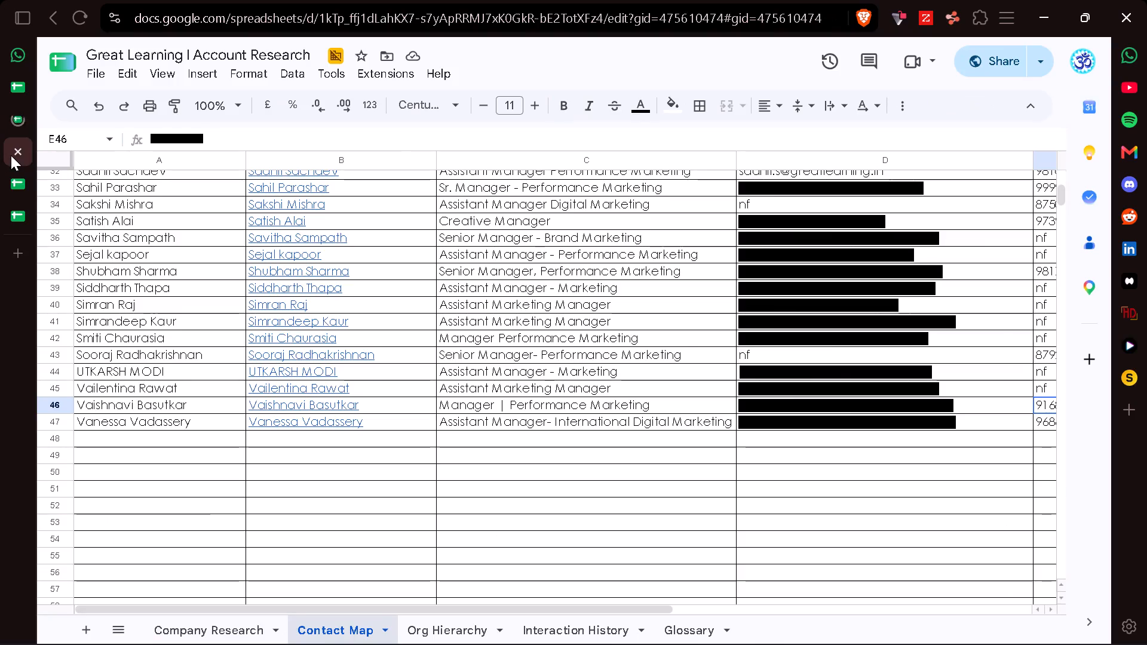
pyautogui.click(19, 177)
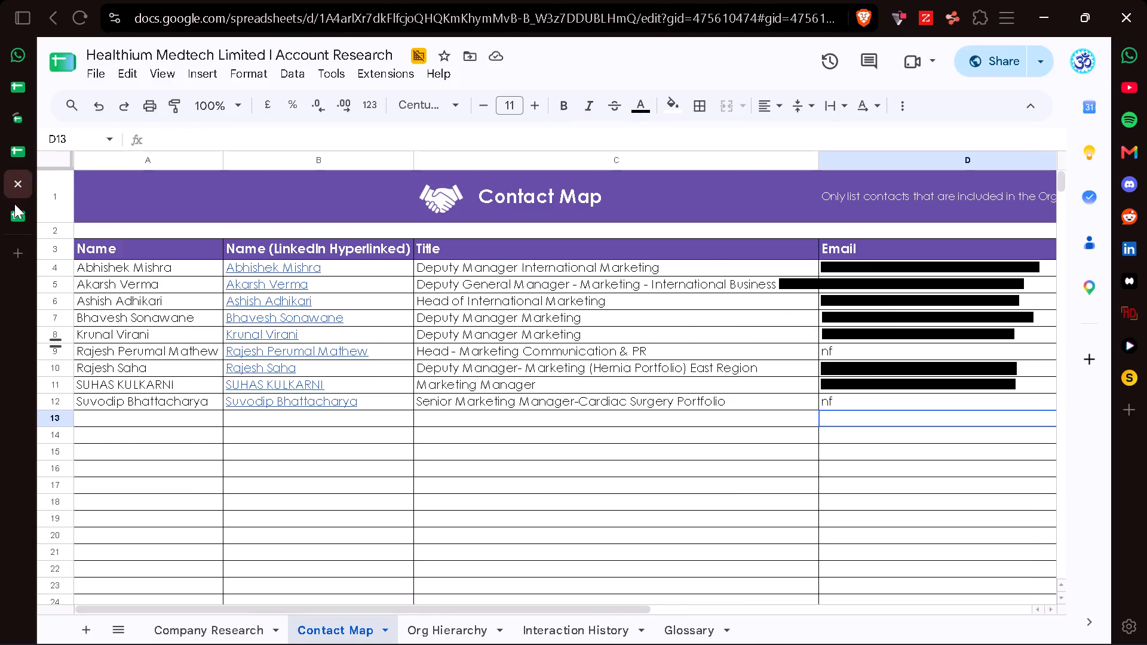
pyautogui.click(17, 220)
# Search the browsing history for Klenty and open the Klenty Leads New spreadsheet, dismissing its account notice.
pyautogui.click(17, 242)
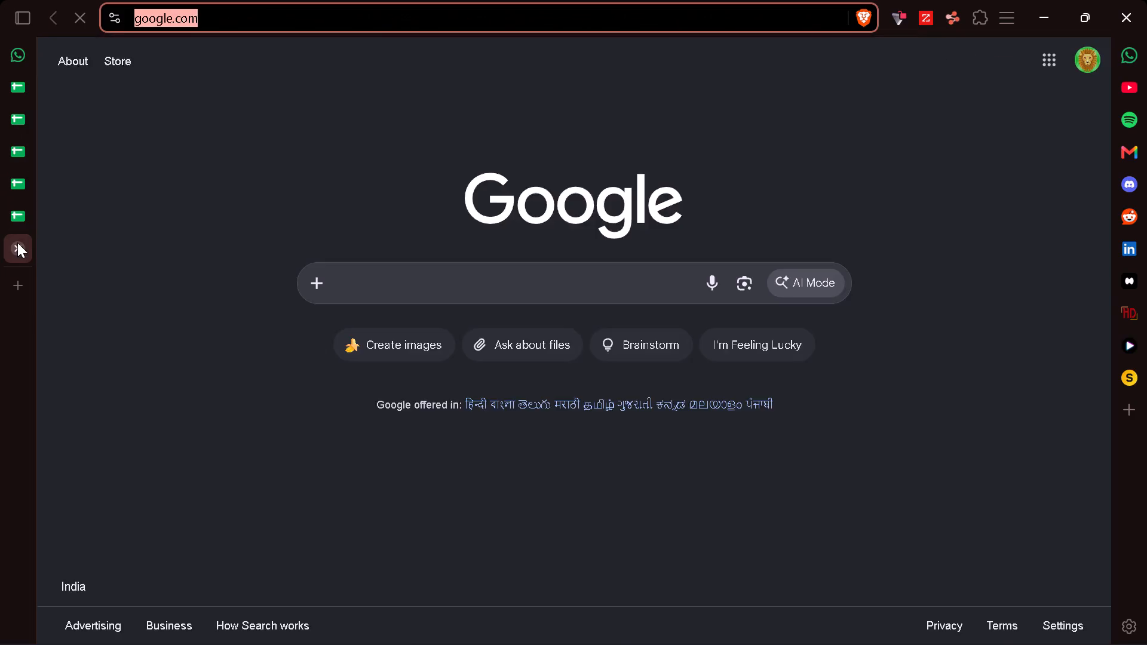
pyautogui.hotkey('ctrl', 'h')
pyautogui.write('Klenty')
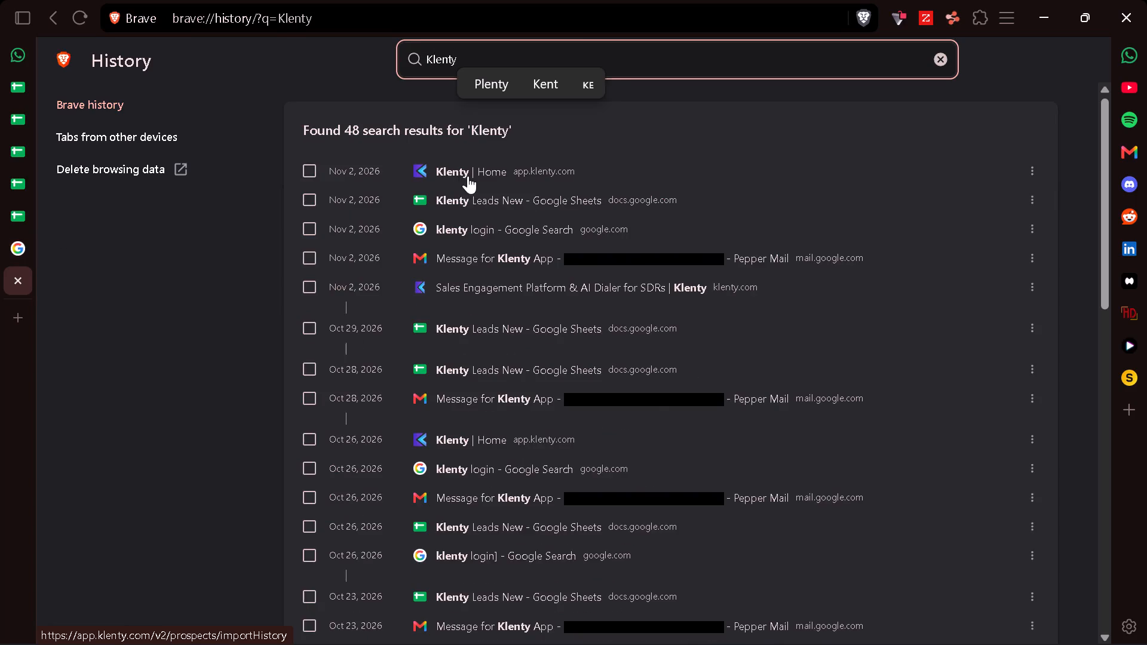
pyautogui.click(474, 208)
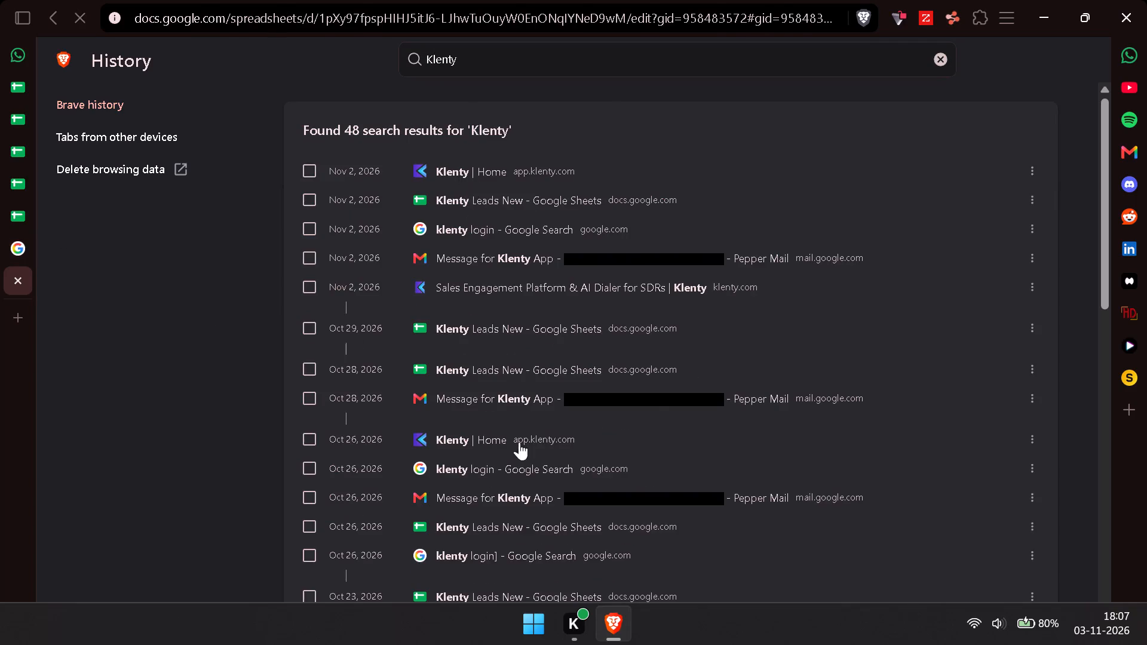
pyautogui.doubleClick(15, 250)
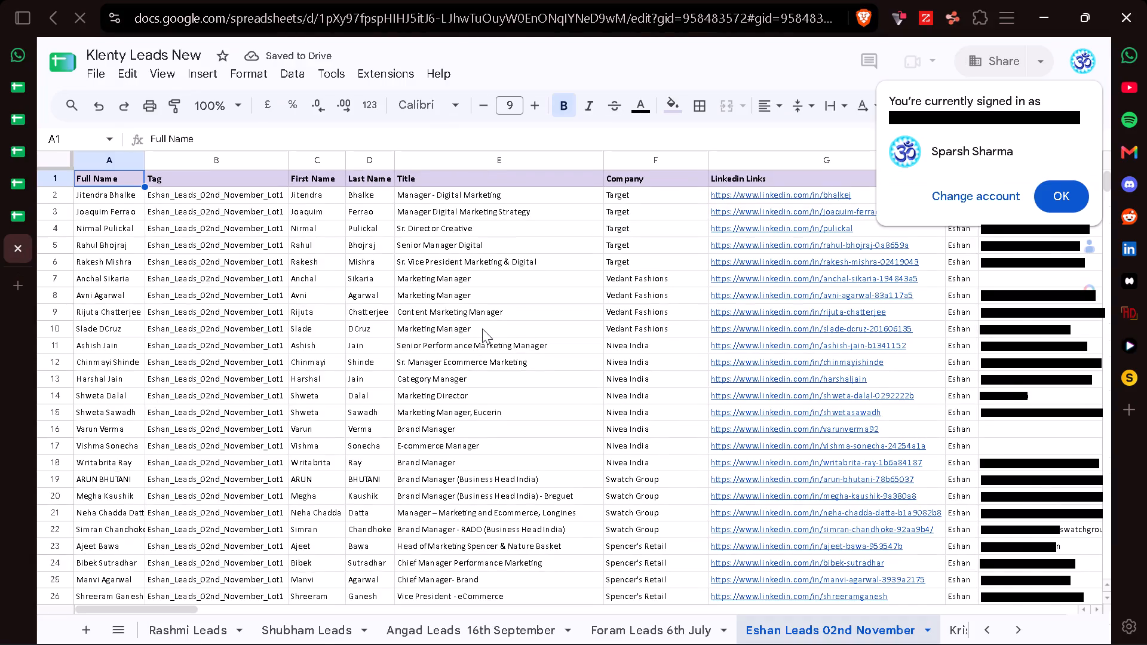
pyautogui.click(1054, 194)
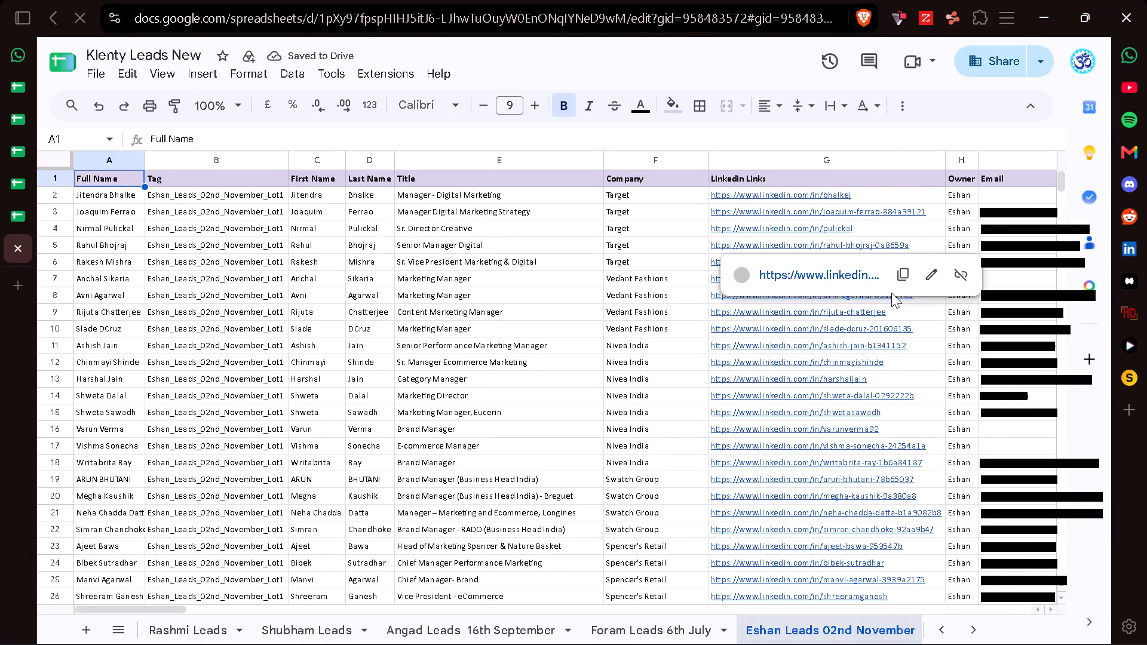
# Find the EshanDigiPlus Event sheet in Klenty Leads New and move it to just after Prashant Leads 02nd November.
pyautogui.hscroll(-2, 562, 625)
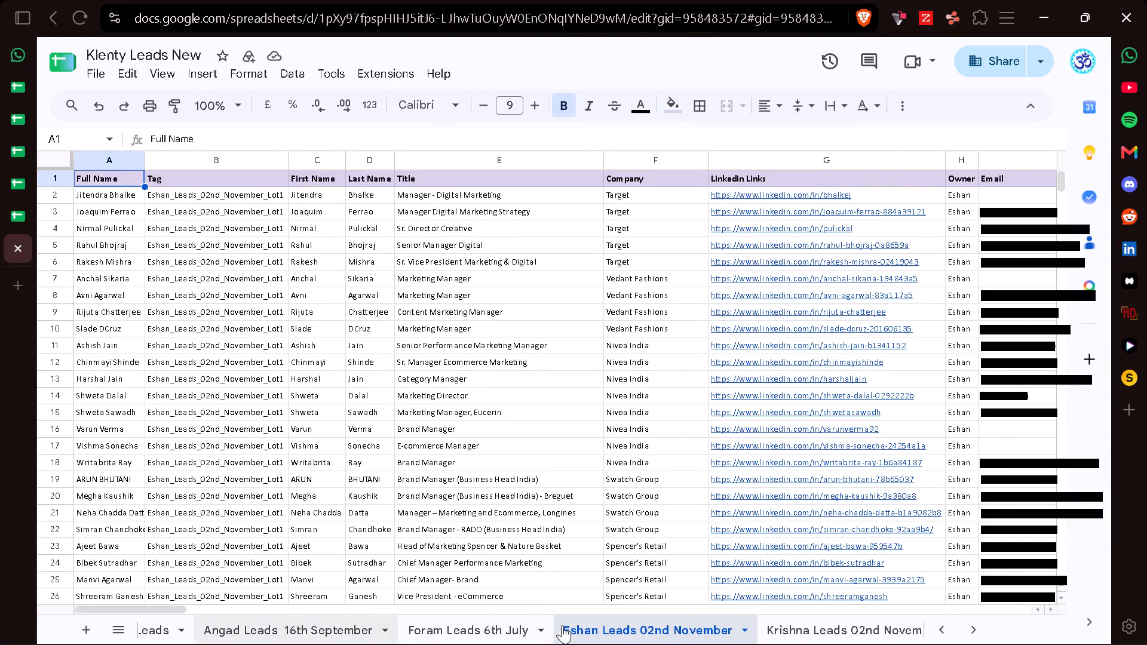
pyautogui.hscroll(-4, 562, 625)
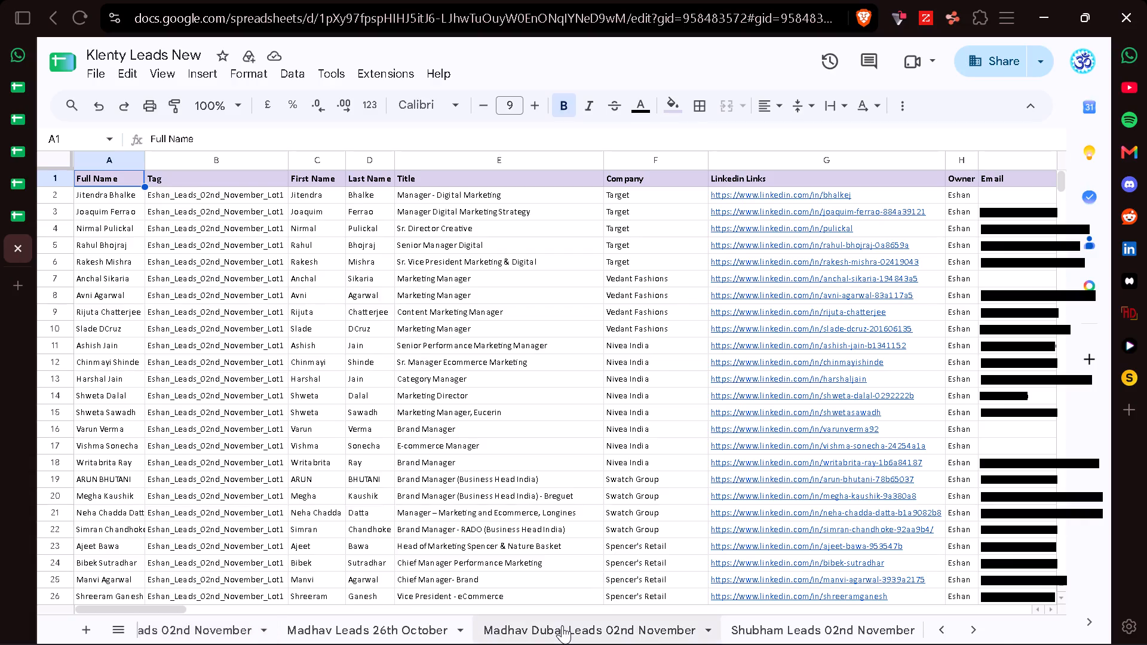
pyautogui.hscroll(-6, 562, 625)
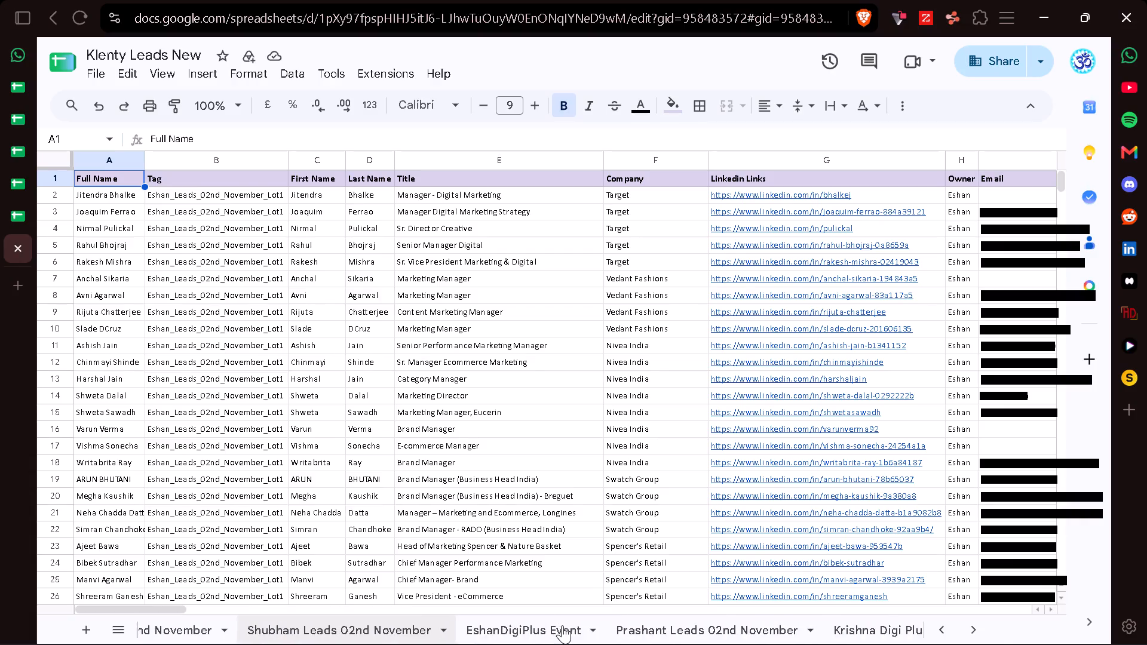
pyautogui.hscroll(-1, 562, 625)
pyautogui.hscroll(1, 562, 625)
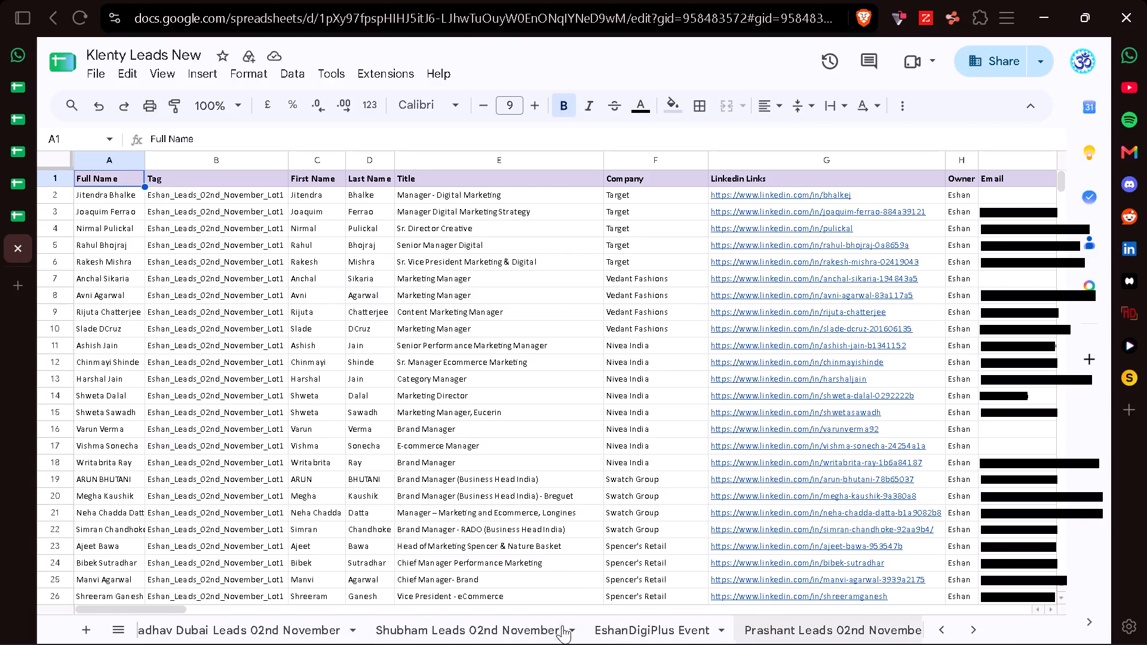
pyautogui.hscroll(2, 562, 625)
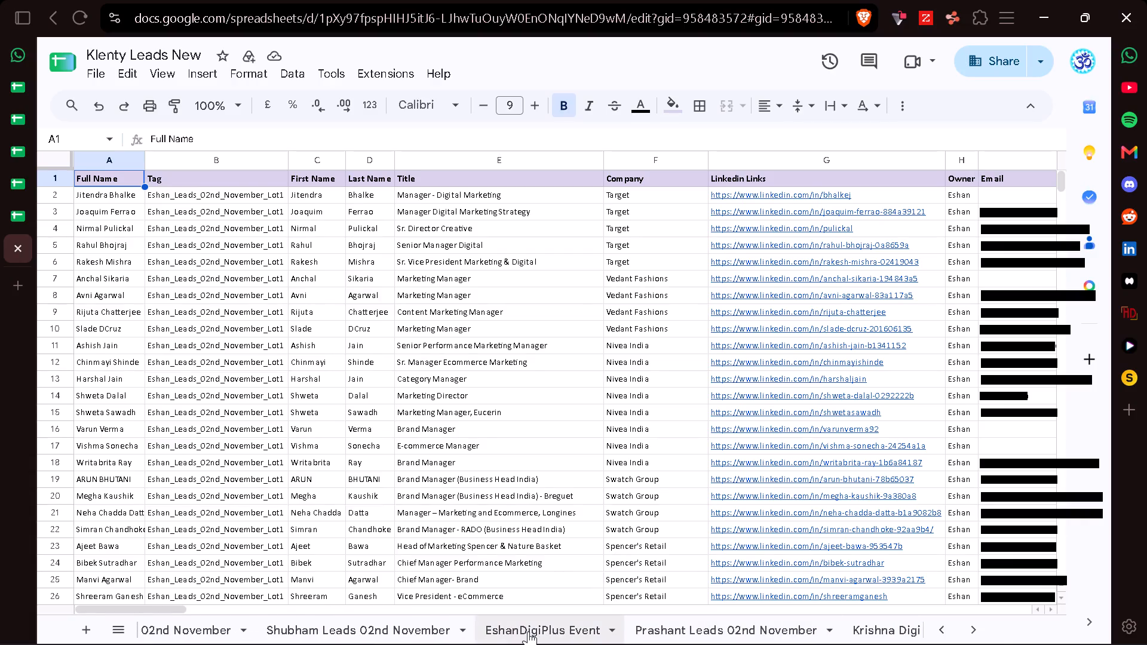
pyautogui.moveTo(528, 631); pyautogui.dragTo(728, 636)
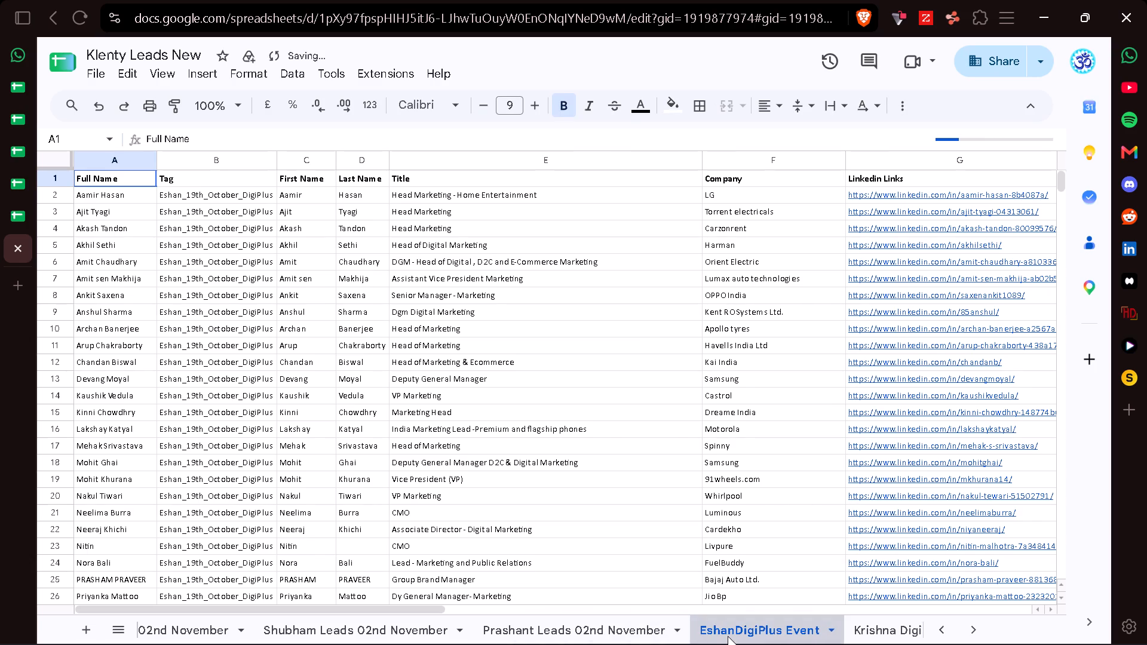
# Duplicate the Prashant Leads 02nd November sheet.
pyautogui.hscroll(2, 709, 636)
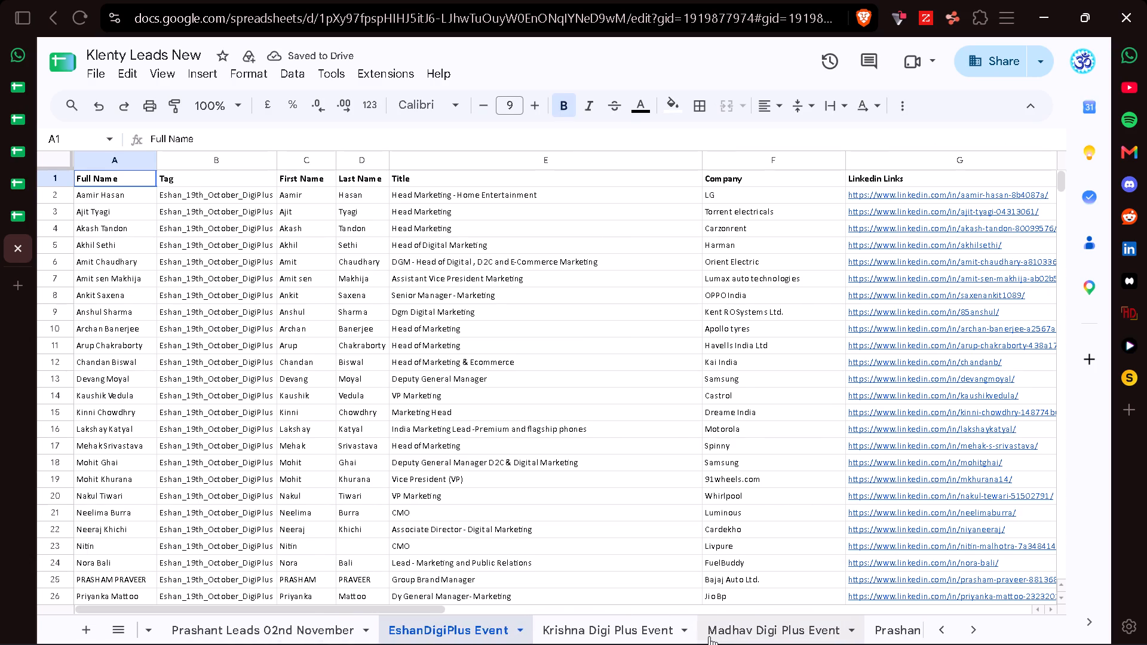
pyautogui.hscroll(1, 709, 636)
pyautogui.rightClick(633, 635)
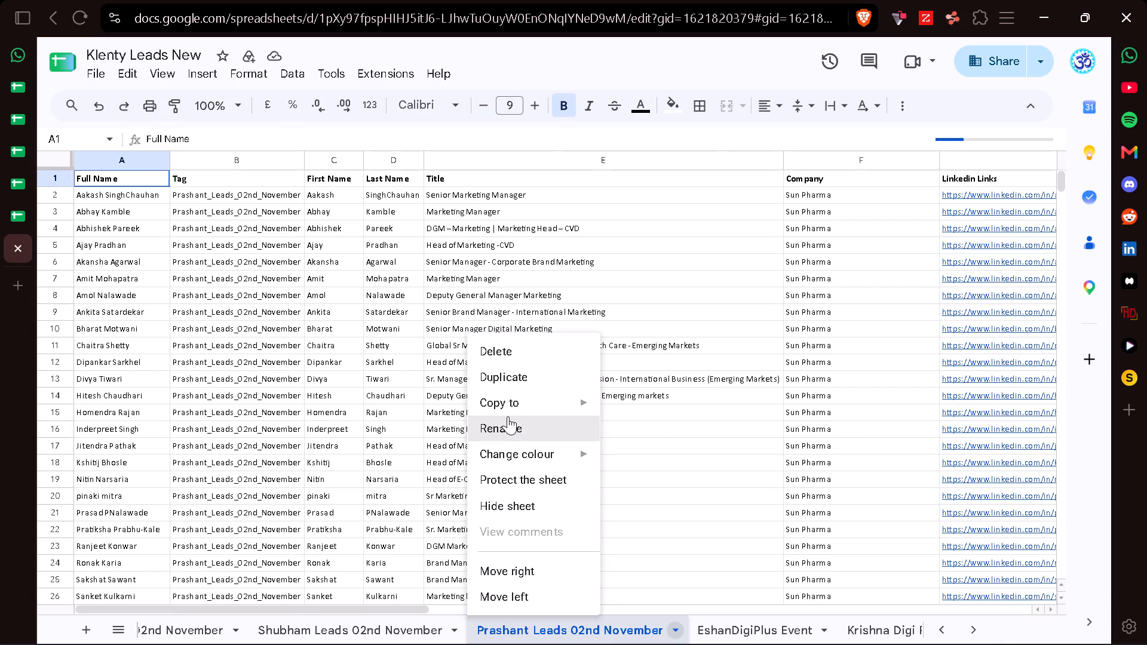
pyautogui.click(508, 382)
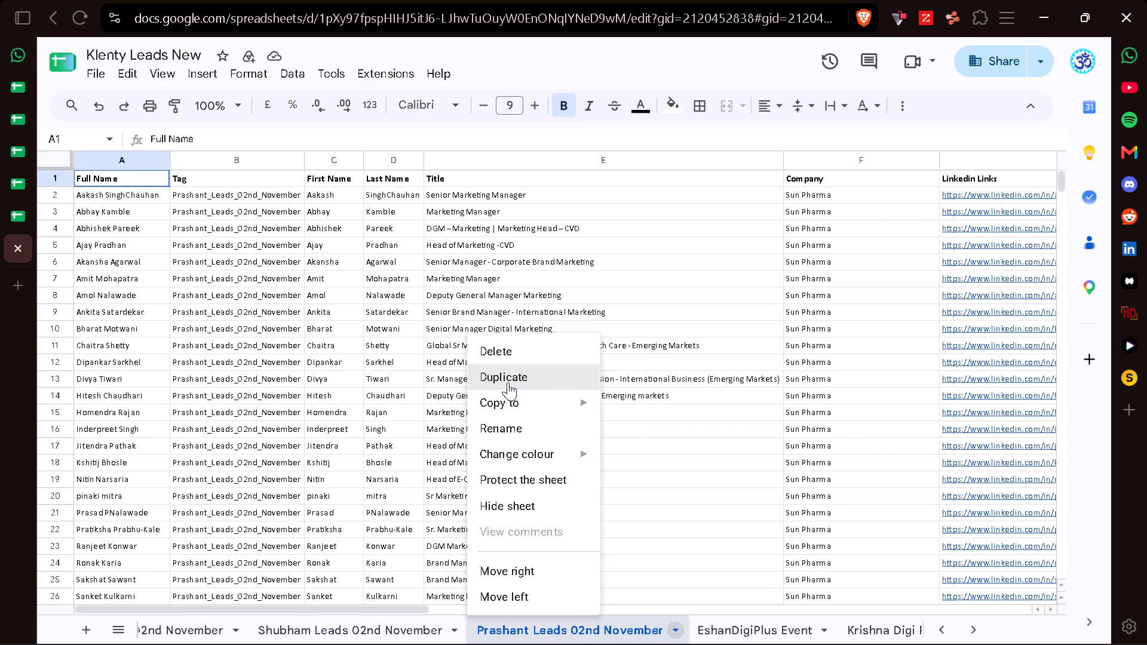
# Rename the copied sheet as Prashant Leads 3rd November.
pyautogui.hscroll(-1, 749, 626)
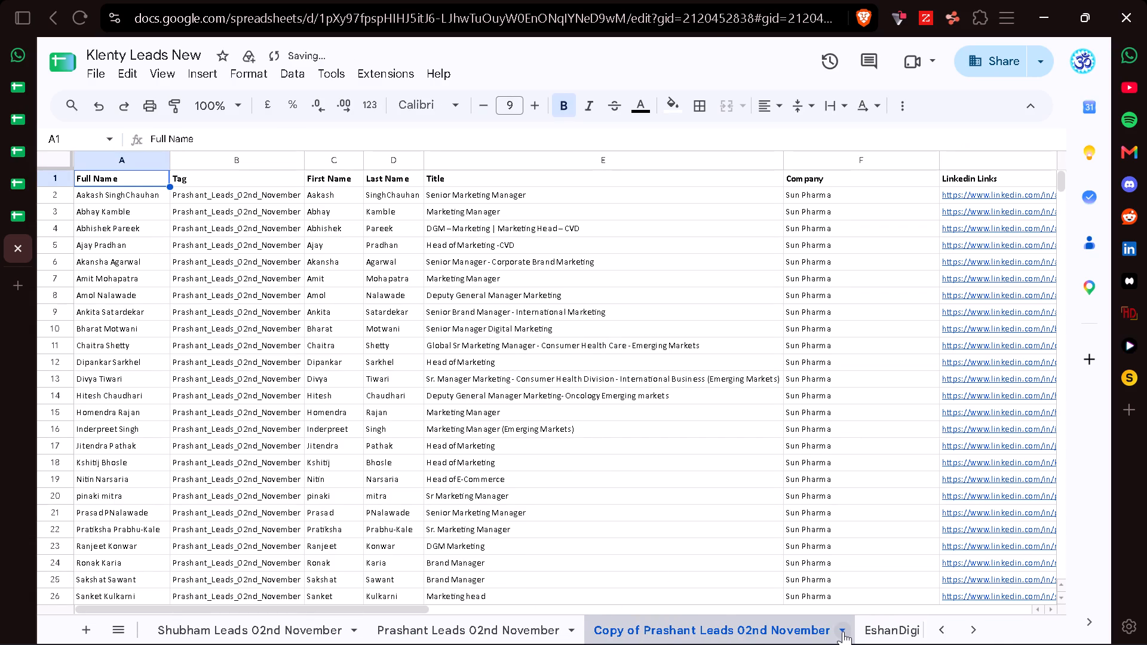
pyautogui.rightClick(843, 631)
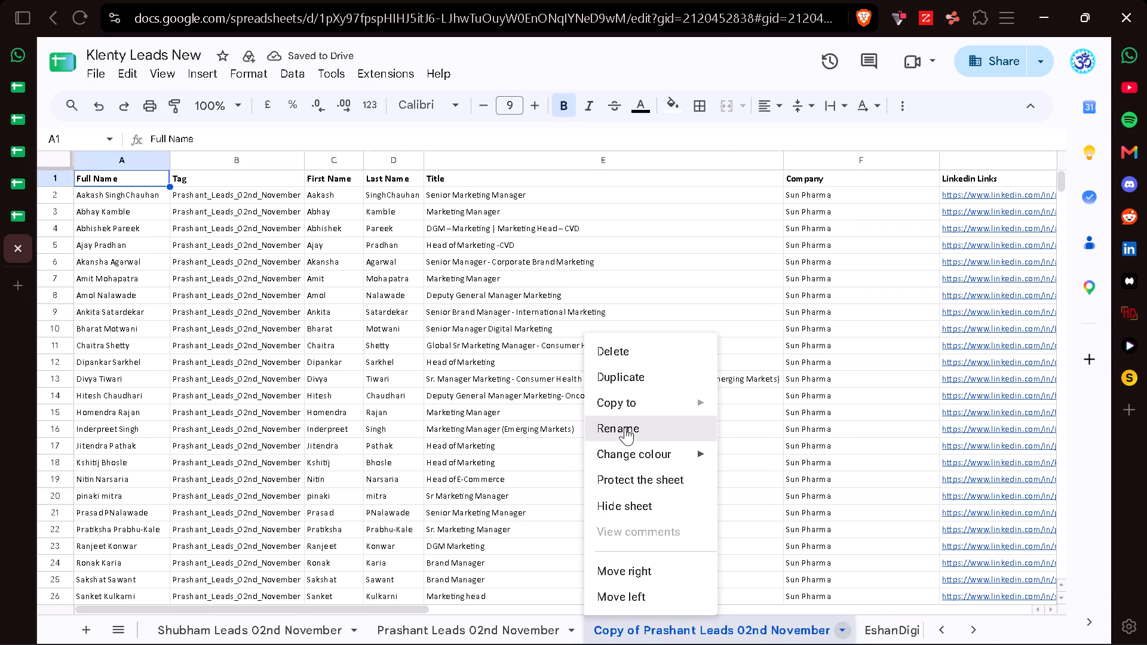
pyautogui.click(622, 419)
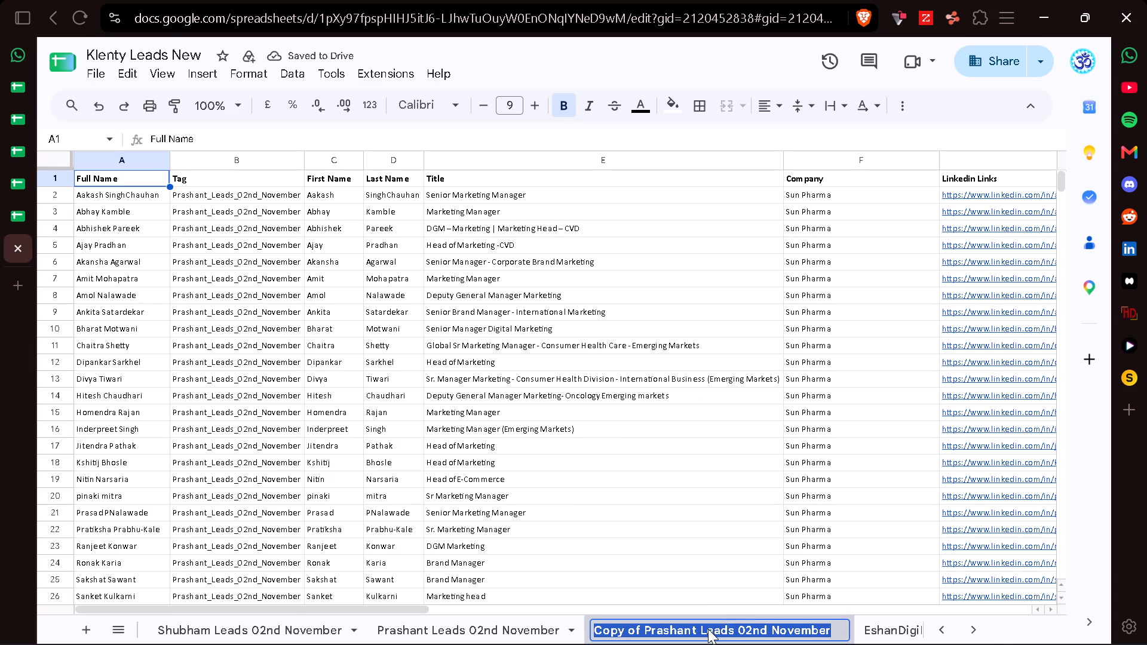
pyautogui.click(642, 629)
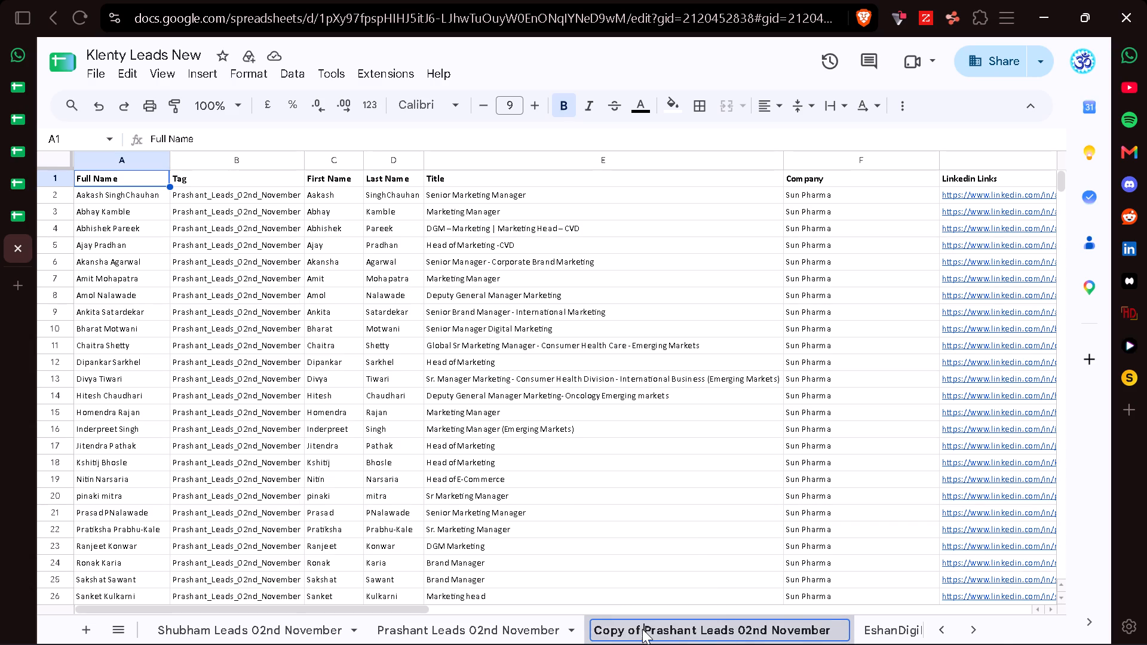
pyautogui.press('BackSpace')
pyautogui.press('BackSpace')
pyautogui.press('BackSpace')
pyautogui.press('BackSpace')
pyautogui.press('BackSpace')
pyautogui.press('BackSpace')
pyautogui.press('BackSpace')
pyautogui.press('BackSpace')
pyautogui.press('BackSpace')
pyautogui.press('BackSpace')
pyautogui.press('BackSpace')
pyautogui.press('BackSpace')
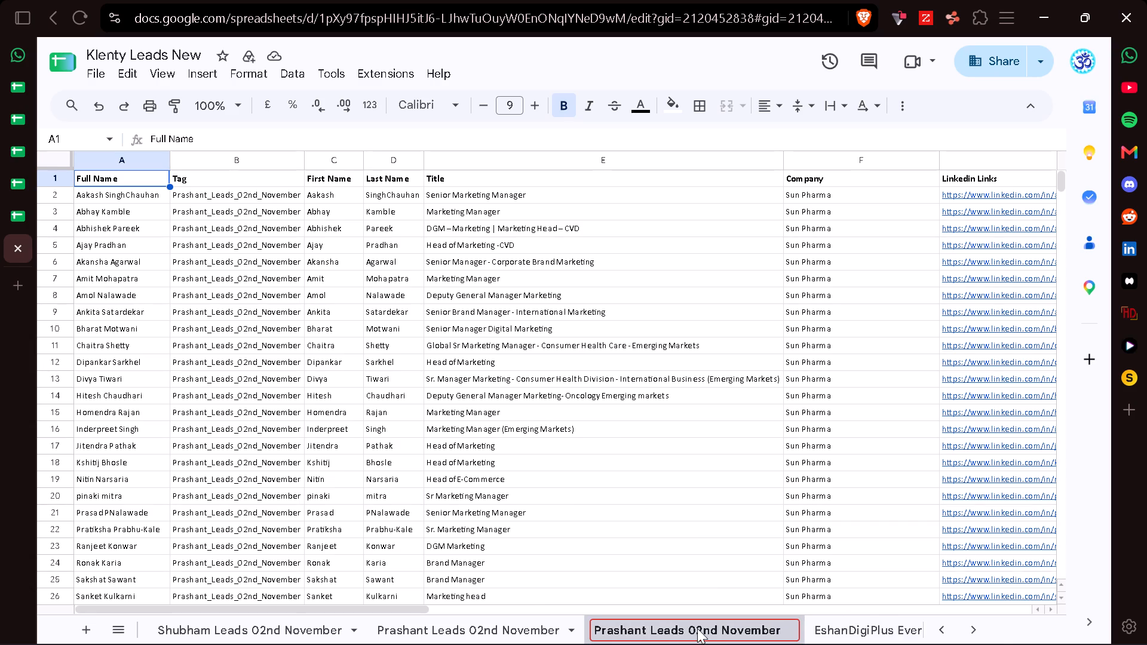
pyautogui.click(704, 629)
pyautogui.press('Right')
pyautogui.press('Right')
pyautogui.press('BackSpace')
pyautogui.press('BackSpace')
pyautogui.press('BackSpace')
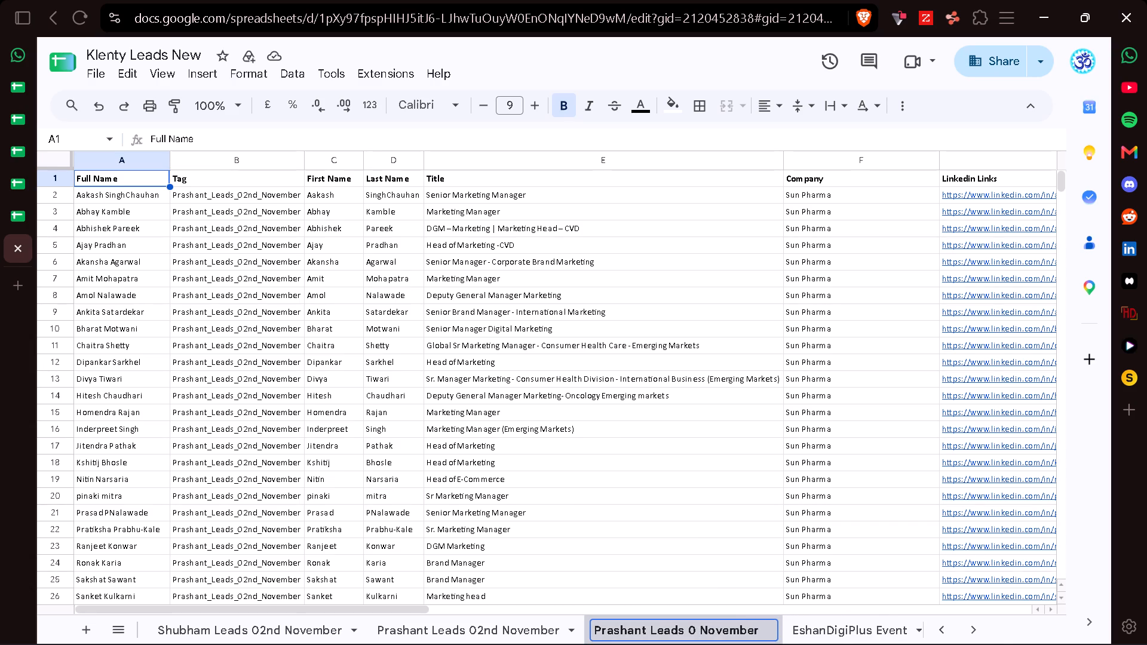
pyautogui.press('BackSpace')
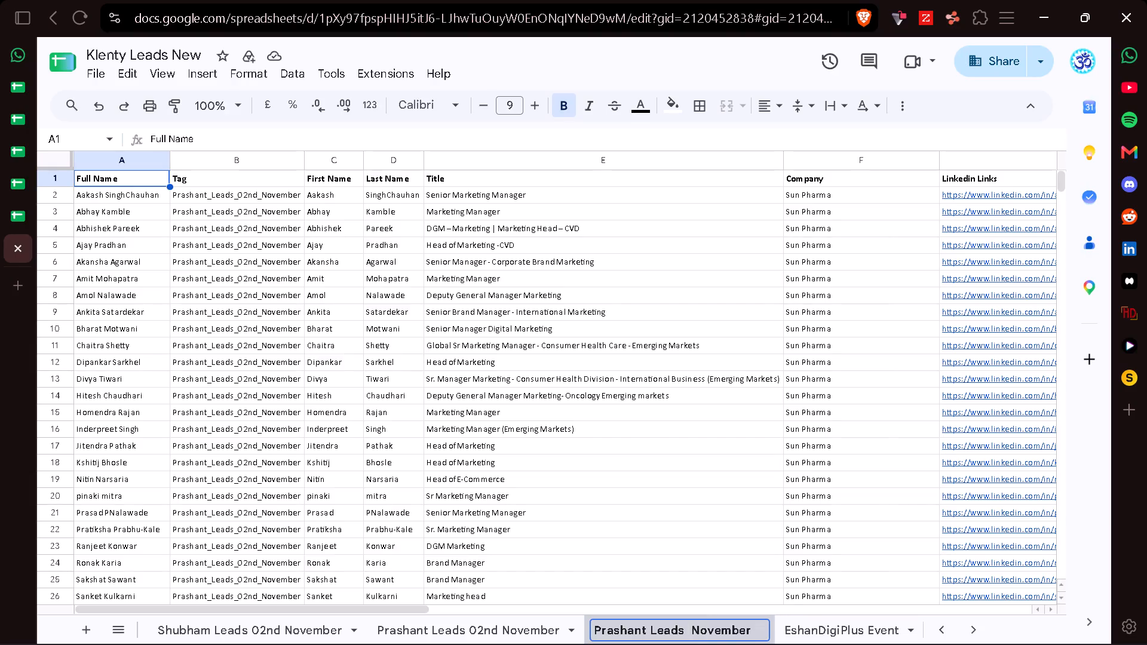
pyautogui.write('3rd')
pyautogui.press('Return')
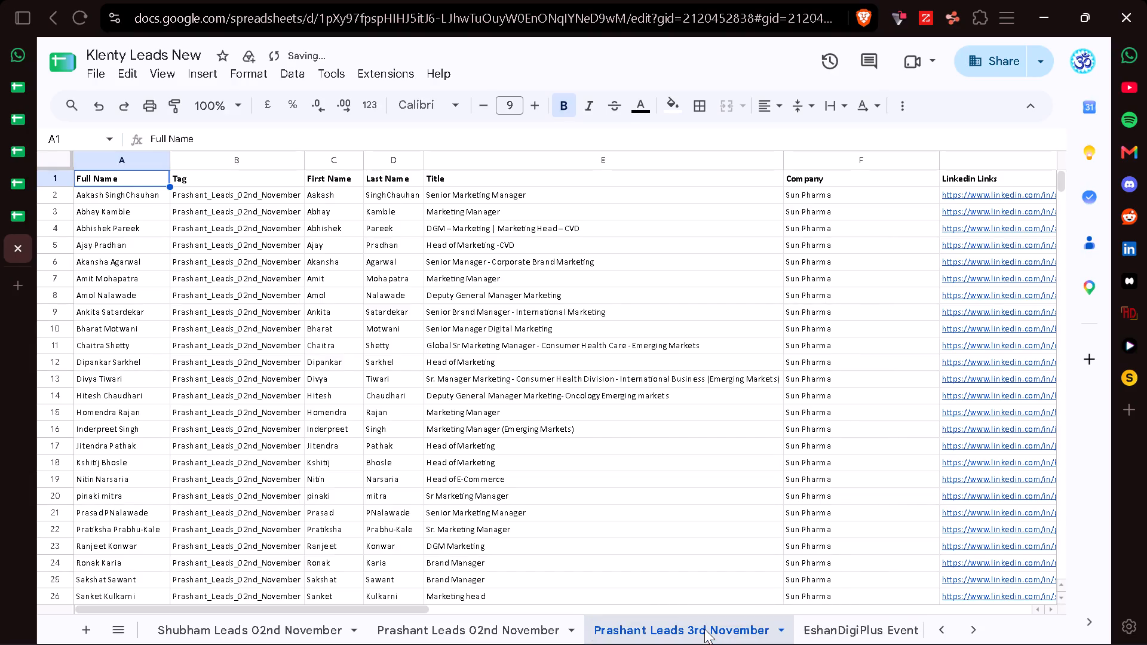
# Clear the copied lead data from the Tag column onward, B2:L70, in Prashant Leads 3rd November.
pyautogui.click(111, 191)
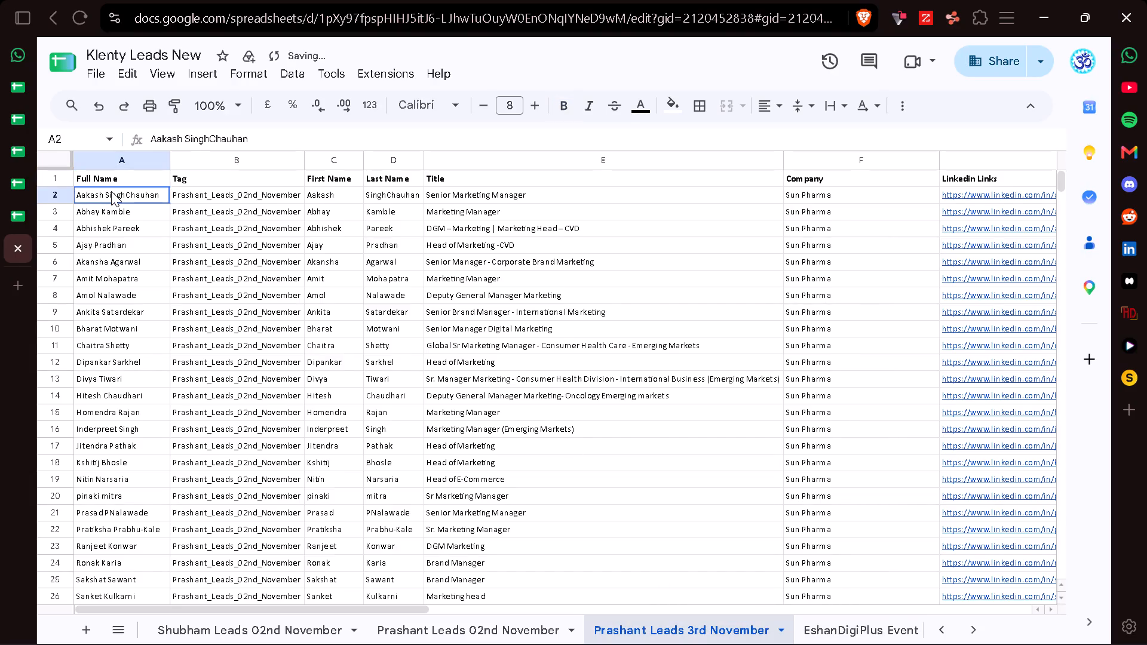
pyautogui.hotkey('ctrl', 'shift', 'Down')
pyautogui.hotkey('ctrl', 'shift', 'Right')
pyautogui.press('Right')
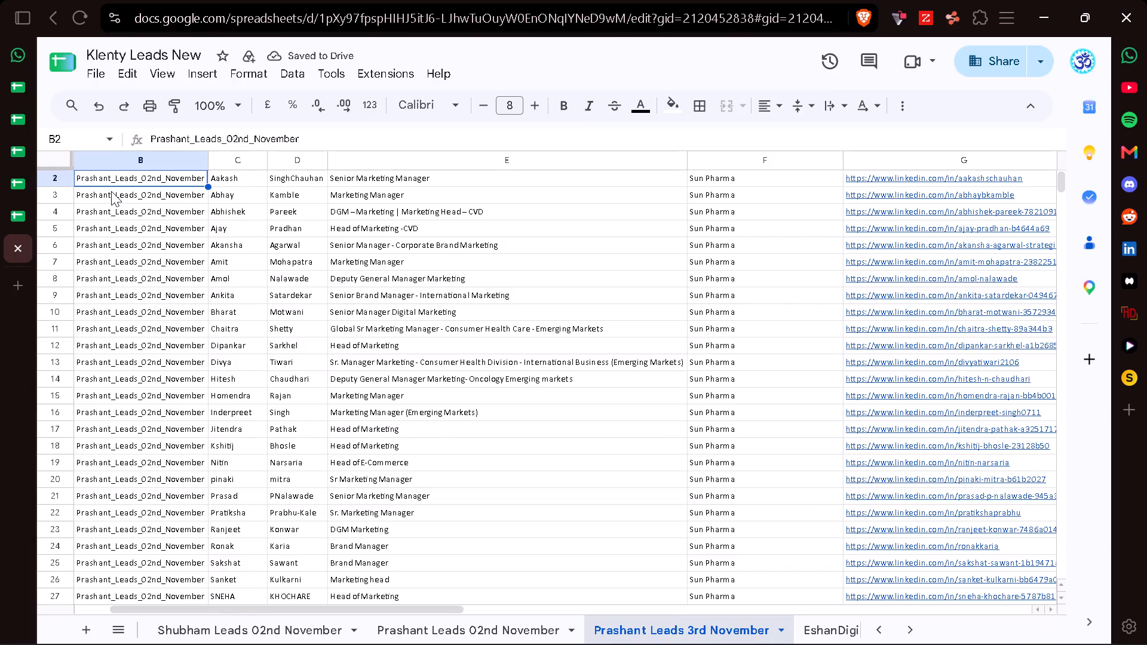
pyautogui.hotkey('ctrl', 'shift', 'Right')
pyautogui.hotkey('ctrl', 'shift', 'Down')
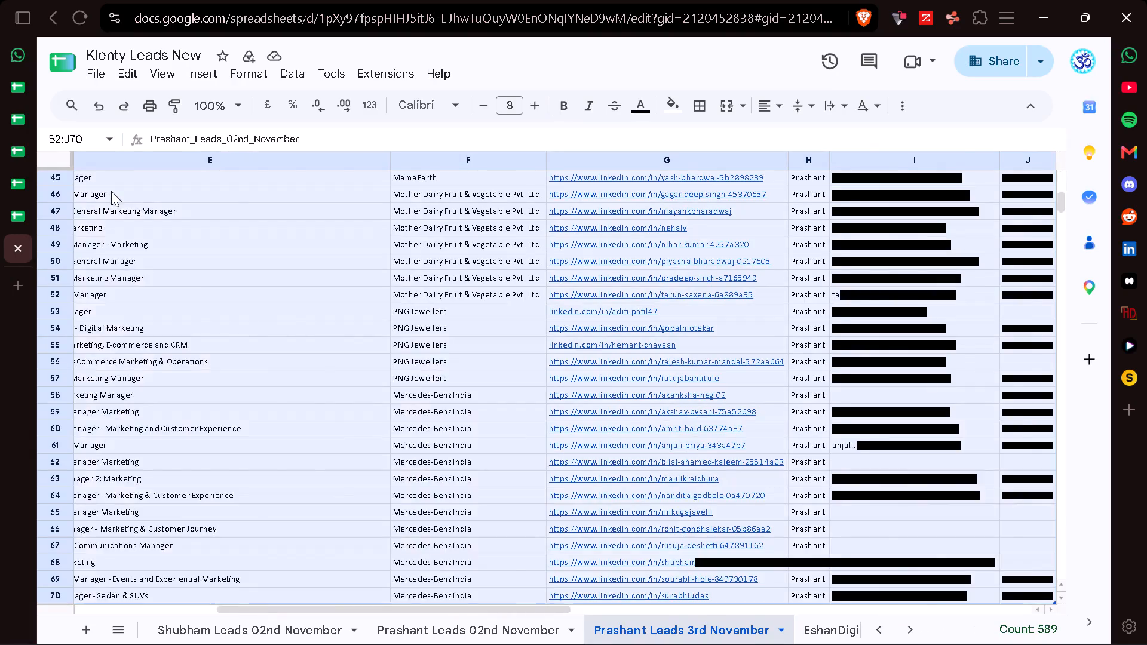
pyautogui.hotkey('ctrl', 'shift', 'Right')
pyautogui.press('BackSpace')
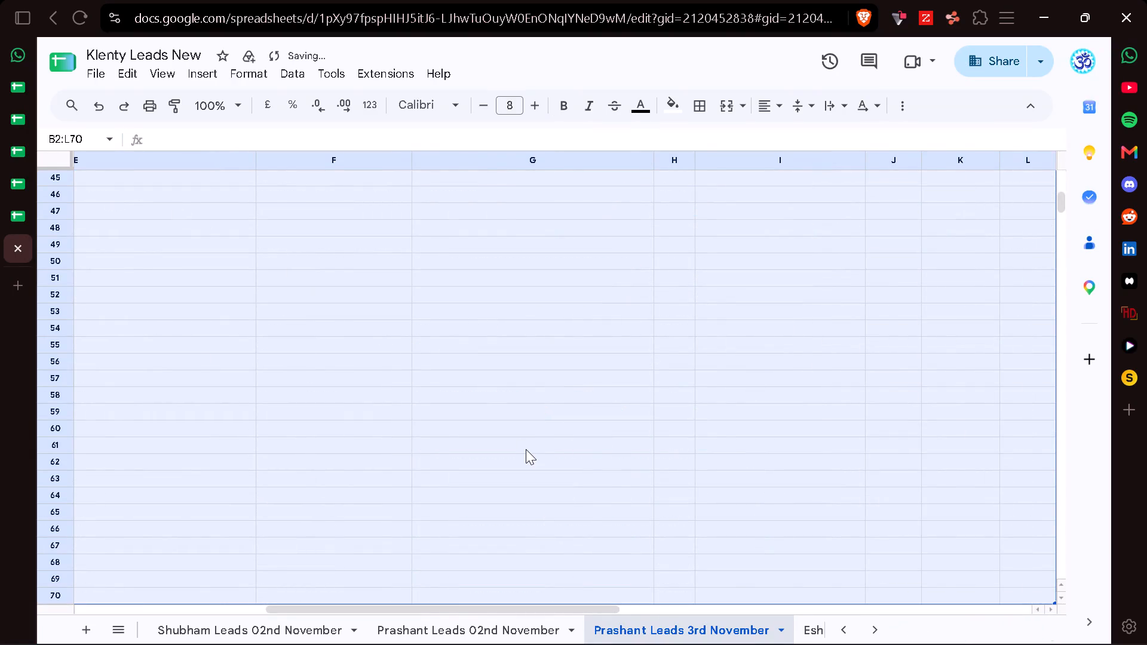
# Clear the remaining Full Name entries in A2:A70, keeping the header row, and select A2.
pyautogui.scroll(3, 526, 449)
pyautogui.hscroll(8, 526, 449)
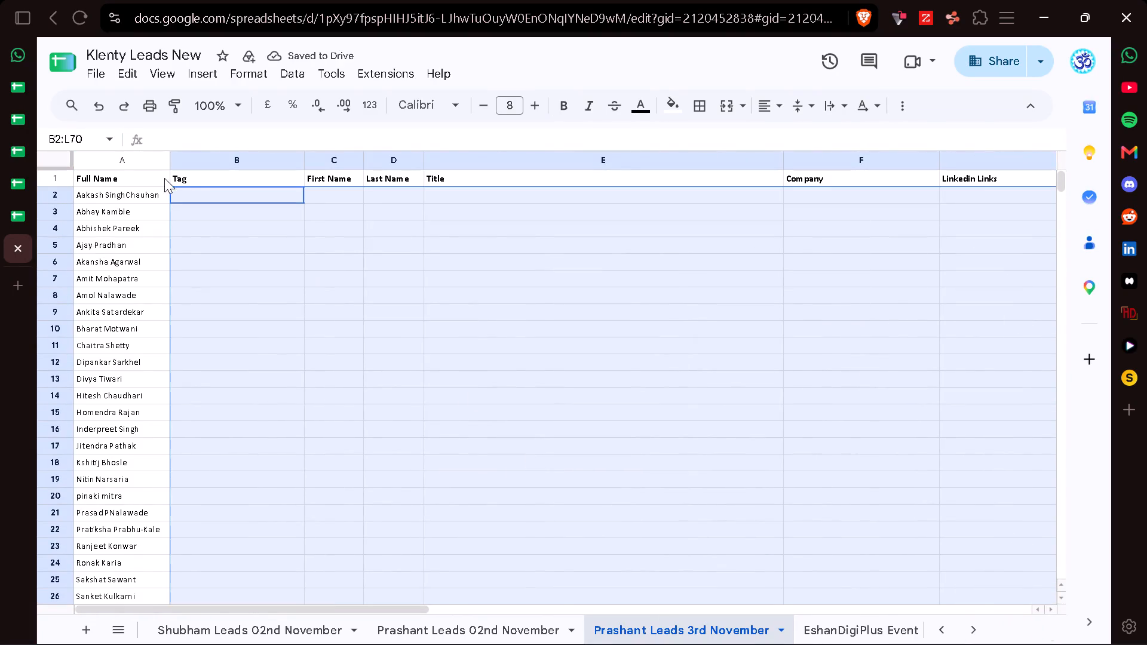
pyautogui.click(126, 196)
pyautogui.hotkey('ctrl', 'shift', 'Down')
pyautogui.press('BackSpace')
pyautogui.scroll(3, 126, 196)
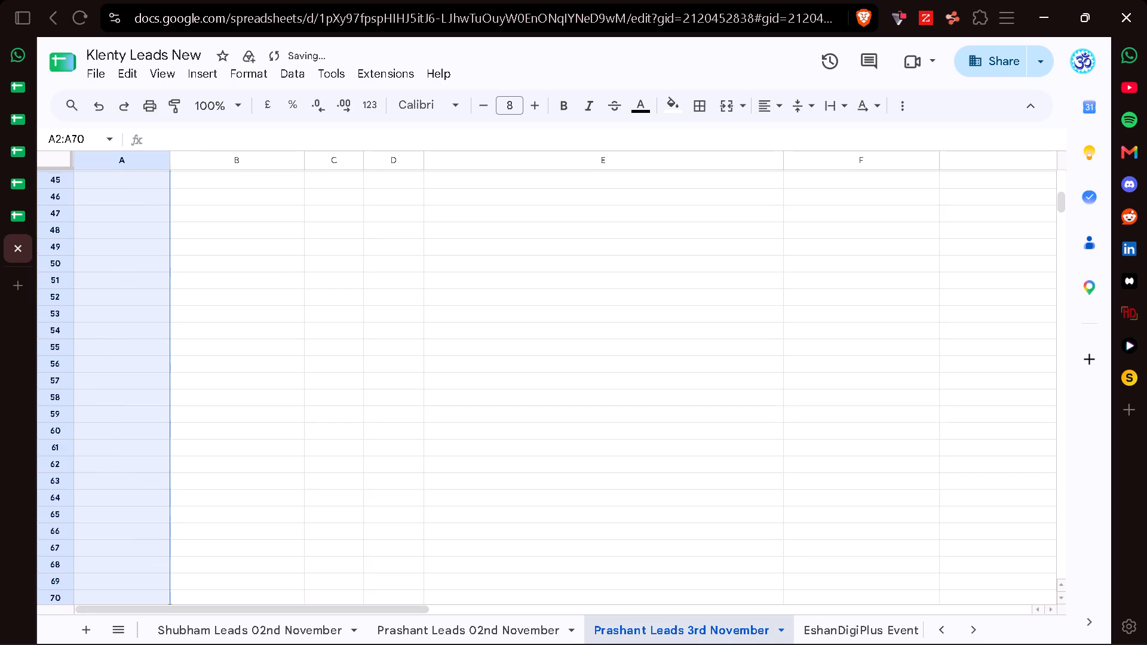
pyautogui.scroll(3, 126, 196)
pyautogui.scroll(3, 194, 267)
pyautogui.click(115, 188)
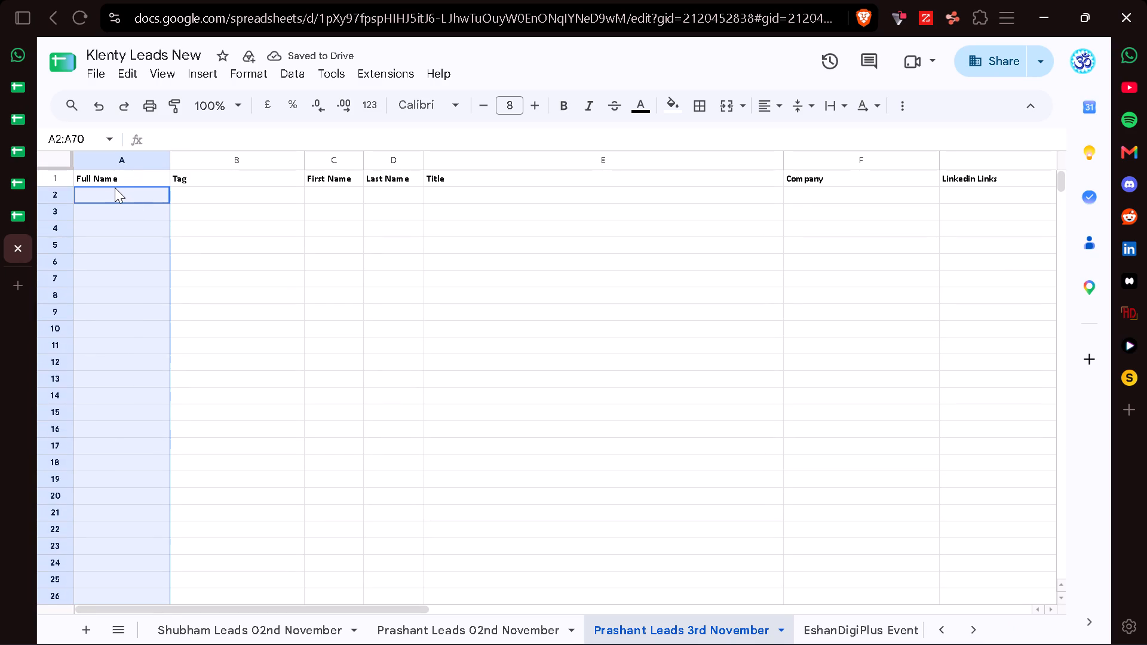
# Copy the names in A4:A47 of the Great Learning Contact Map into Full Name from A2 of Prashant Leads 3rd November.
pyautogui.click(17, 97)
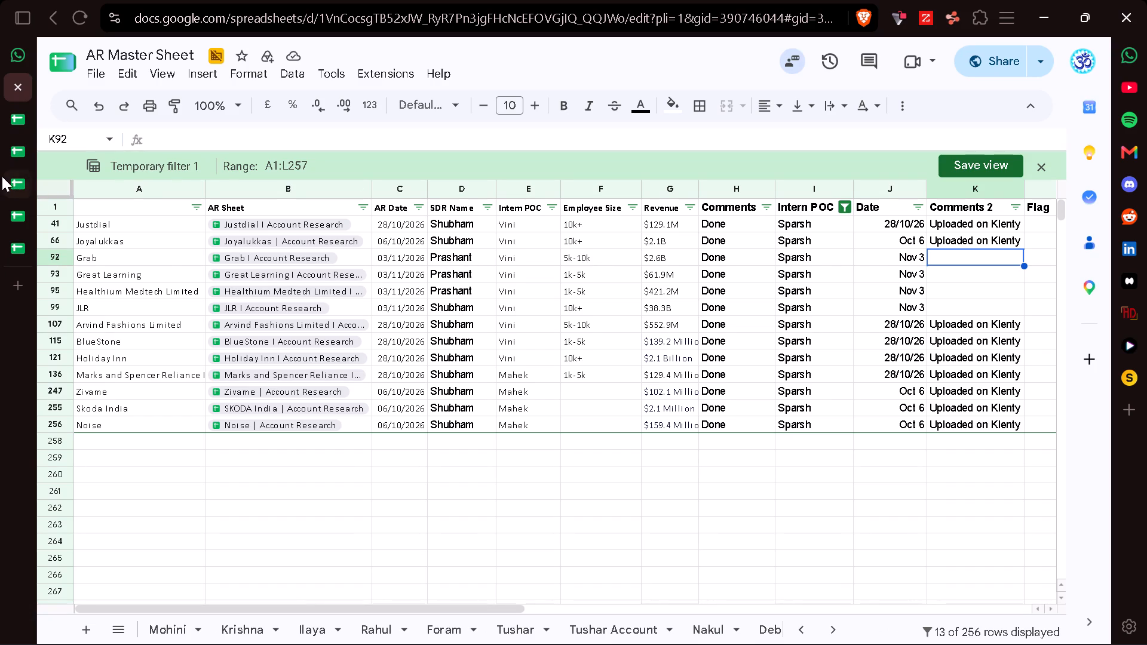
pyautogui.click(13, 124)
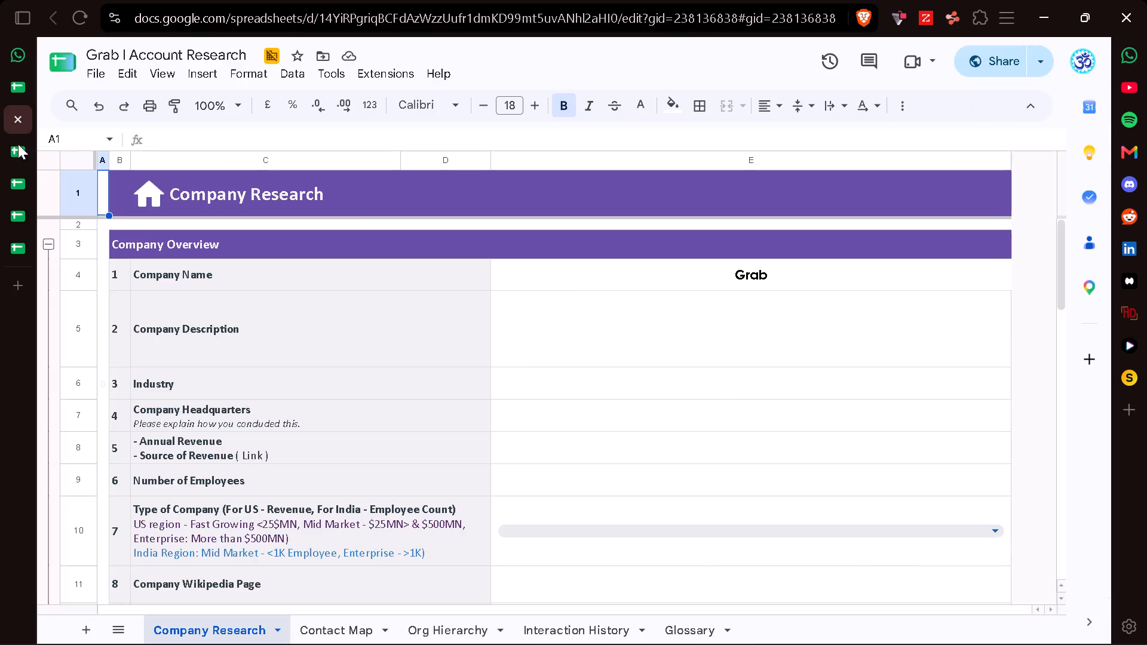
pyautogui.click(13, 159)
pyautogui.scroll(6, 270, 280)
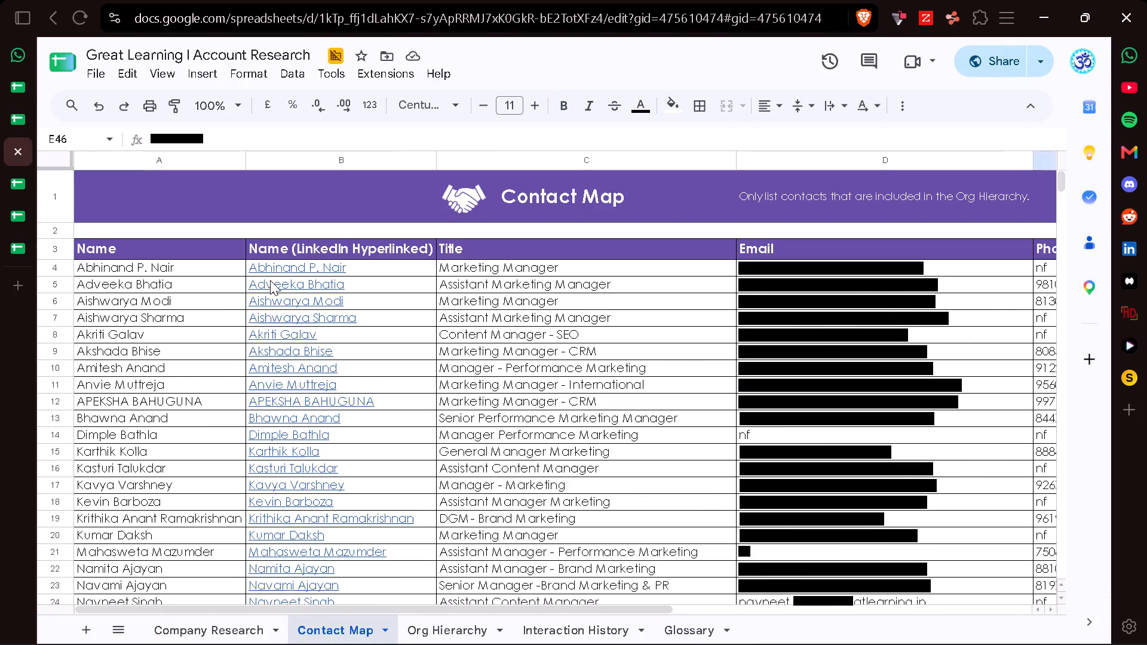
pyautogui.click(138, 276)
pyautogui.hotkey('ctrl', 'shift', 'Down')
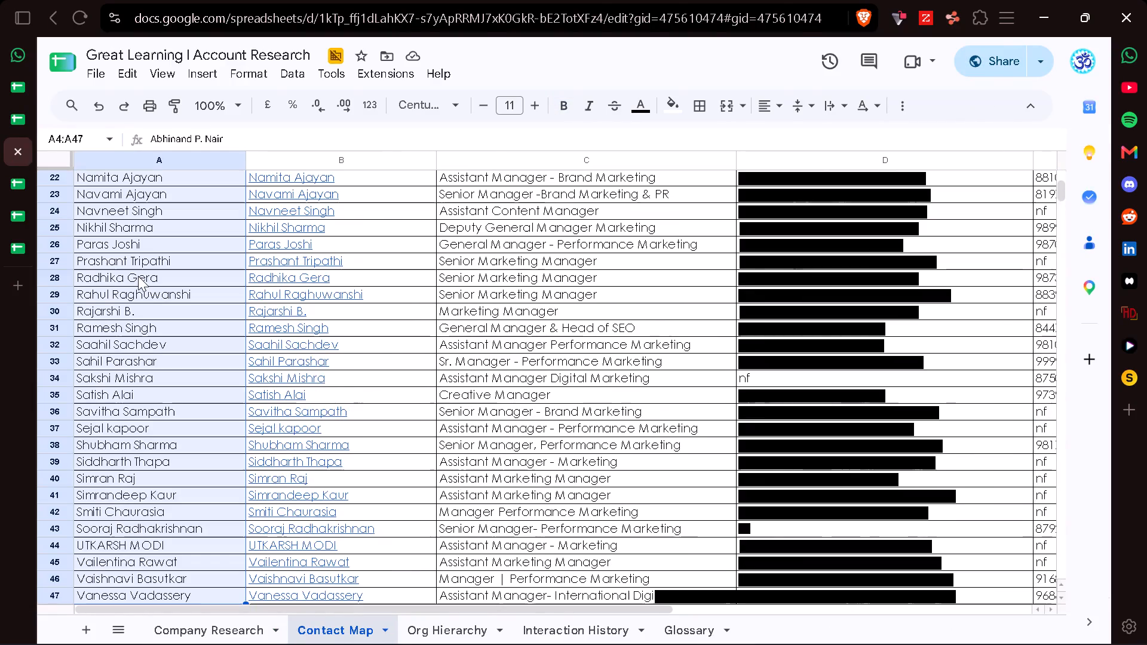
pyautogui.hotkey('ctrl', 'c')
pyautogui.scroll(-1, 138, 276)
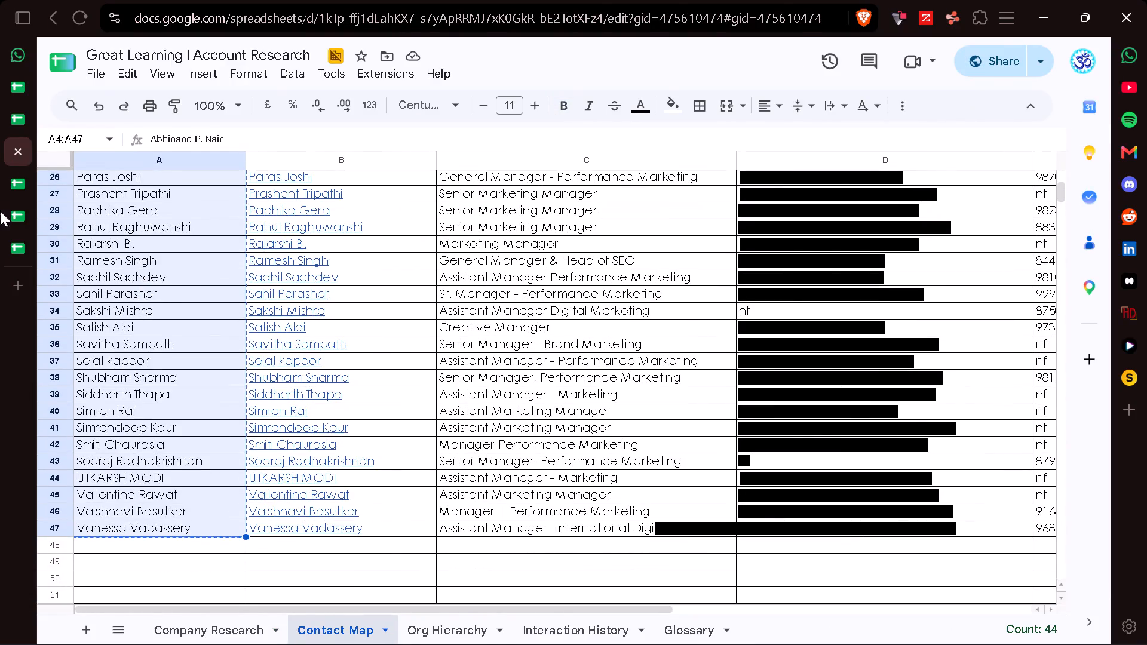
pyautogui.click(10, 243)
pyautogui.hotkey('ctrl', 'v')
# Copy the titles in C4:C47 of the Great Learning Contact Map into the Title column from E2 of Prashant Leads 3rd November.
pyautogui.press('Right')
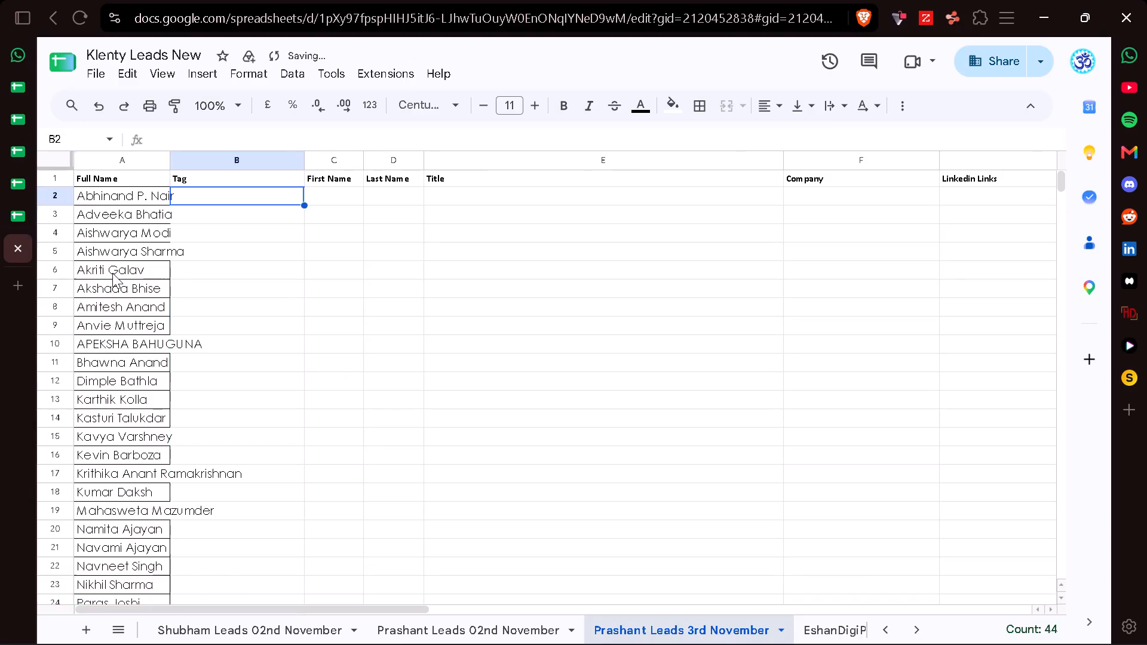
pyautogui.press('Right')
pyautogui.press('Right')
pyautogui.press('Right')
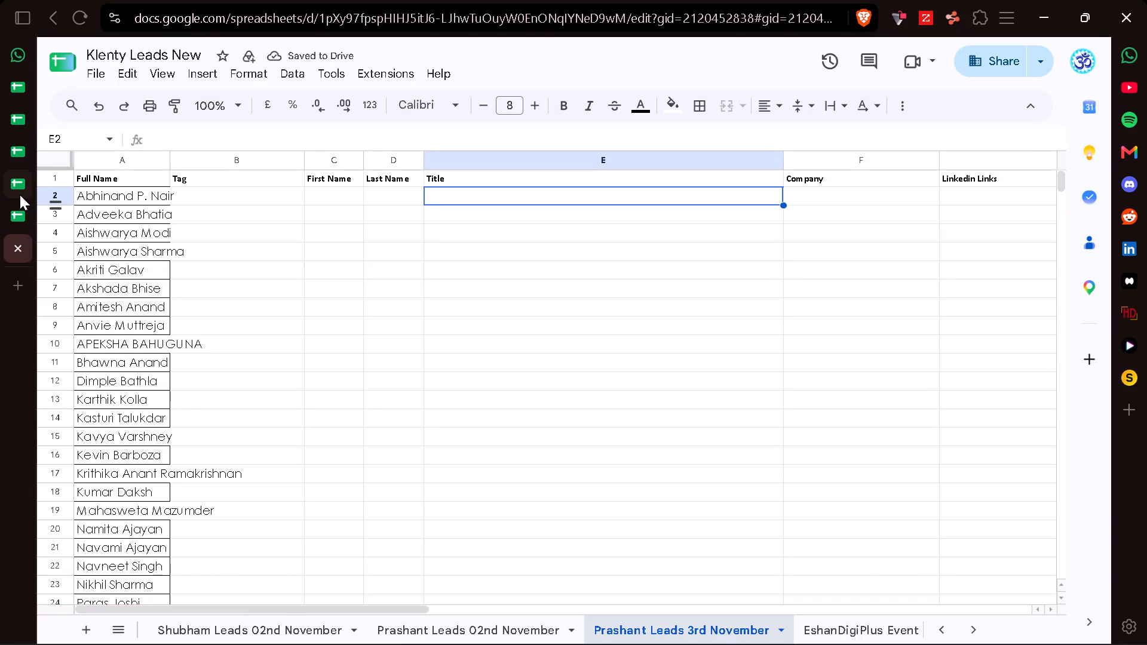
pyautogui.click(20, 195)
pyautogui.scroll(1, 573, 355)
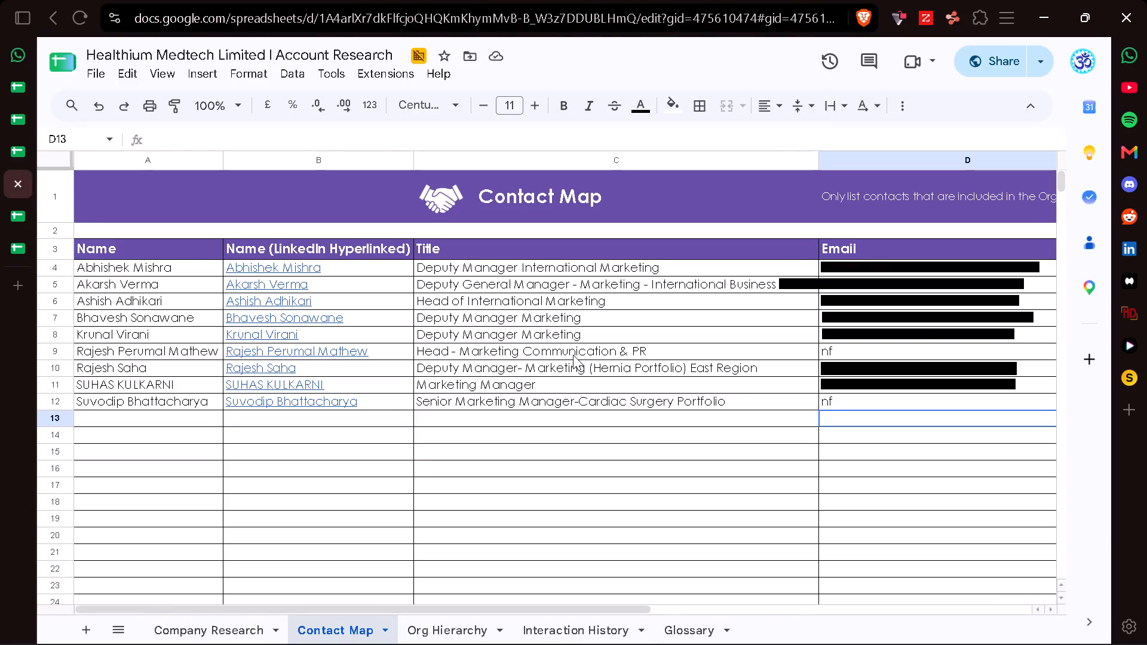
pyautogui.scroll(1, 573, 355)
pyautogui.click(23, 150)
pyautogui.scroll(7, 581, 288)
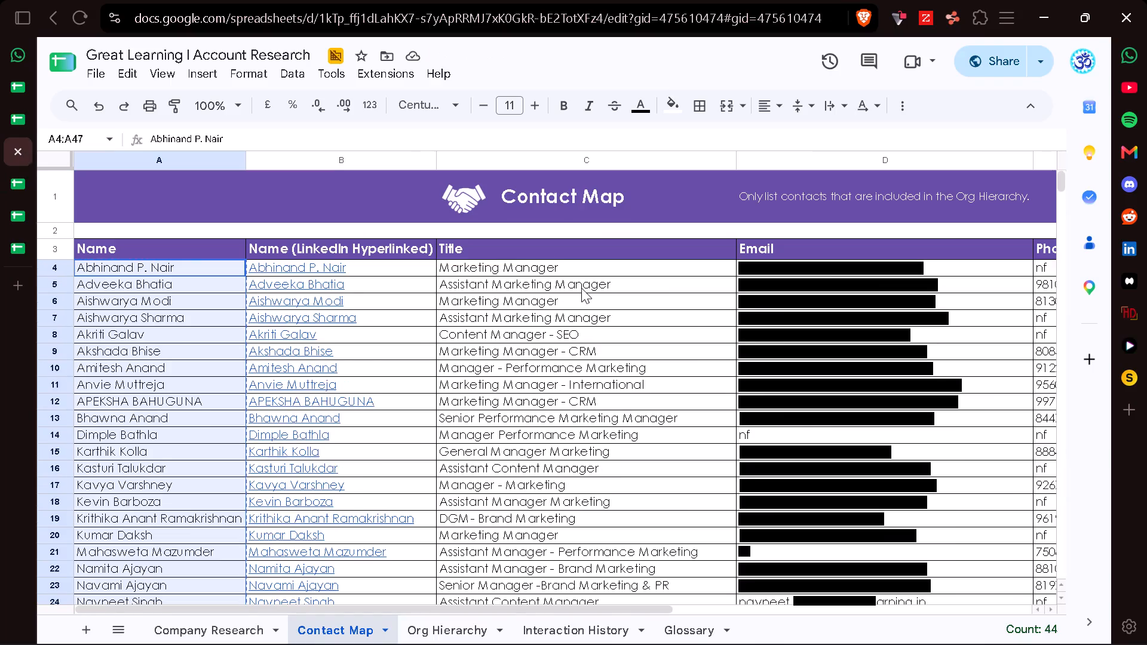
pyautogui.click(607, 274)
pyautogui.hotkey('ctrl', 'shift', 'Down')
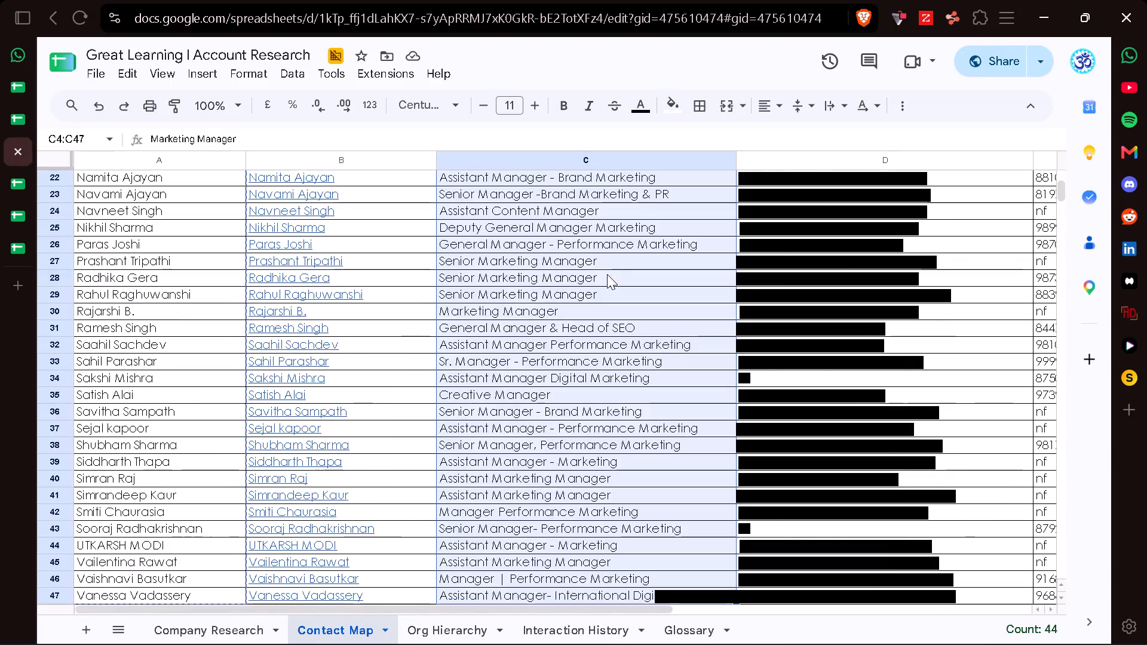
pyautogui.hotkey('ctrl', 'c')
pyautogui.click(15, 245)
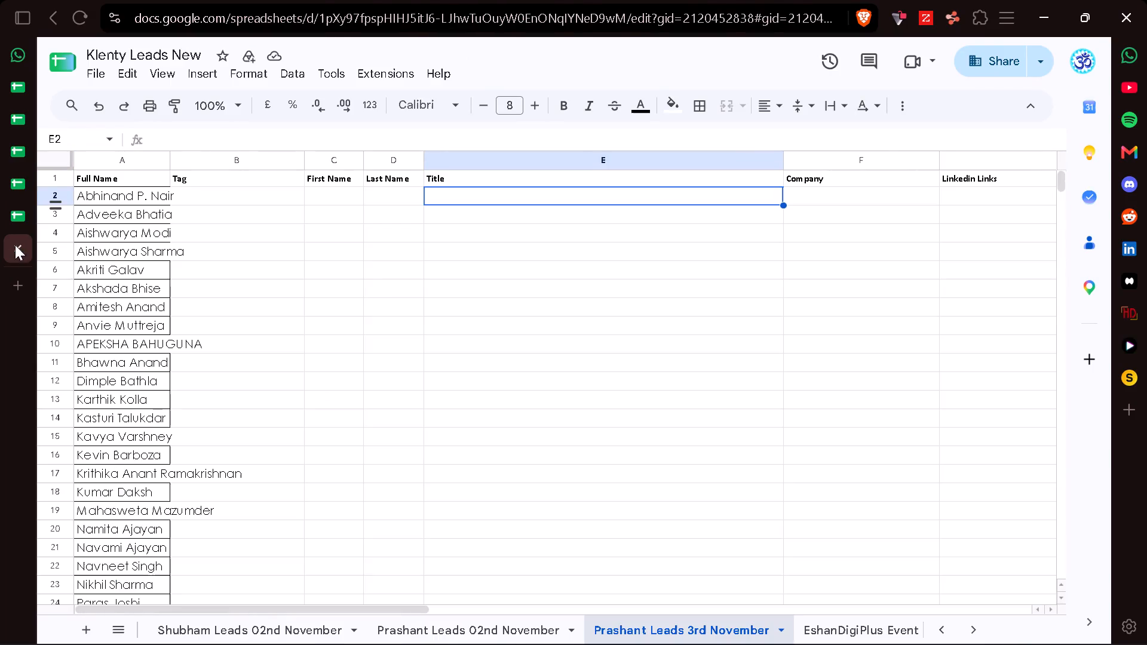
pyautogui.hotkey('ctrl', 'v')
# Enter Great Learning as the Company in F2 and fill it down through F45.
pyautogui.hscroll(-2, 388, 318)
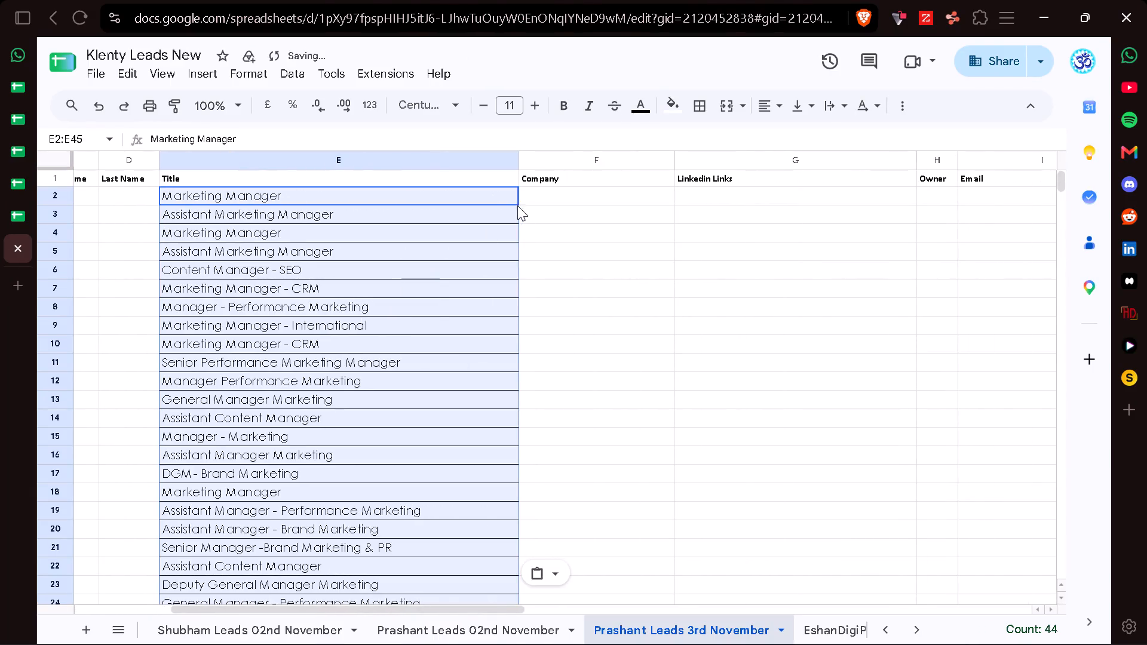
pyautogui.click(538, 203)
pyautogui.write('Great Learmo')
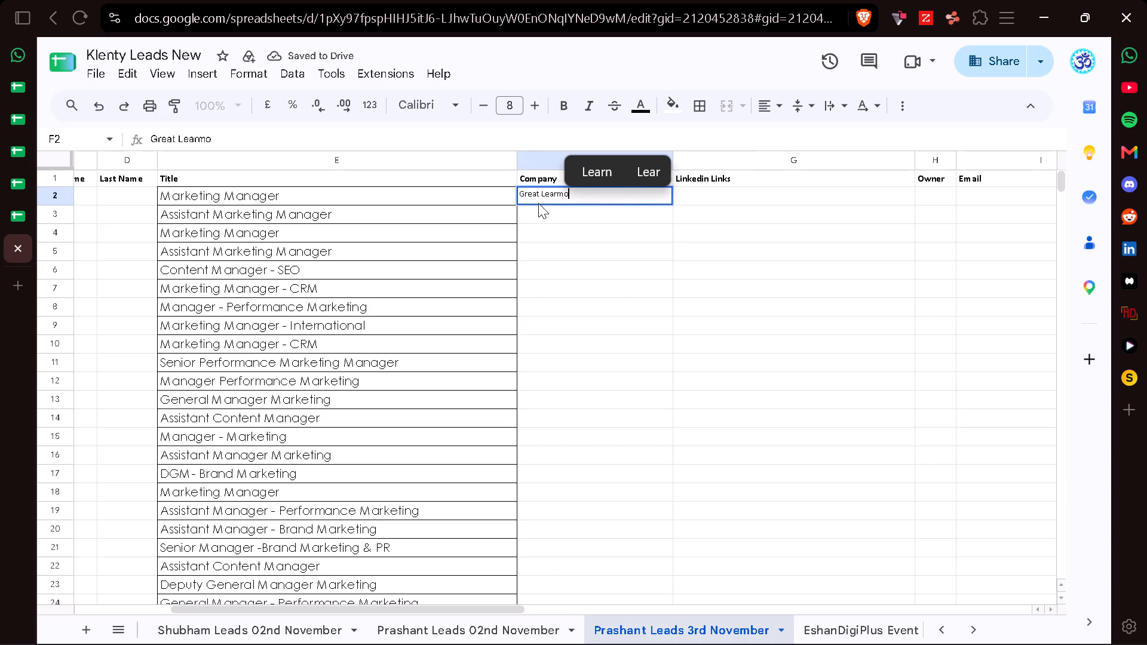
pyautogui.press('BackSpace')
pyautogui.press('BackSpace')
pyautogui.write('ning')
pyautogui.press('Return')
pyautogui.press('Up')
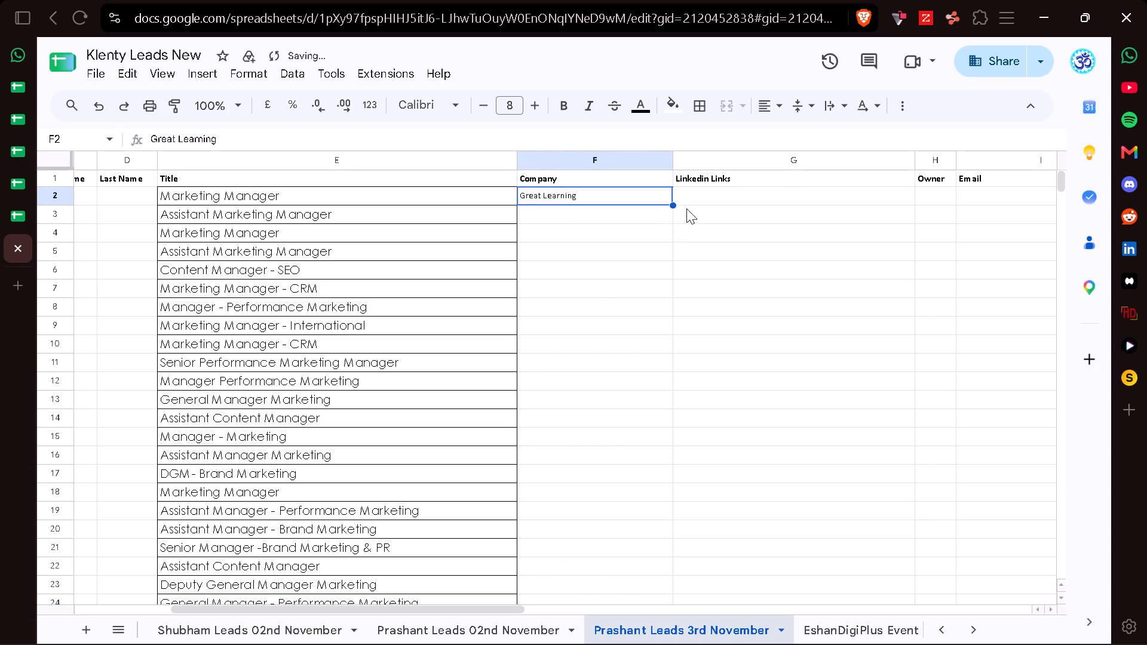
pyautogui.moveTo(673, 204); pyautogui.dragTo(671, 638)
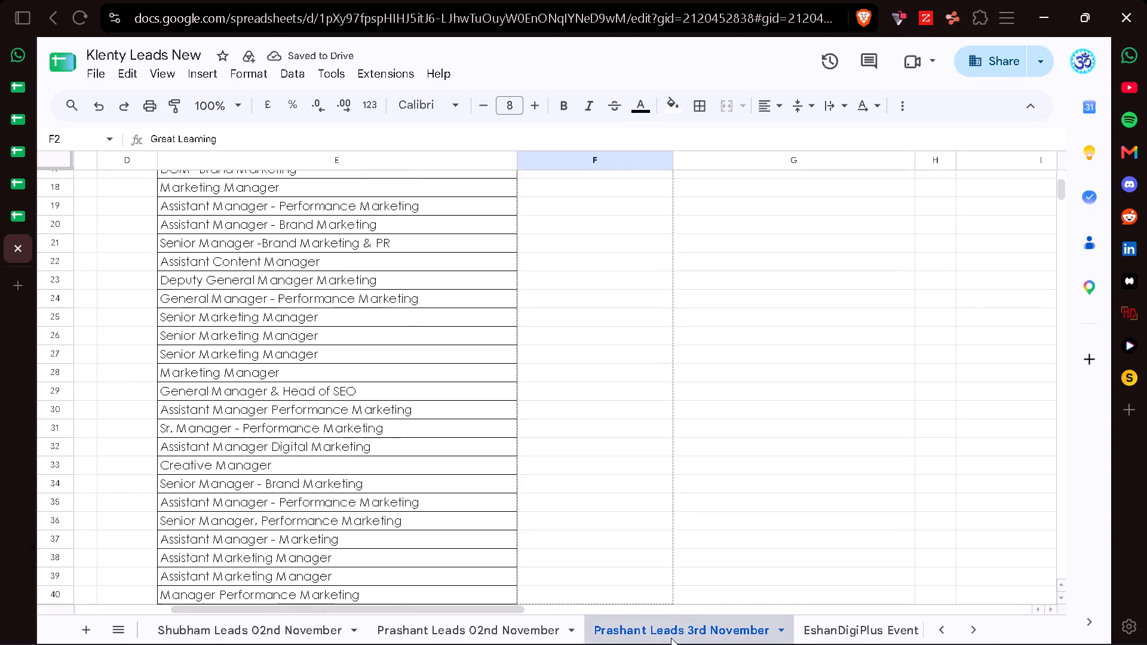
pyautogui.moveTo(671, 638); pyautogui.dragTo(618, 542)
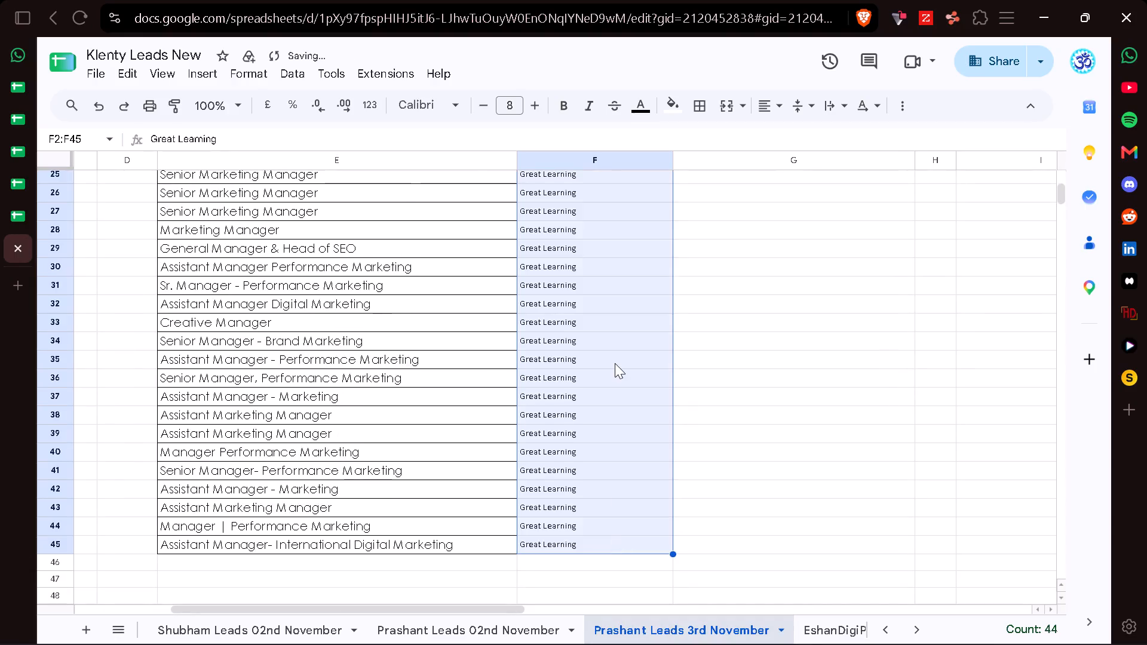
# Copy the LinkedIn links in F4:F47 of the Great Learning Contact Map into Linkedin Links from G2 of Prashant Leads 3rd November.
pyautogui.scroll(7, 615, 363)
pyautogui.hscroll(-2, 615, 363)
pyautogui.click(23, 224)
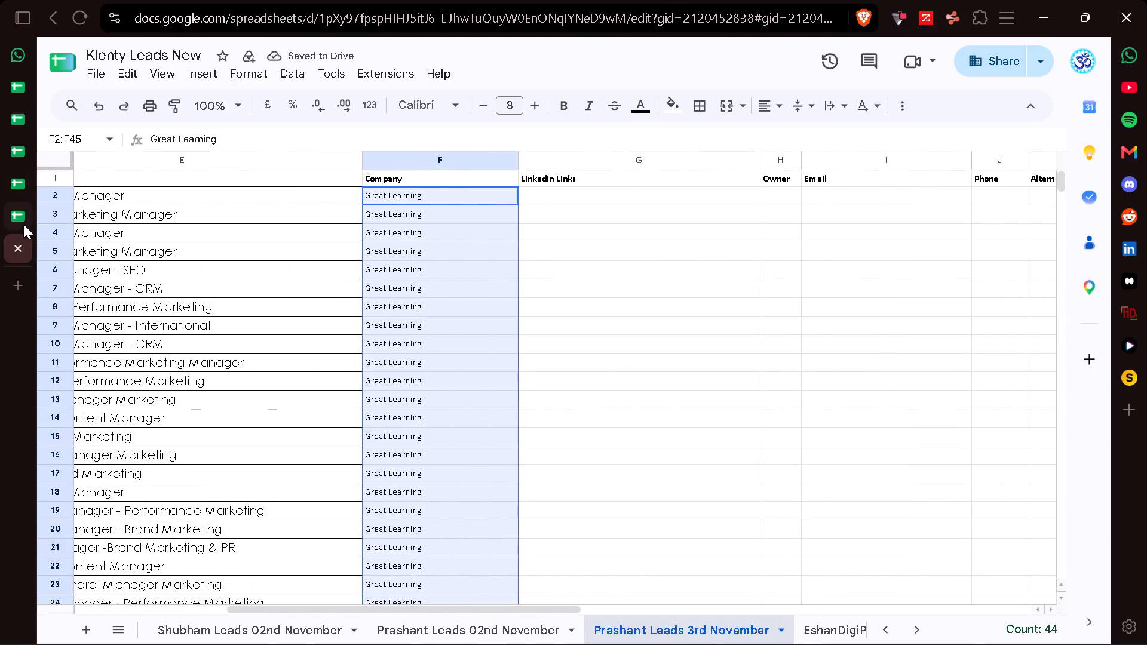
pyautogui.scroll(1, 654, 364)
pyautogui.hscroll(1, 654, 364)
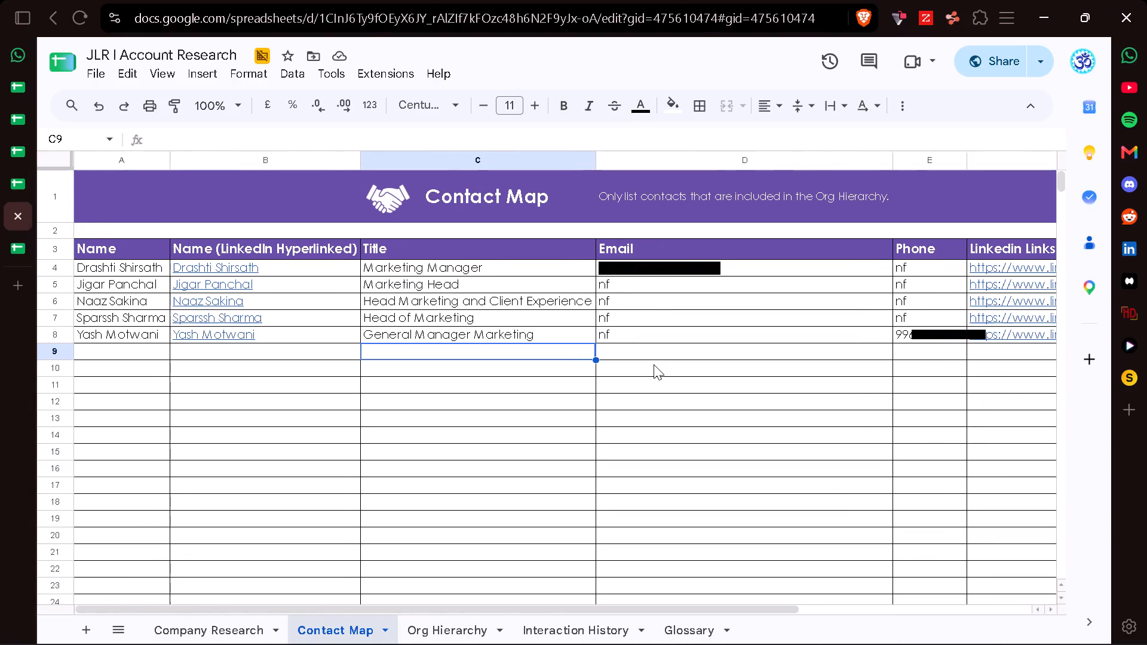
pyautogui.hscroll(1, 654, 364)
pyautogui.click(17, 121)
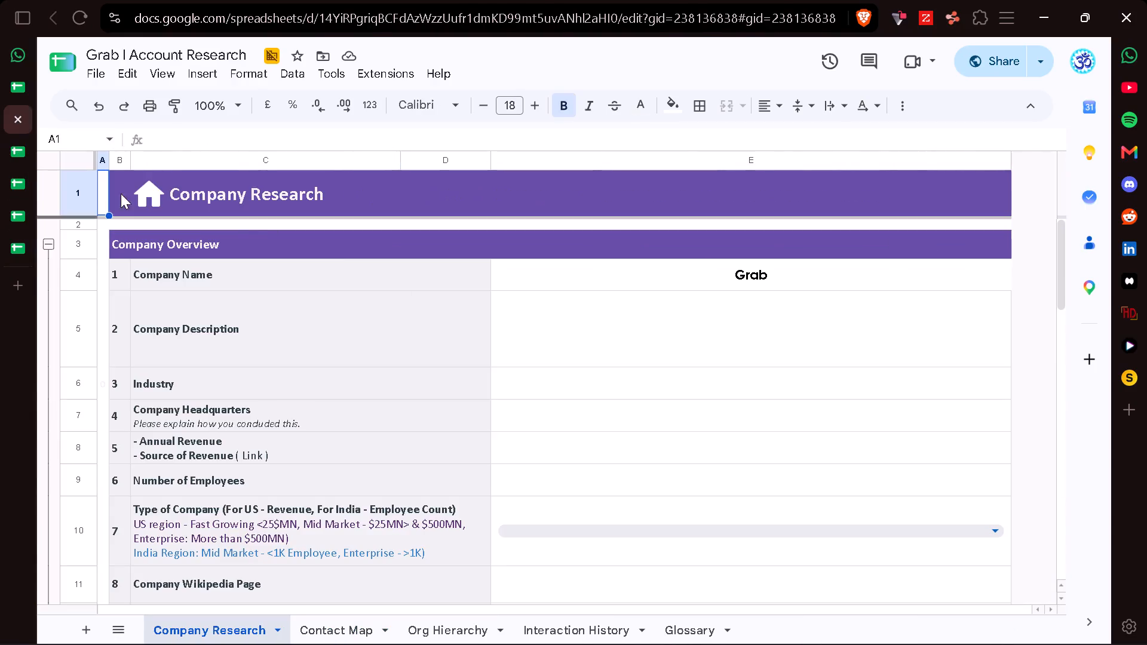
pyautogui.click(10, 143)
pyautogui.scroll(6, 568, 225)
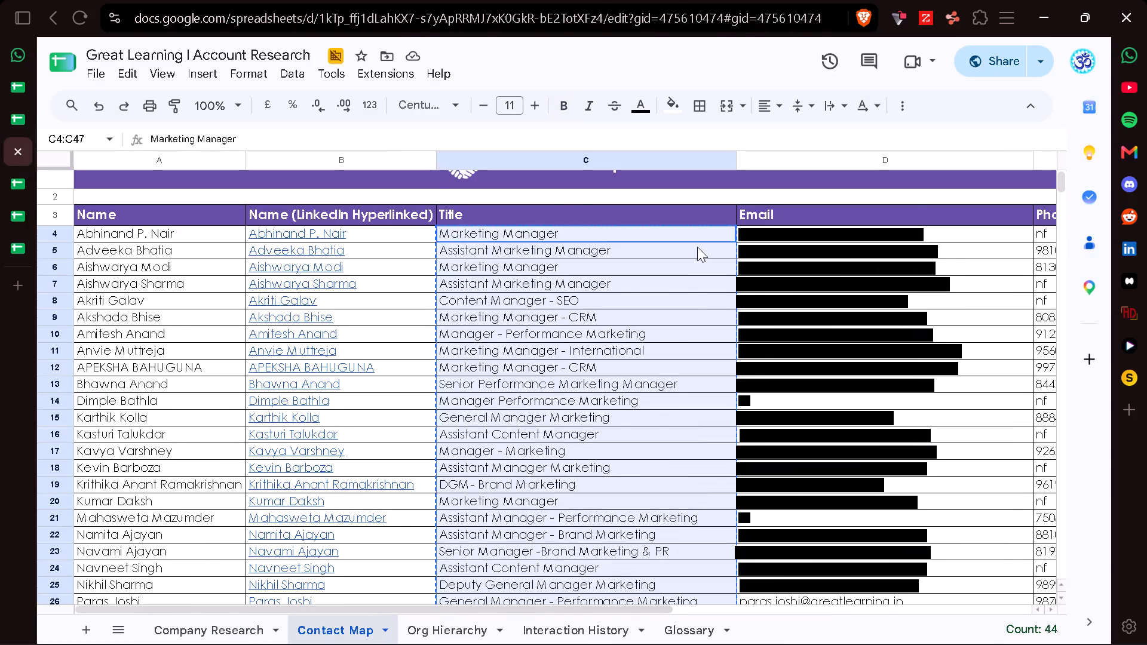
pyautogui.hscroll(-5, 697, 247)
pyautogui.click(759, 272)
pyautogui.hotkey('ctrl', 'shift', 'Down')
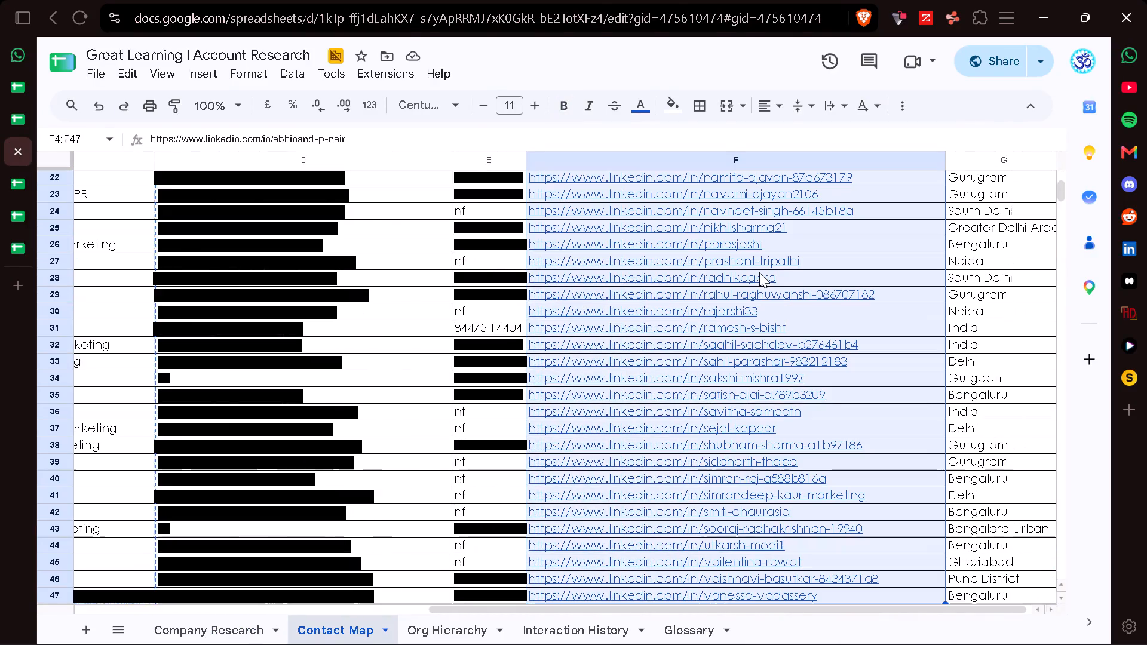
pyautogui.hotkey('ctrl', 'c')
pyautogui.click(15, 236)
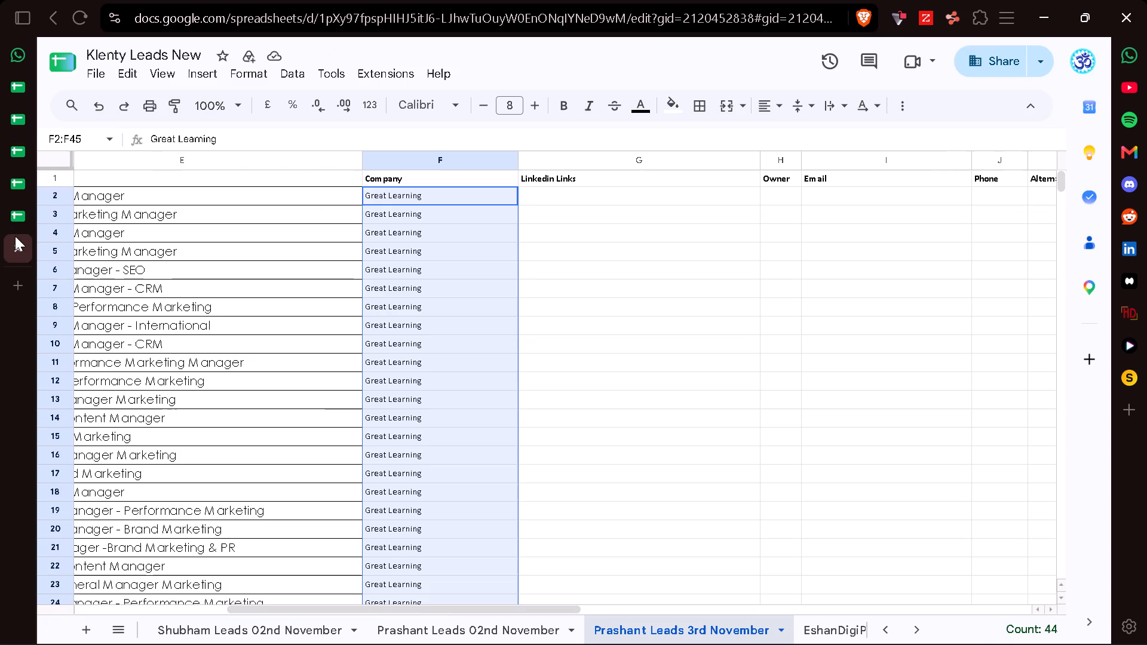
pyautogui.click(574, 204)
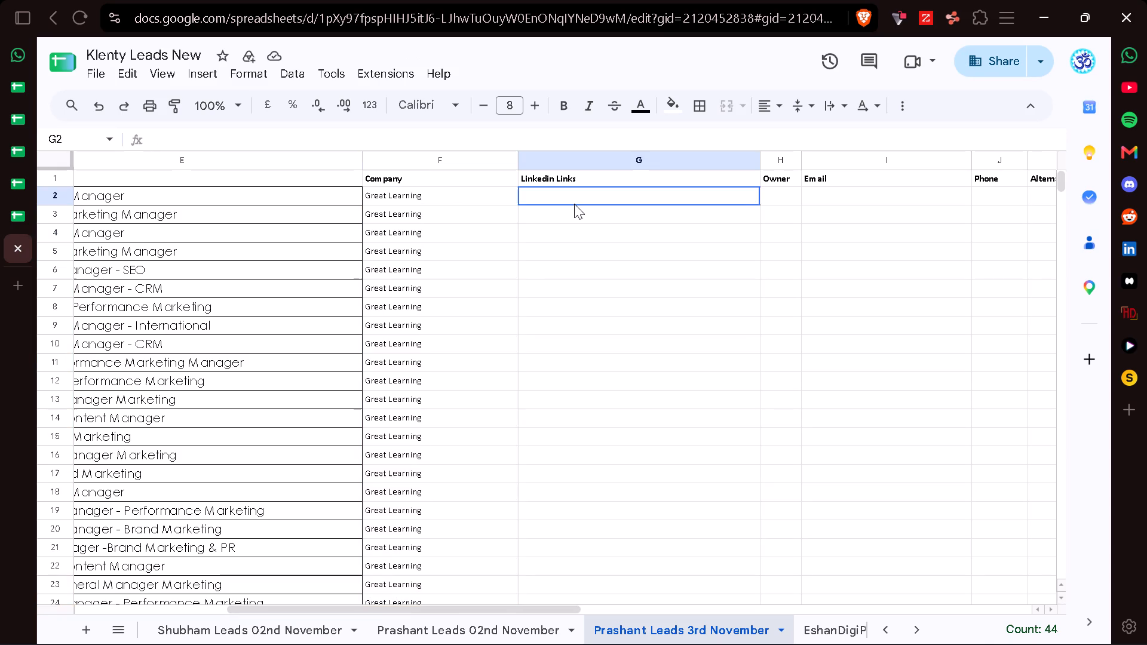
pyautogui.hotkey('ctrl', 'v')
pyautogui.keyDown('ctrl'); pyautogui.click(574, 204); pyautogui.keyUp('ctrl')
# Copy the emails and phones in D4:E47 of the Great Learning Contact Map into Email and Phone from I2 of Prashant Leads 3rd November.
pyautogui.click(792, 200)
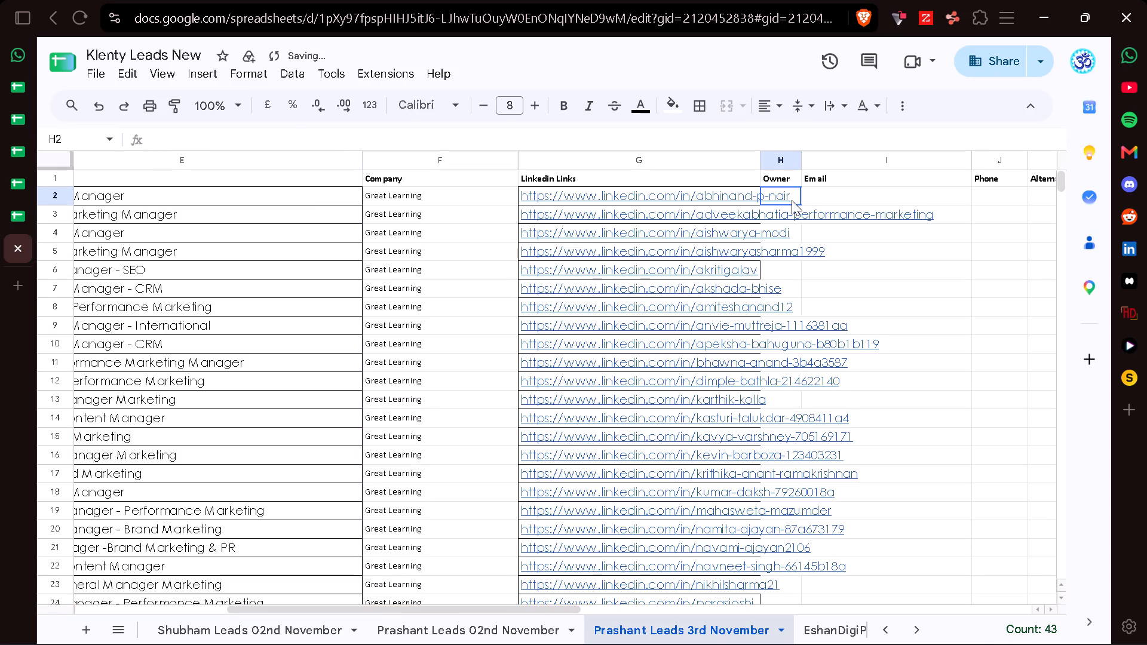
pyautogui.press('Right')
pyautogui.click(16, 140)
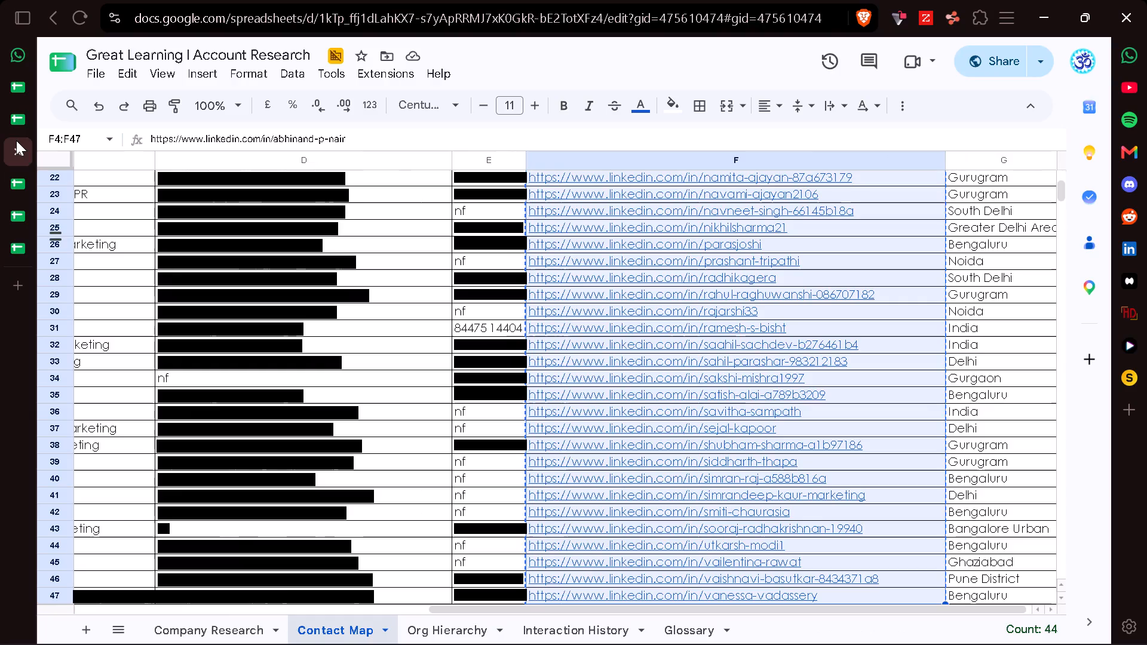
pyautogui.scroll(6, 423, 272)
pyautogui.click(309, 267)
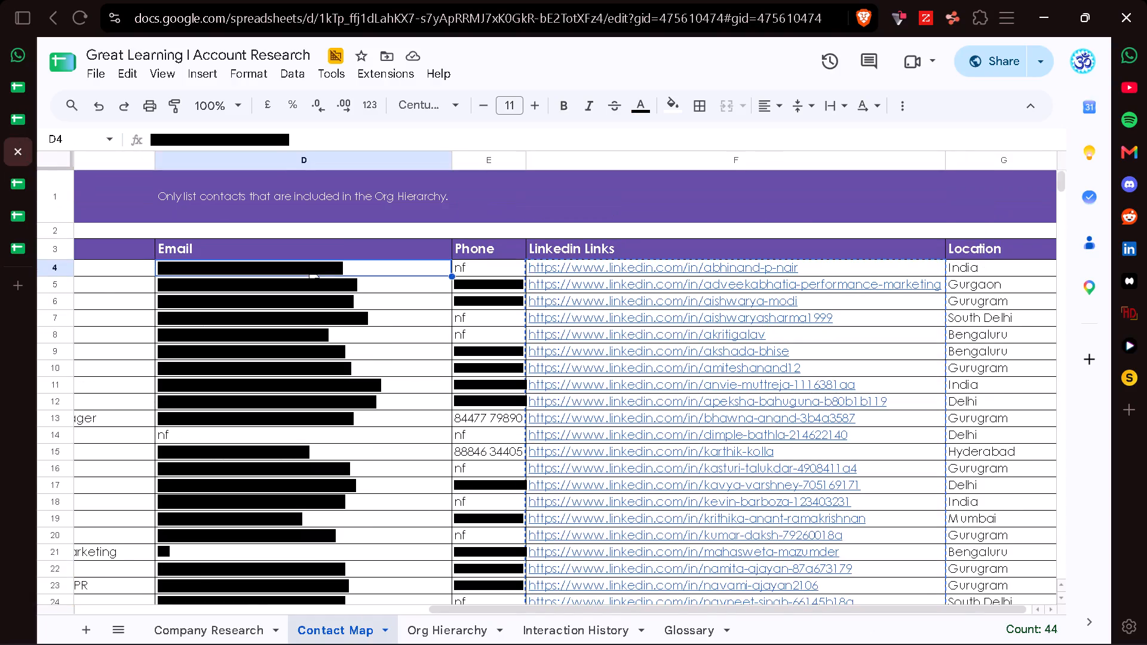
pyautogui.hotkey('shift', 'Right')
pyautogui.hotkey('ctrl', 'shift', 'Down')
pyautogui.hotkey('ctrl', 'c')
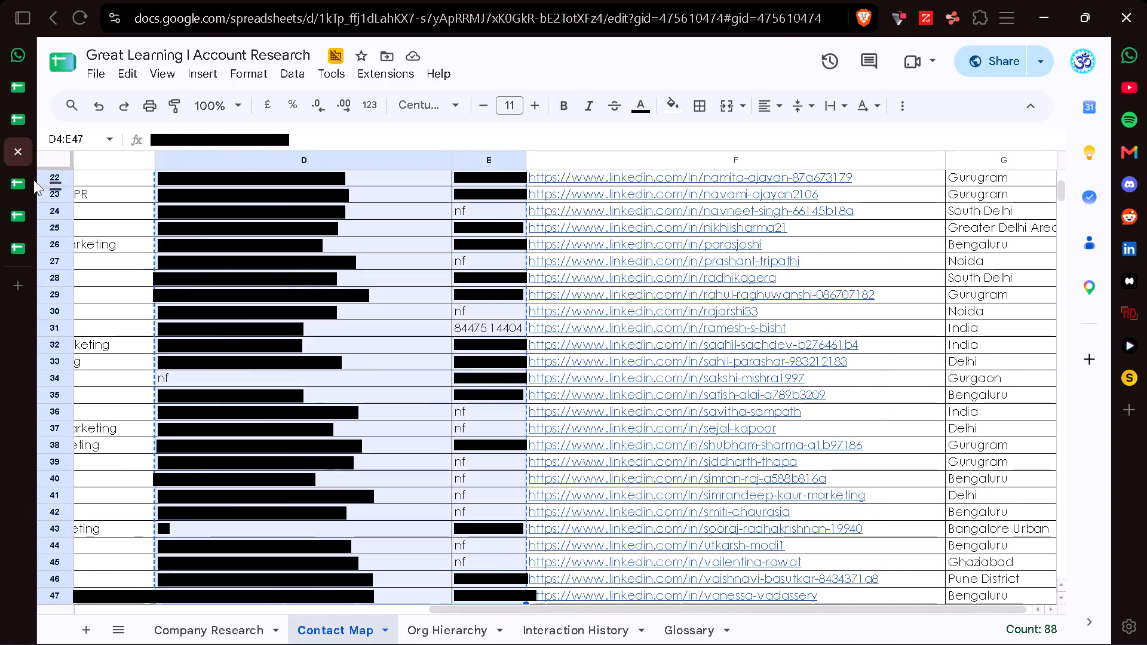
pyautogui.click(11, 186)
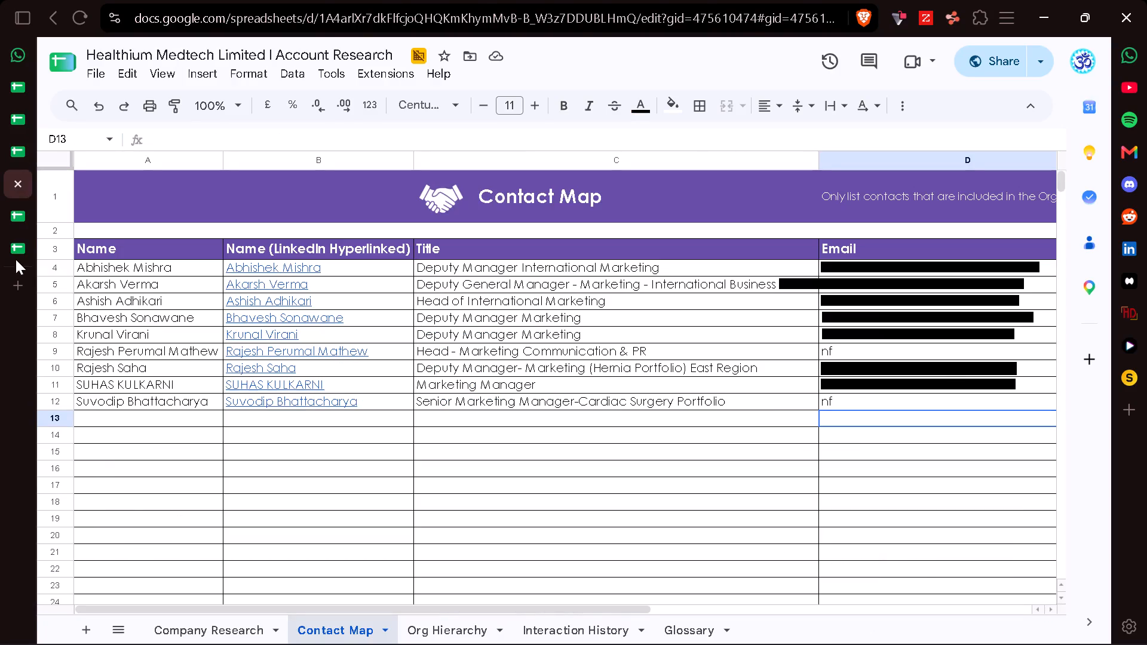
pyautogui.click(16, 259)
pyautogui.hscroll(-2, 680, 309)
pyautogui.hotkey('ctrl', 'v')
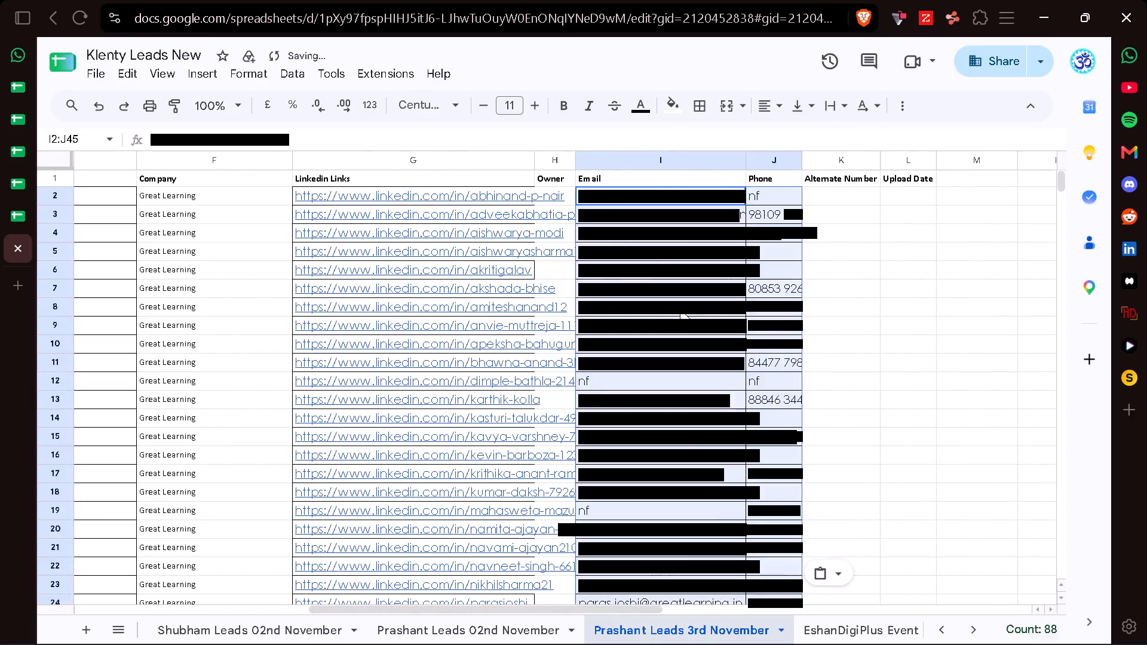
# Review the filled Great Learning rows of Prashant Leads 3rd November across all columns, from the names to the upload date.
pyautogui.scroll(-3, 680, 309)
pyautogui.scroll(-2, 701, 410)
pyautogui.scroll(1, 578, 315)
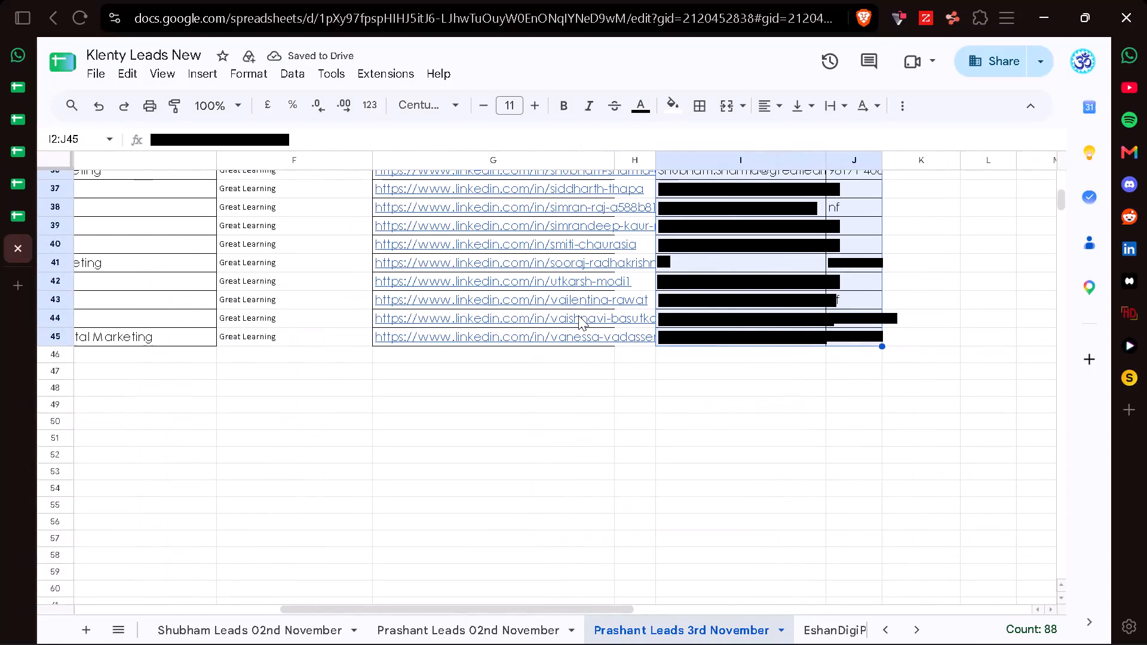
pyautogui.hscroll(1, 489, 361)
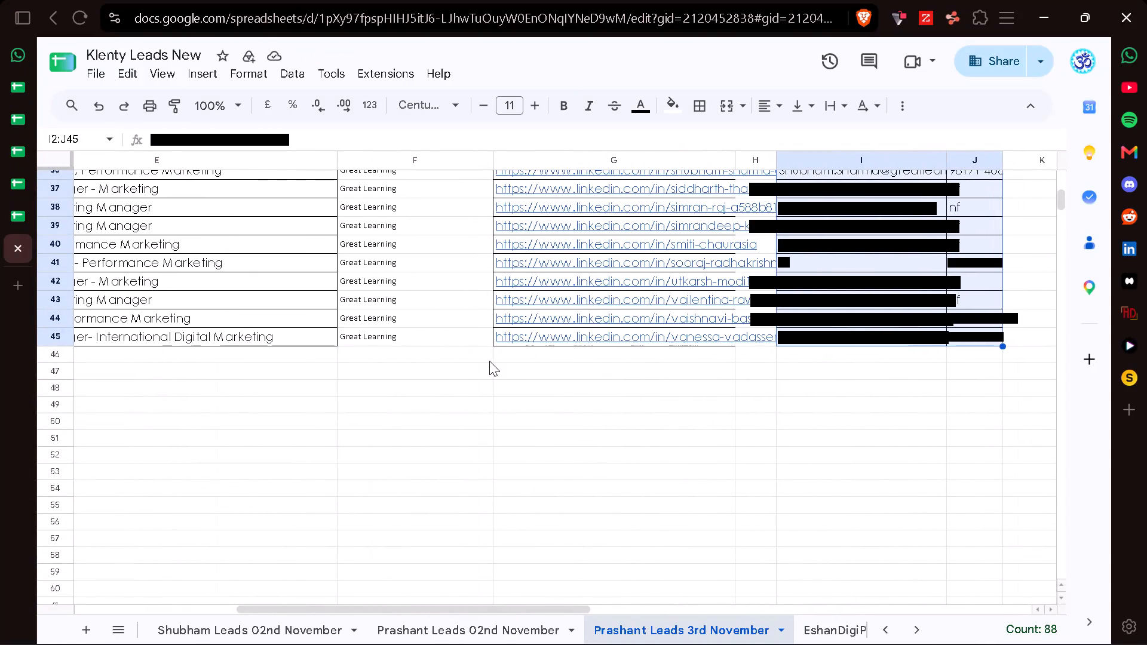
pyautogui.hscroll(4, 489, 361)
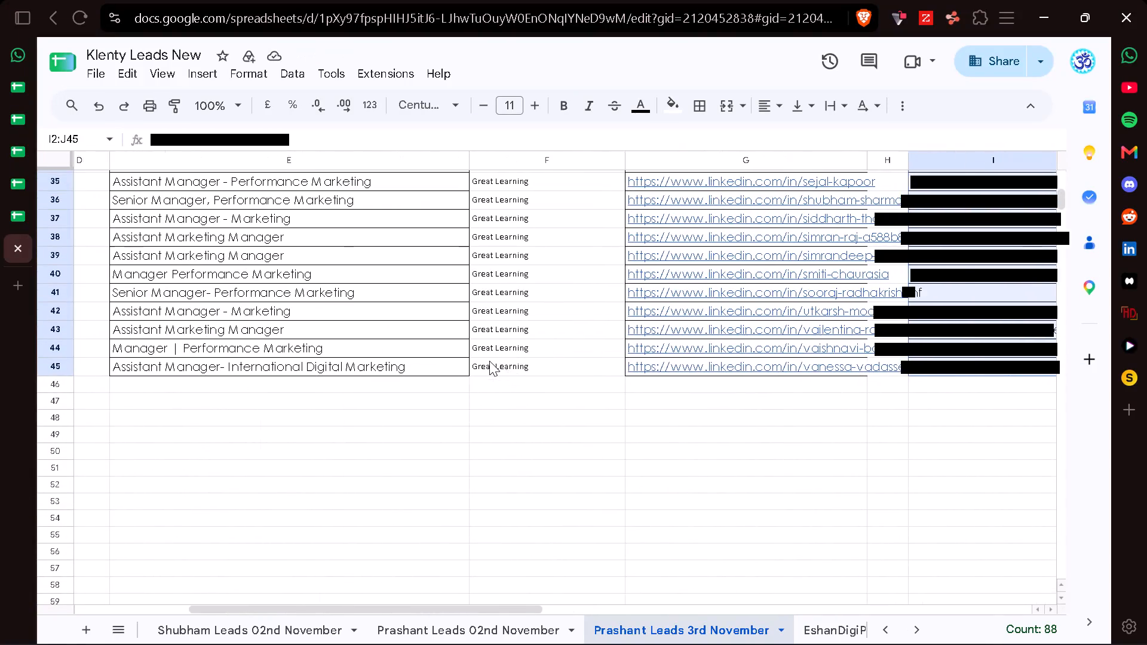
pyautogui.hscroll(2, 489, 361)
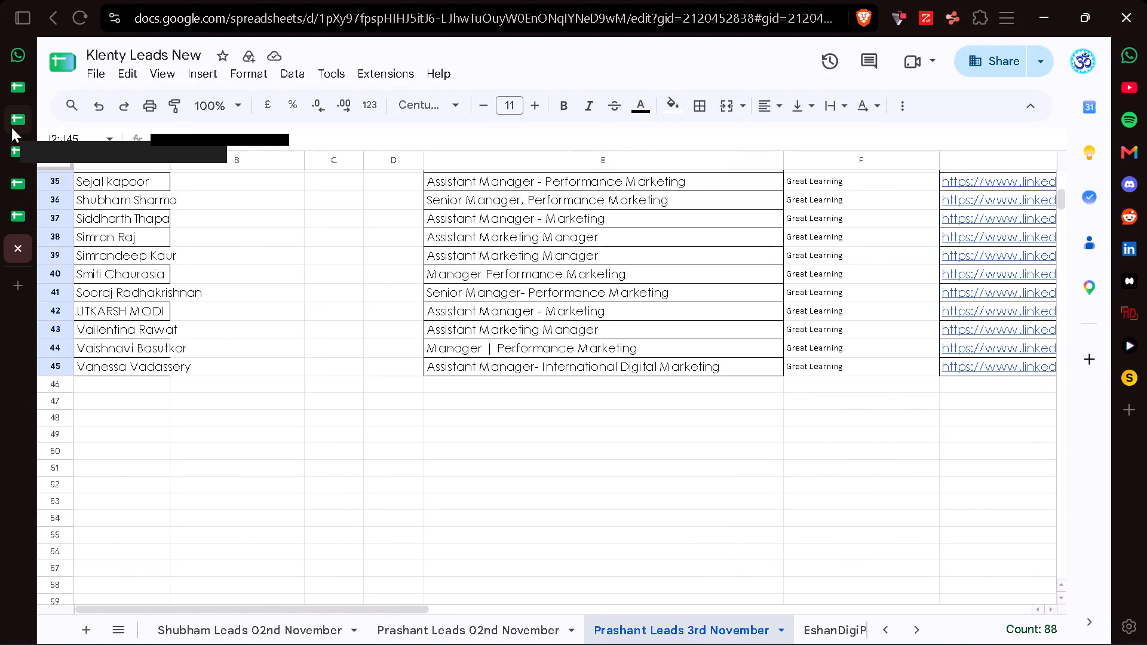
pyautogui.scroll(6, 630, 344)
pyautogui.hscroll(-4, 630, 344)
pyautogui.hscroll(2, 630, 344)
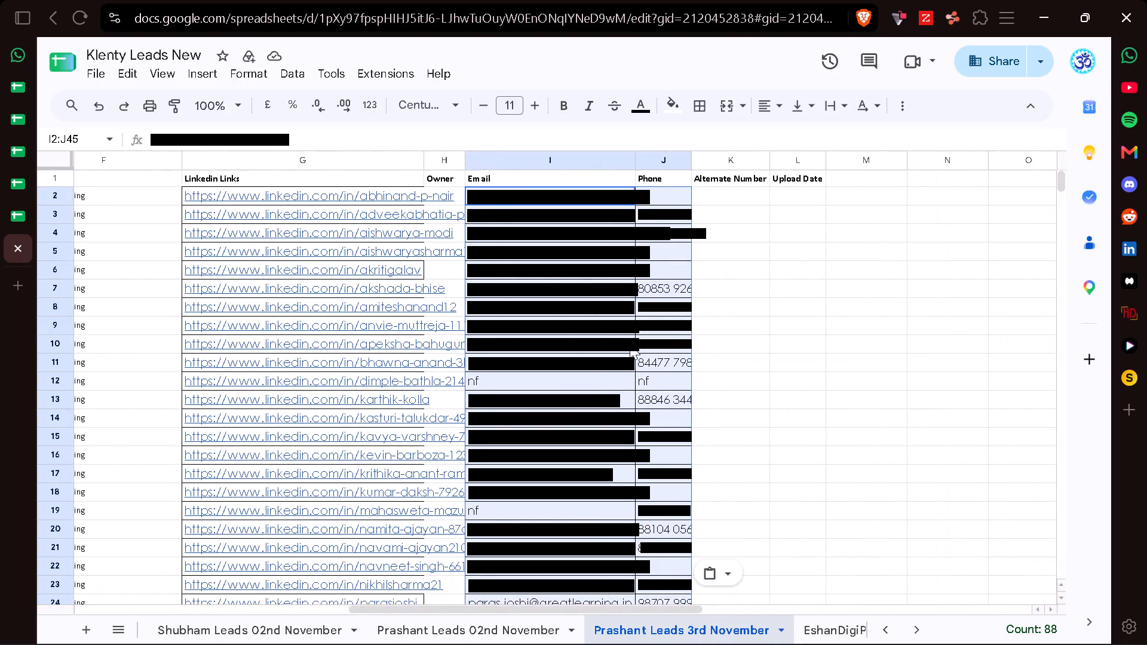
pyautogui.hscroll(2, 630, 344)
# Close the finished Great Learning Account Research spreadsheet.
pyautogui.click(10, 148)
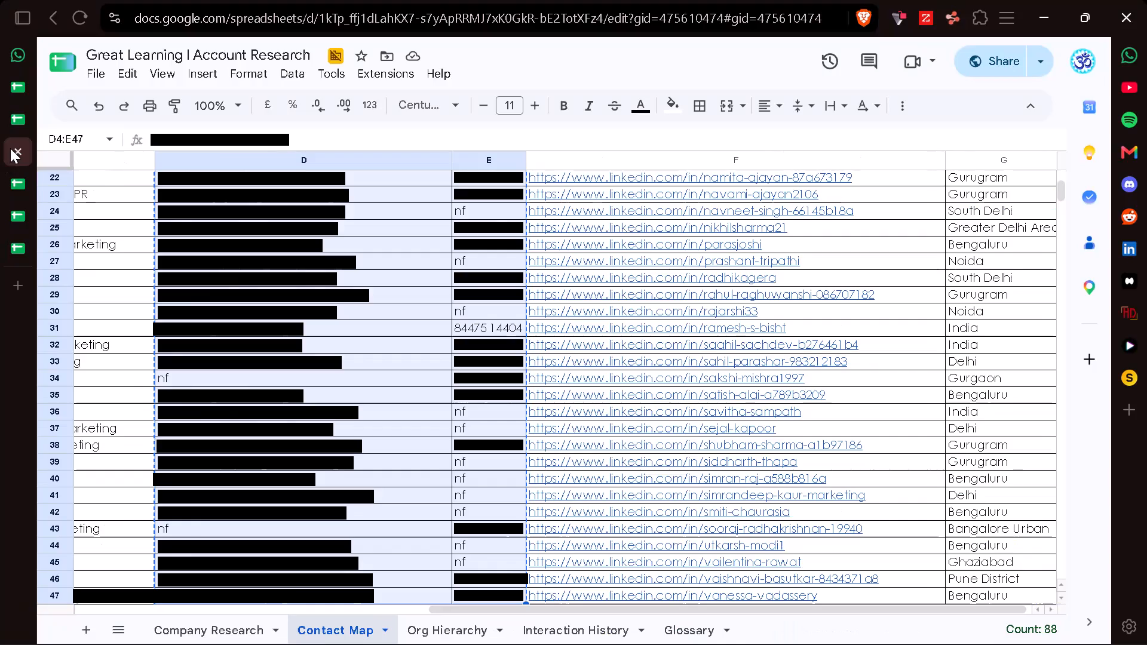
pyautogui.click(22, 150)
# Mark Grab and Great Learning as Uploaded on Klenty under Comments 2 in the AR Master Sheet, copying the Joyalukkas entry.
pyautogui.click(13, 85)
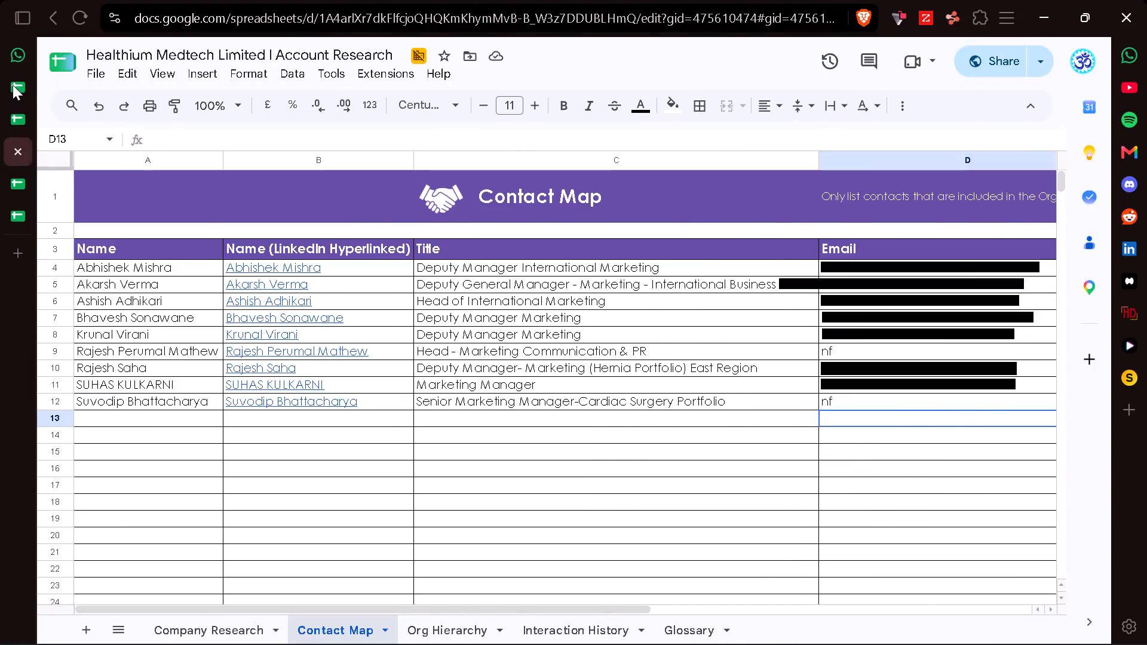
pyautogui.press('Up')
pyautogui.hotkey('ctrl', 'c')
pyautogui.press('Down')
pyautogui.hotkey('ctrl', 'v')
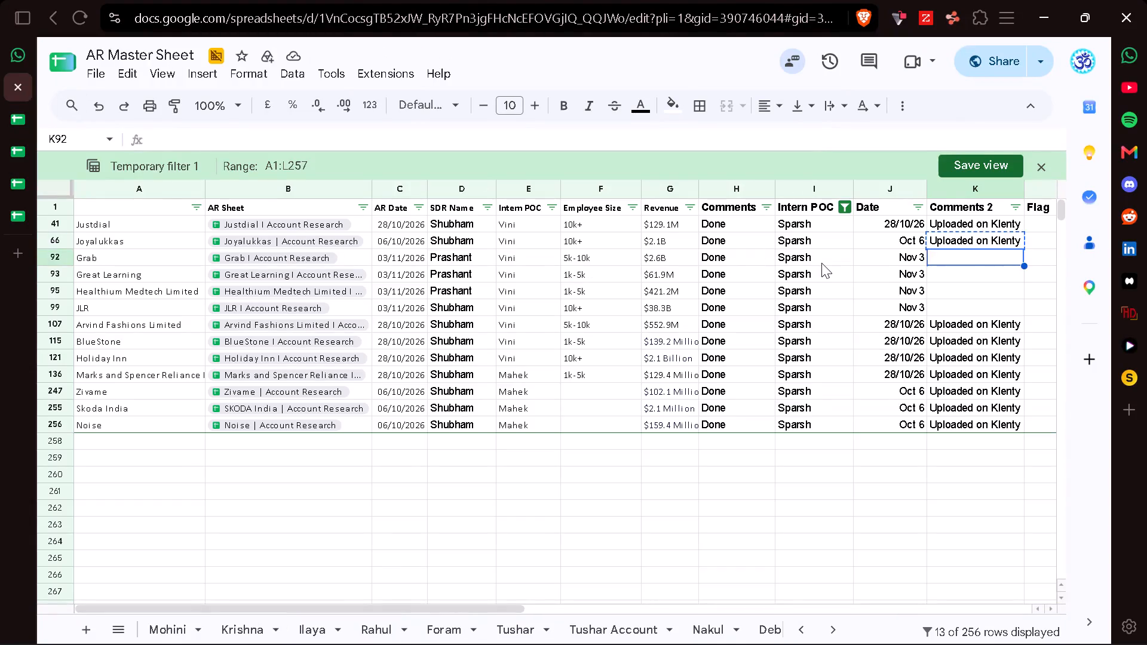
pyautogui.press('Down')
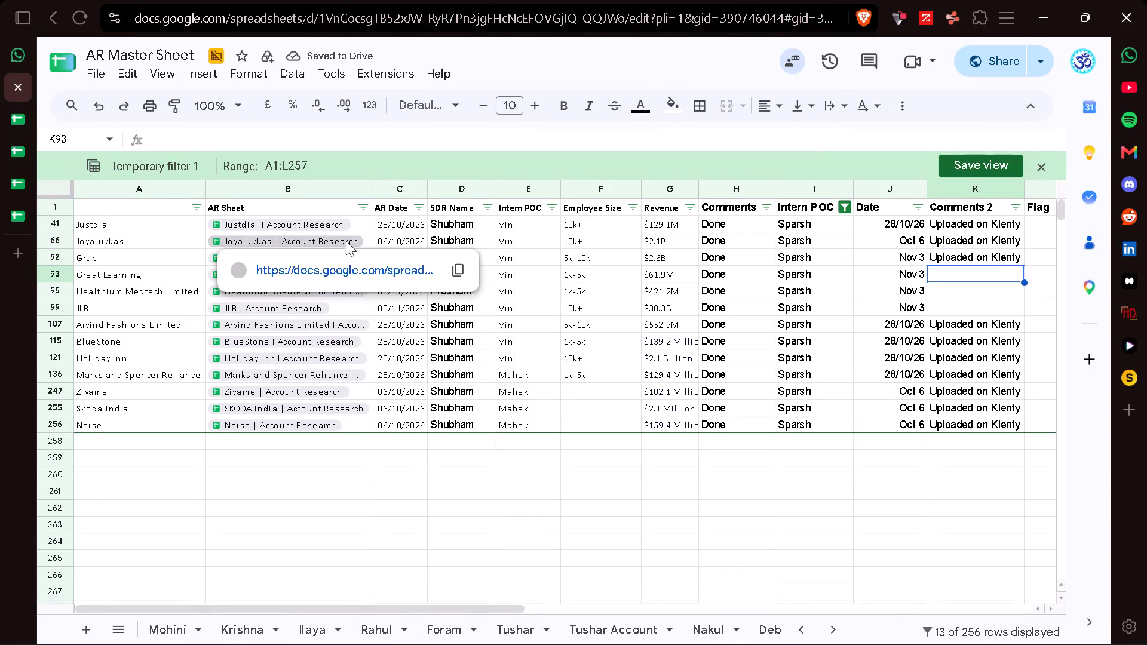
pyautogui.hotkey('ctrl', 'v')
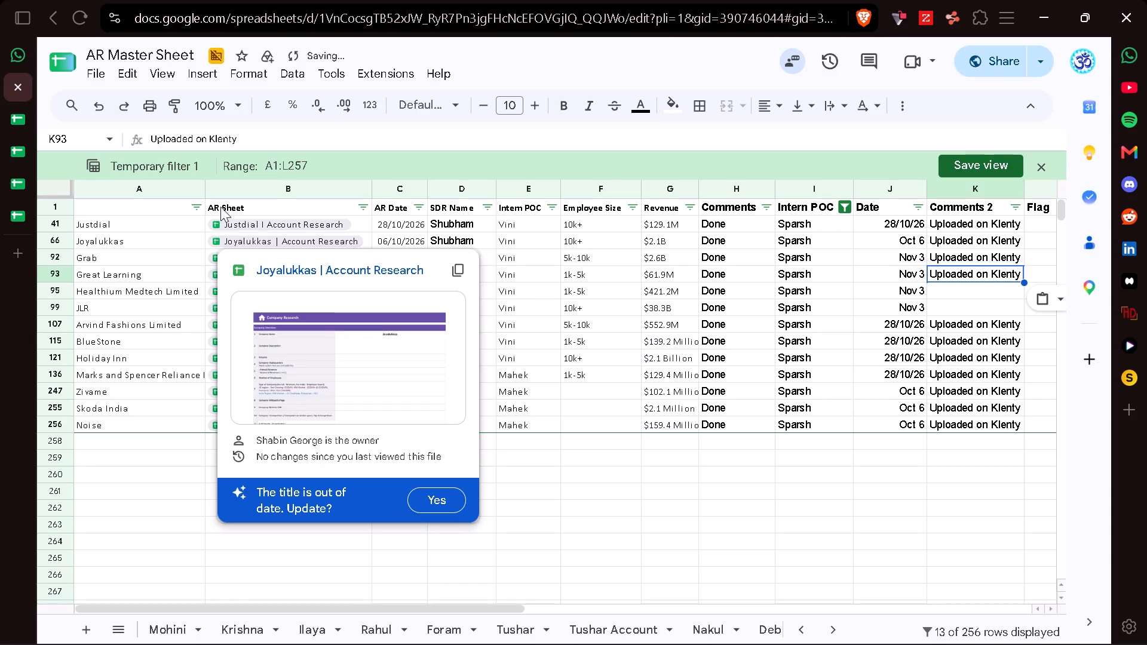
# Copy the contact name in A4 of the Grab Contact Map into Full Name at A46 of Prashant Leads 3rd November.
pyautogui.click(10, 119)
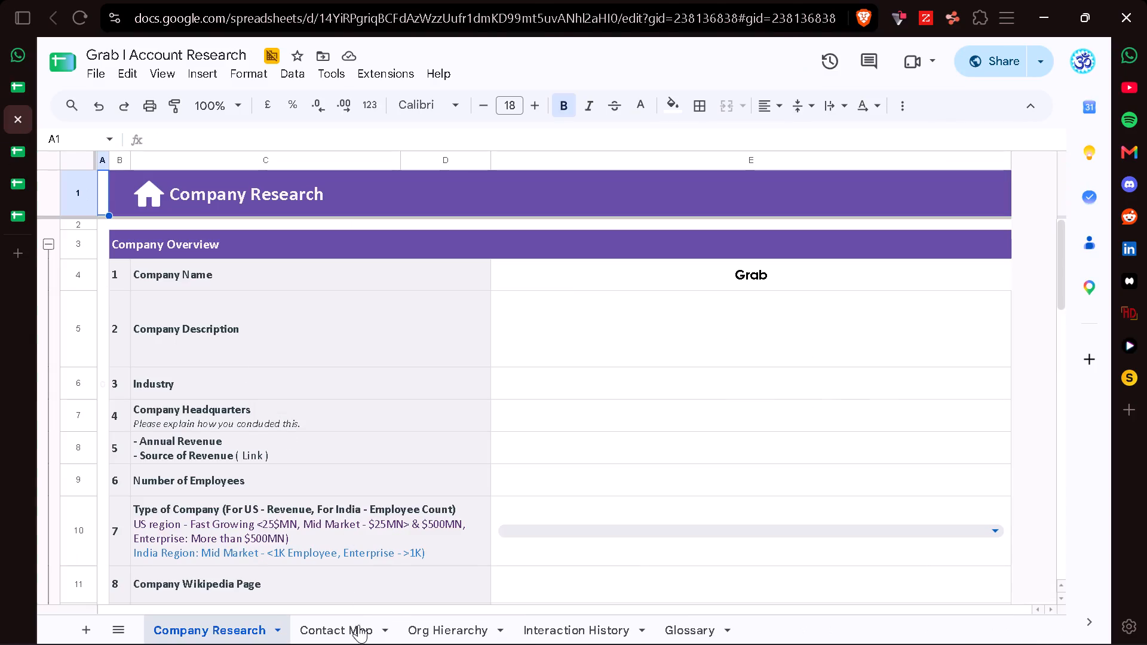
pyautogui.click(345, 632)
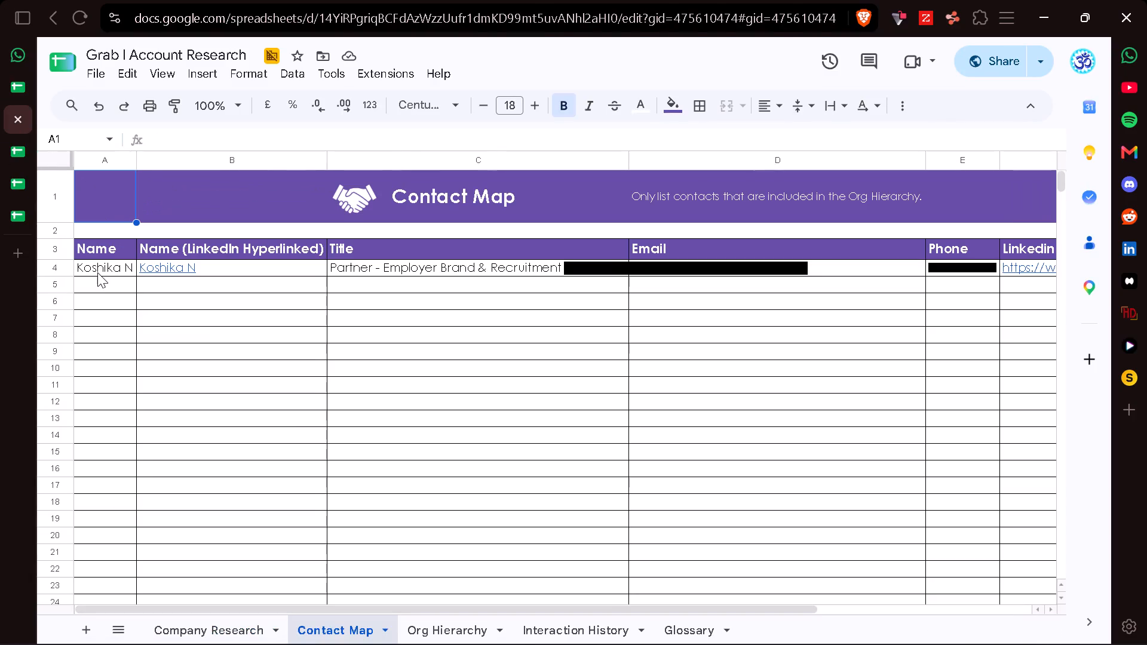
pyautogui.click(97, 272)
pyautogui.hotkey('ctrl', 'c')
pyautogui.click(11, 222)
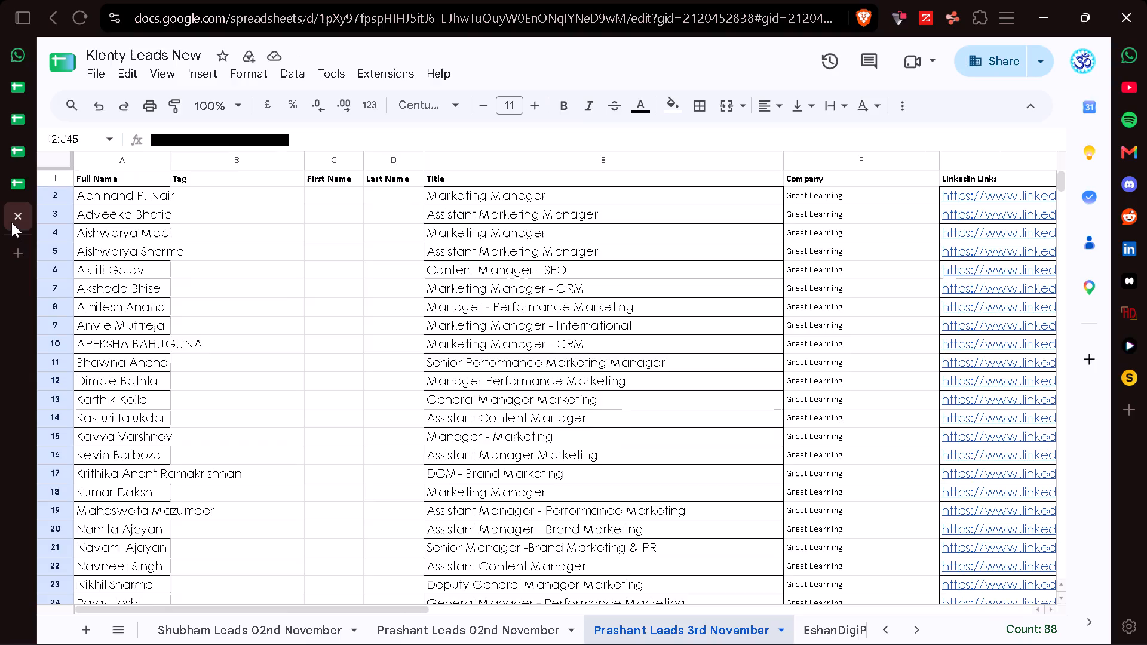
pyautogui.scroll(-7, 195, 423)
pyautogui.scroll(1, 195, 423)
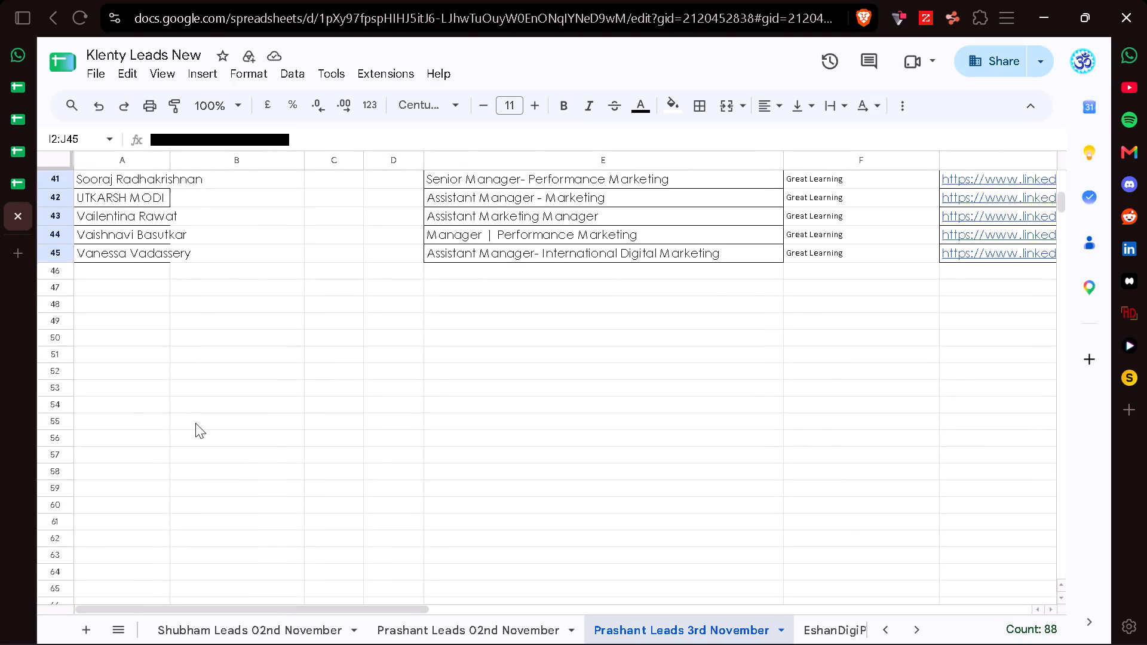
pyautogui.scroll(1, 195, 423)
pyautogui.click(119, 385)
pyautogui.hotkey('ctrl', 'v')
# Copy the title in C4 of the Grab Contact Map into the Title column at E46 of Prashant Leads 3rd November.
pyautogui.press('Right')
pyautogui.press('Right')
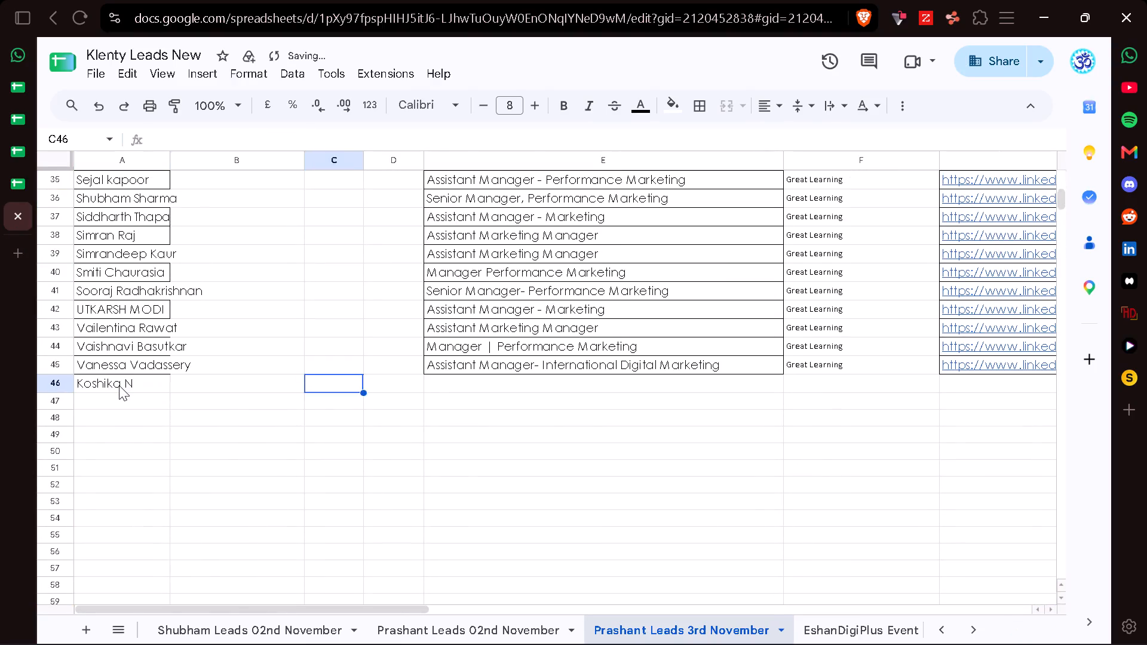
pyautogui.press('Right')
pyautogui.press('Right')
pyautogui.click(18, 188)
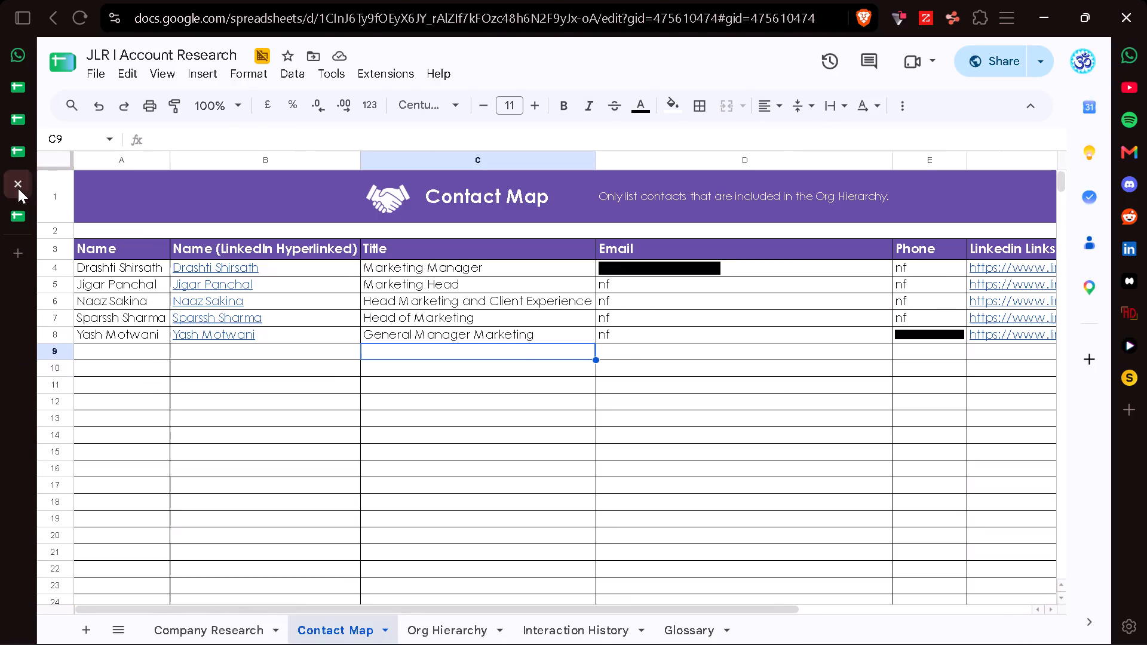
pyautogui.click(14, 116)
pyautogui.click(385, 273)
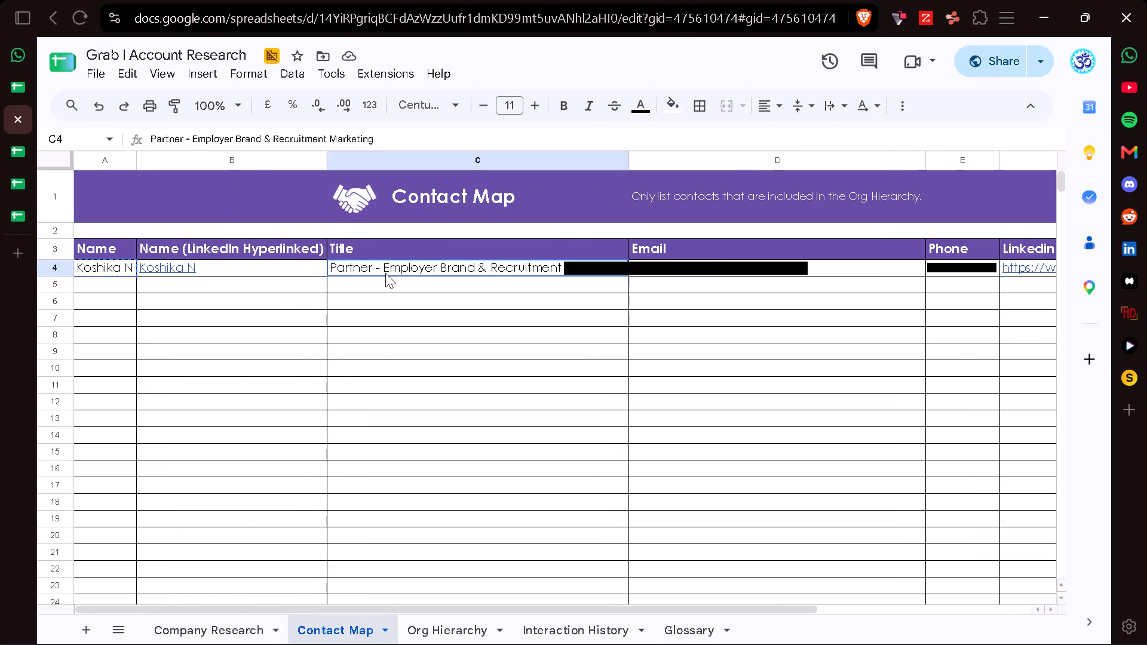
pyautogui.hotkey('ctrl', 'c')
pyautogui.click(7, 220)
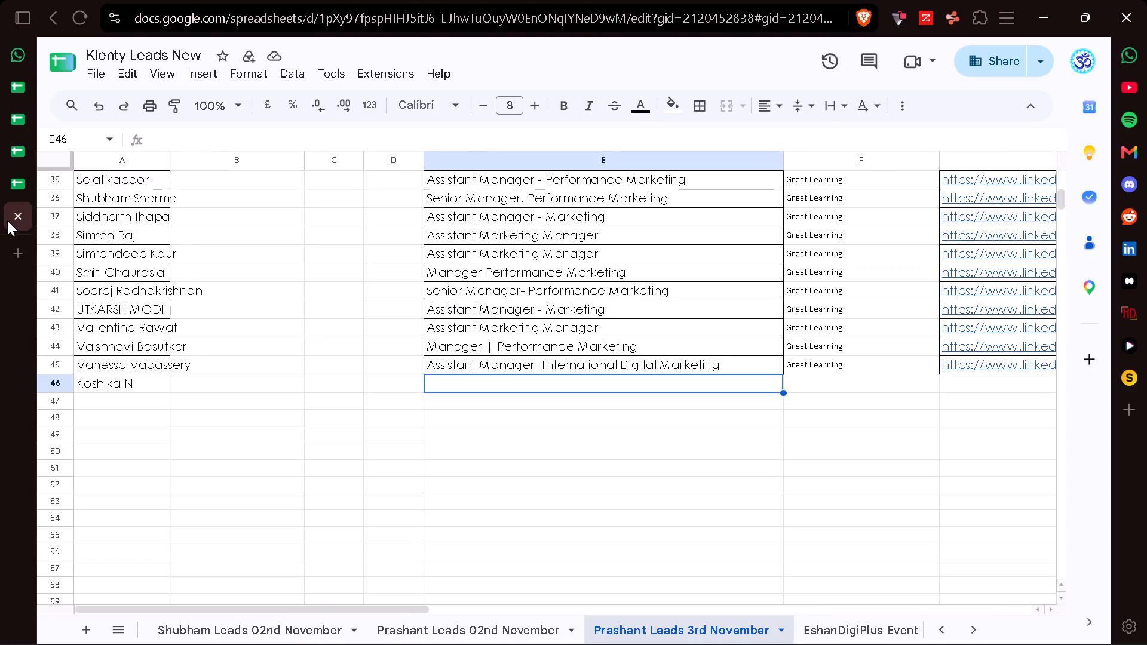
pyautogui.hotkey('ctrl', 'v')
# Enter Grab as the Company in F46 of Prashant Leads 3rd November.
pyautogui.press('Right')
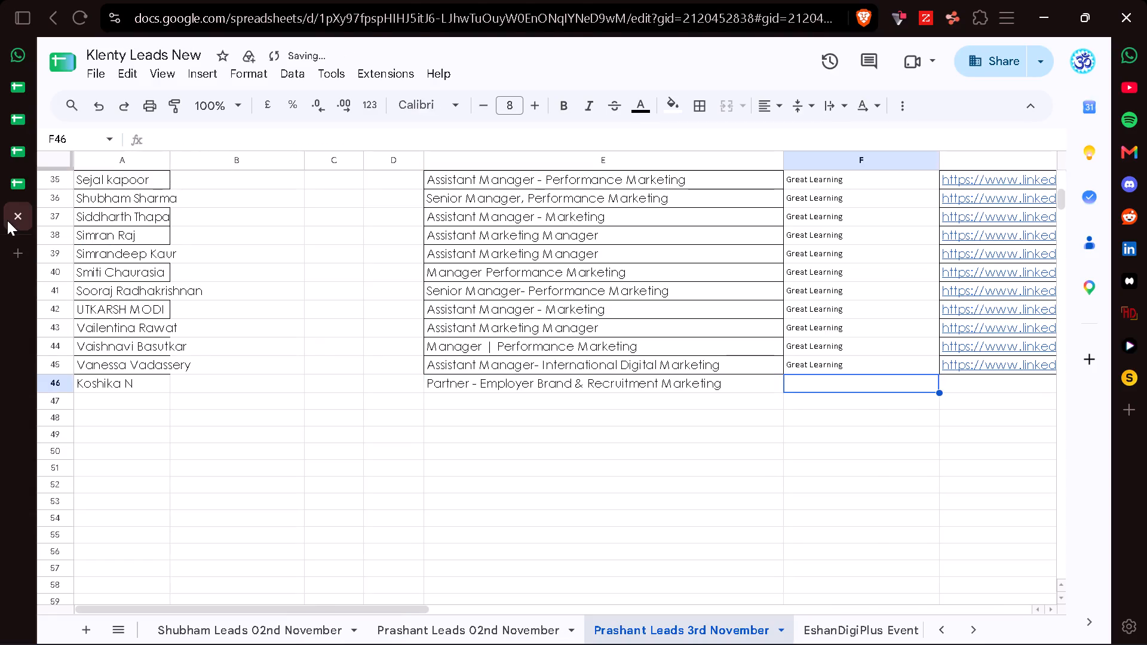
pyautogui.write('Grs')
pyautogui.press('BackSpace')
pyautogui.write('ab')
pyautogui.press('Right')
# Copy the email and phone in D4:E4 of the Grab Contact Map into Email and Phone at I46 of Prashant Leads 3rd November.
pyautogui.hscroll(-3, 483, 477)
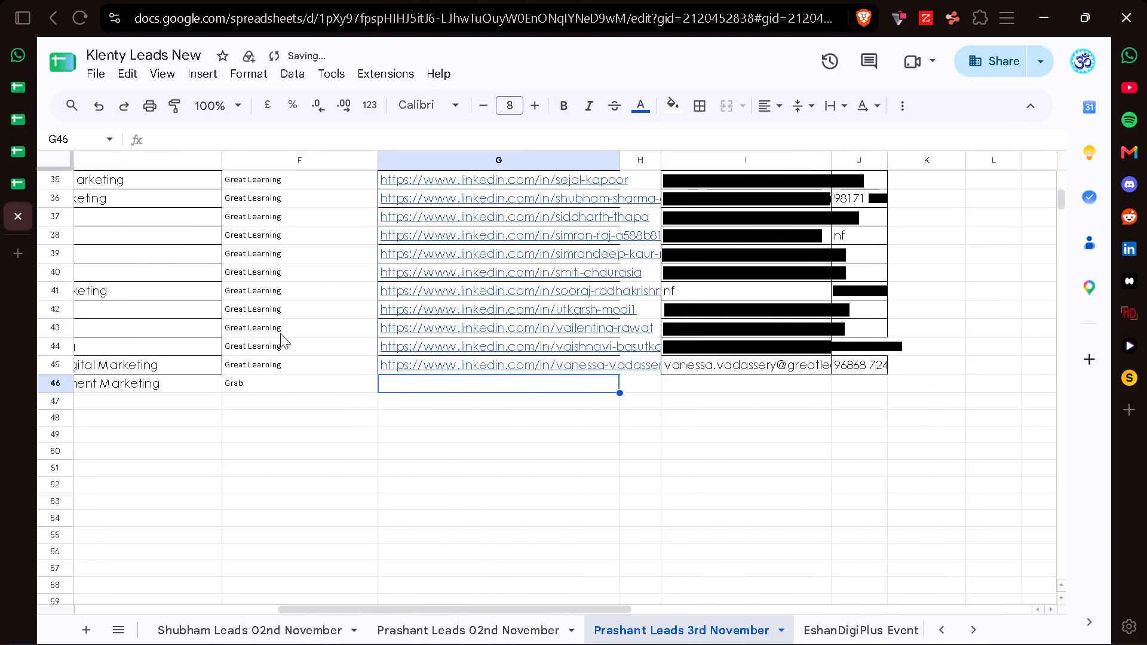
pyautogui.click(23, 180)
pyautogui.hscroll(-1, 534, 302)
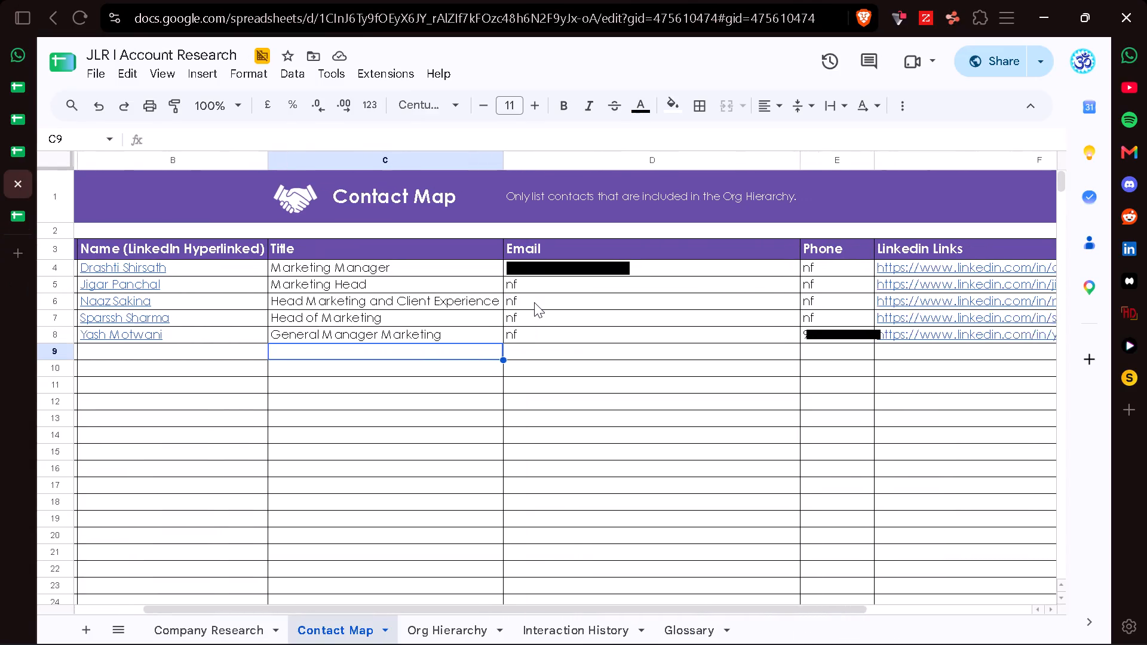
pyautogui.click(14, 123)
pyautogui.hscroll(-3, 642, 297)
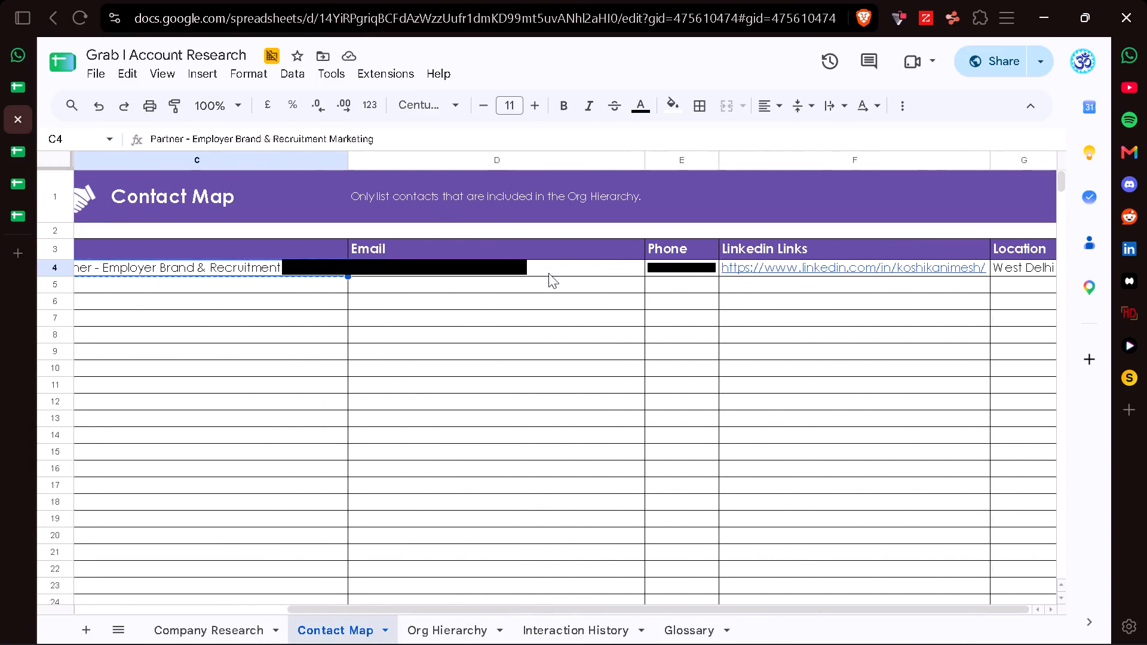
pyautogui.click(516, 274)
pyautogui.hotkey('shift', 'Right')
pyautogui.hotkey('ctrl', 'c')
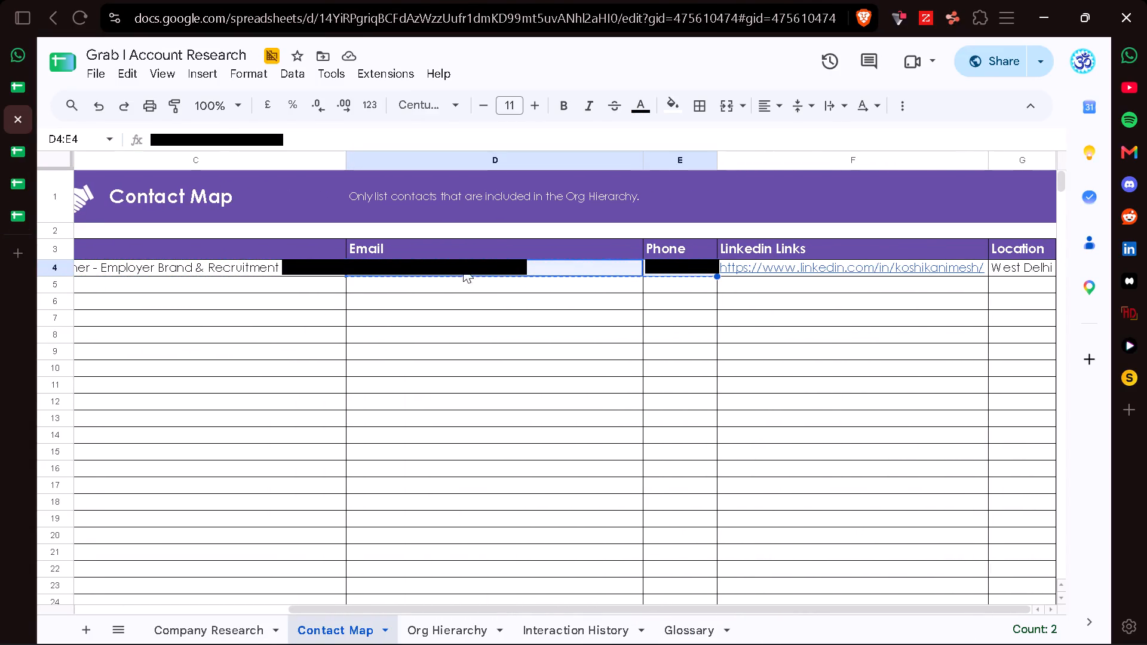
pyautogui.click(16, 216)
pyautogui.press('Right')
pyautogui.press('Right')
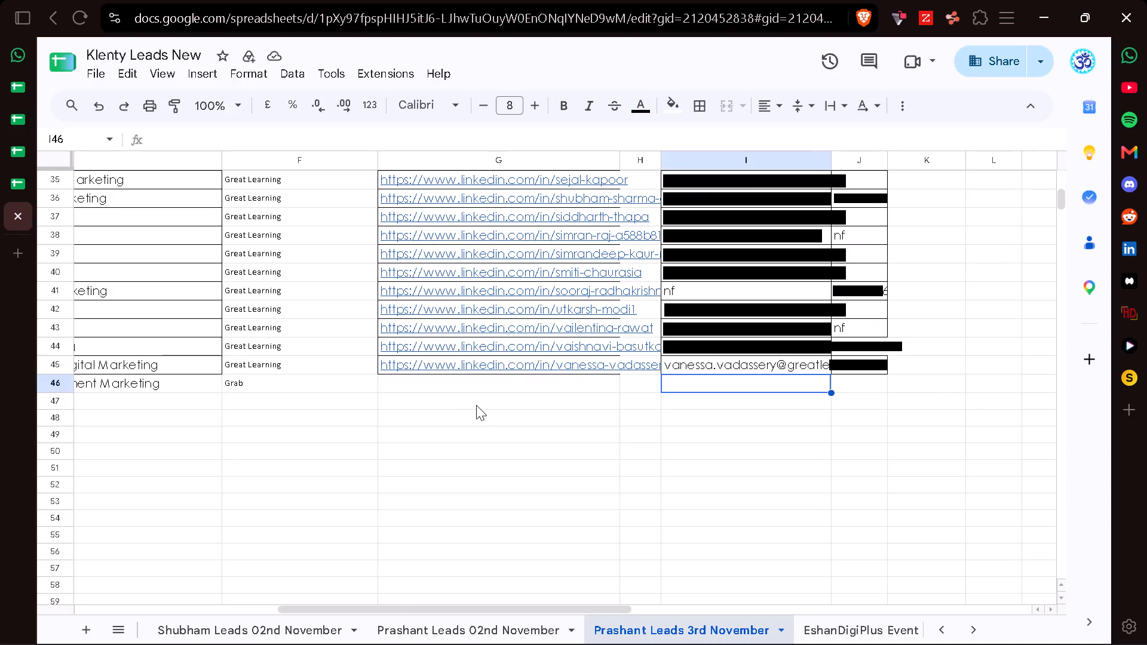
pyautogui.hotkey('ctrl', 'v')
# Copy the LinkedIn link in F4 of the Grab Contact Map into G46 of Prashant Leads 3rd November, closing the Grab spreadsheet.
pyautogui.press('Left')
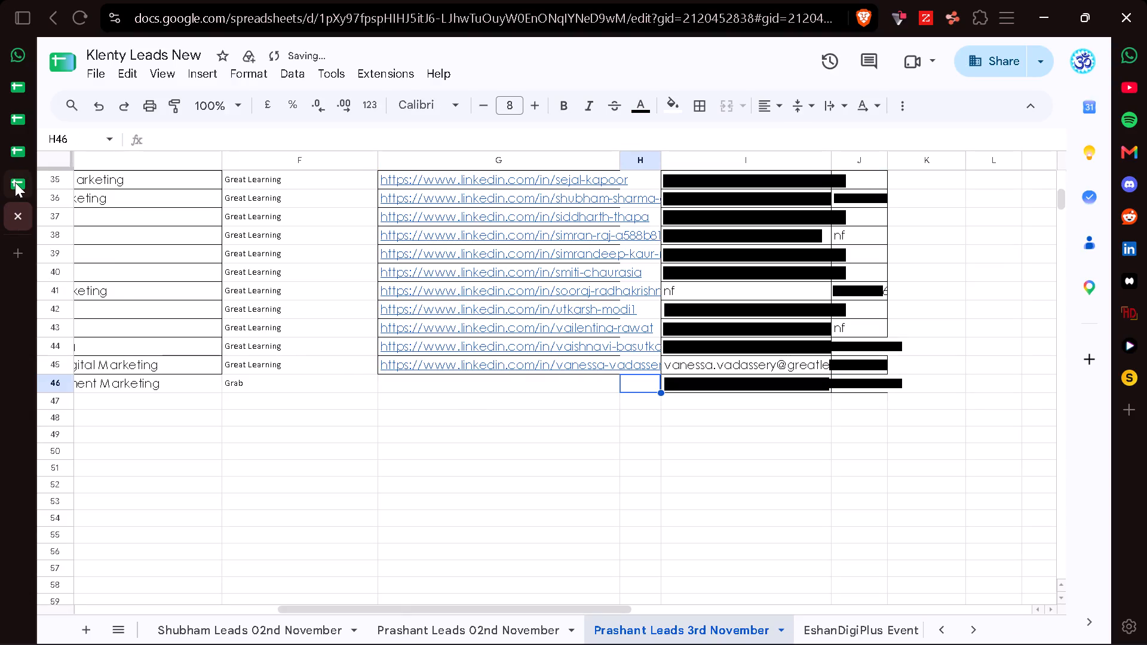
pyautogui.click(20, 127)
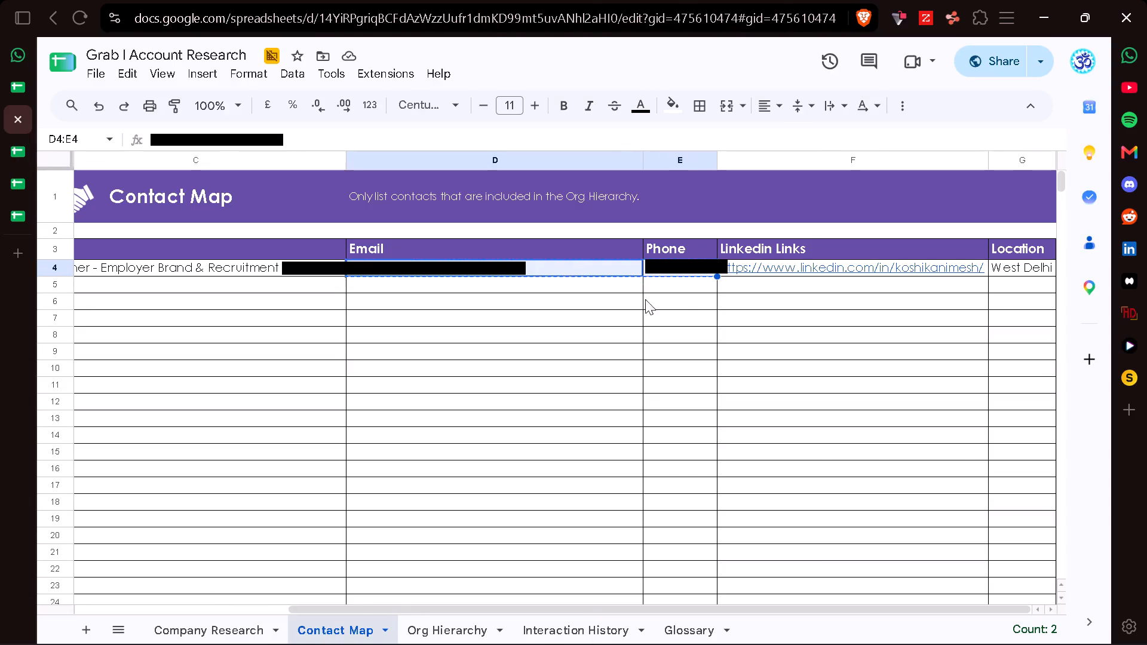
pyautogui.click(791, 271)
pyautogui.hotkey('ctrl', 'c')
pyautogui.hscroll(6, 410, 361)
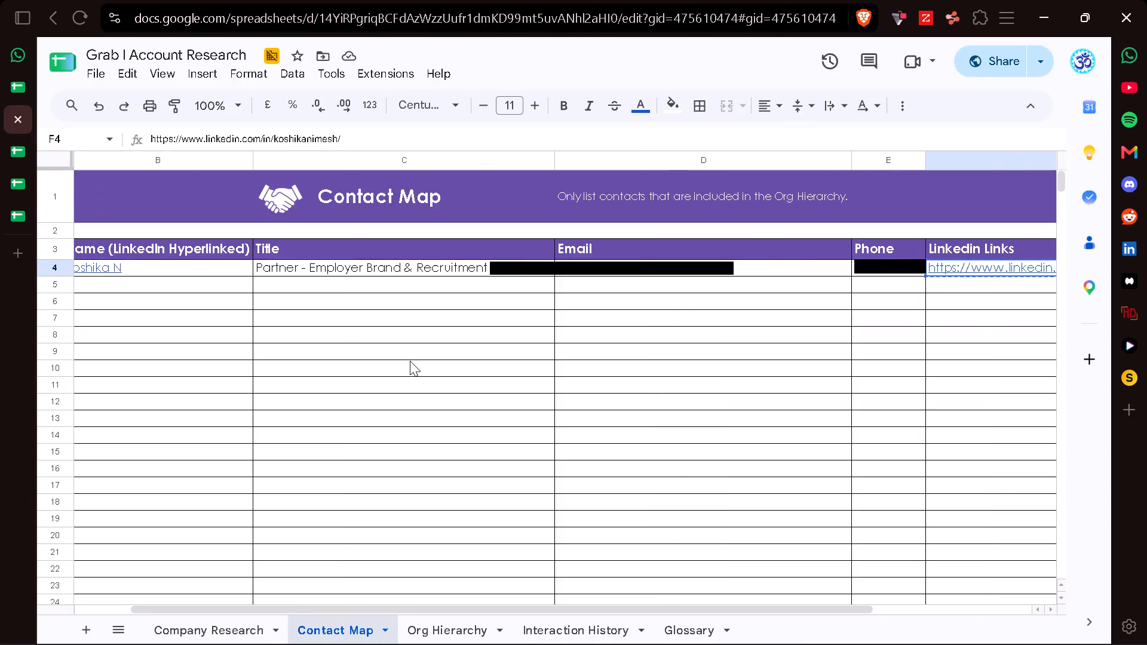
pyautogui.hscroll(1, 410, 361)
pyautogui.click(18, 123)
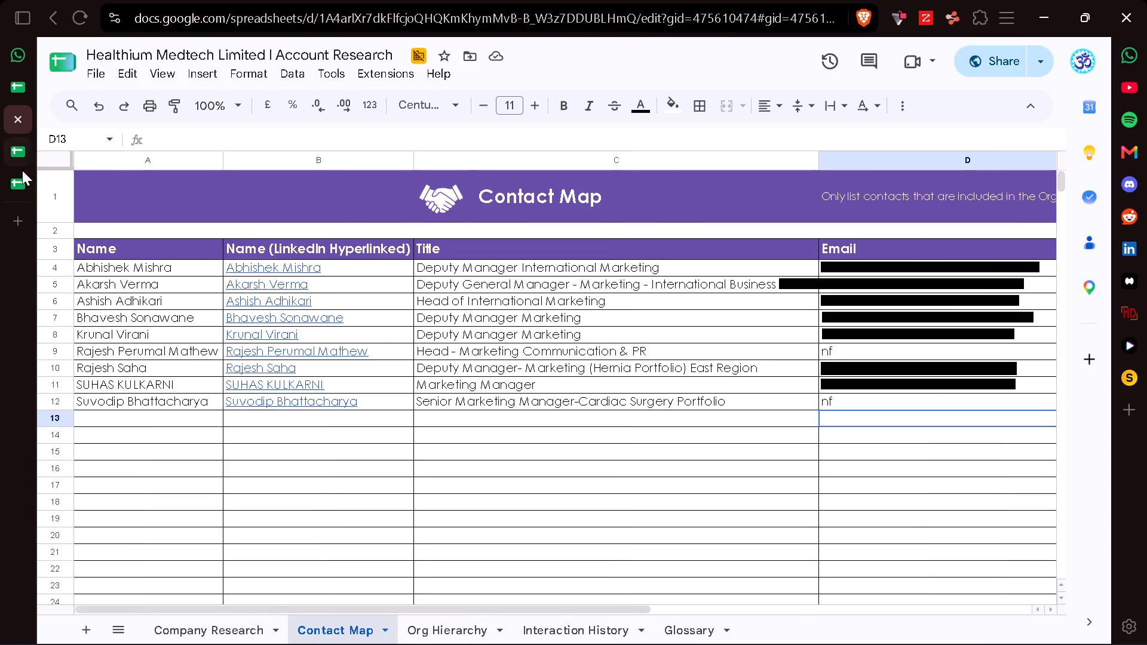
pyautogui.click(20, 185)
pyautogui.click(411, 384)
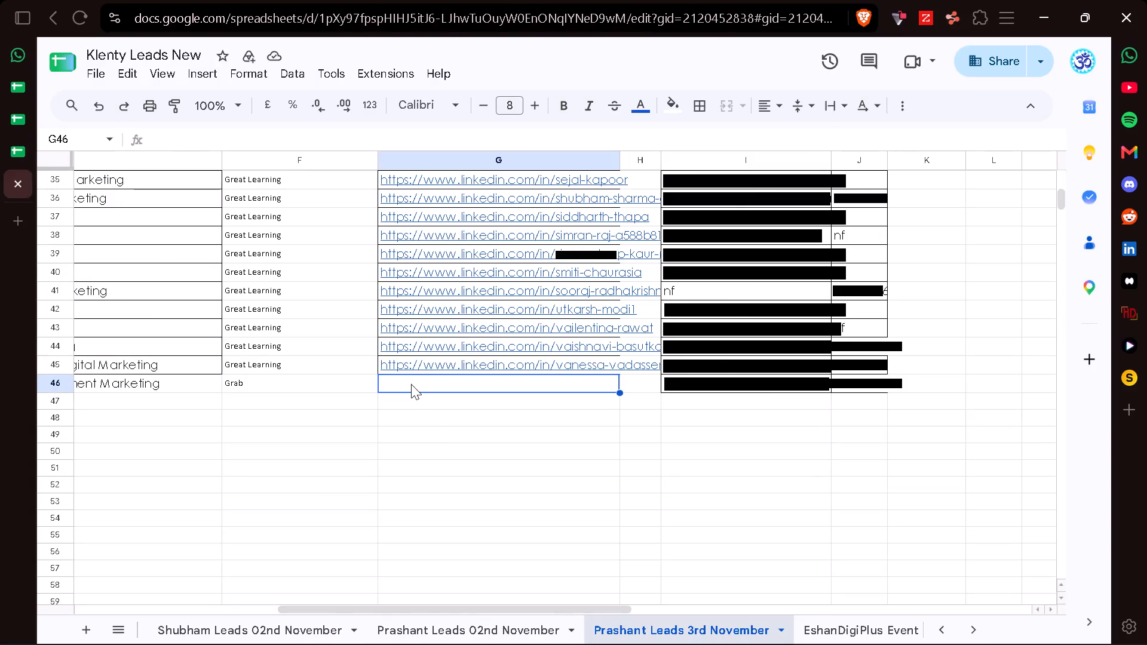
pyautogui.hotkey('ctrl', 'v')
# Copy the names in A4:A12 of the Healthium Medtech Contact Map into column A at A47 of Prashant Leads 3rd November.
pyautogui.hscroll(8, 370, 396)
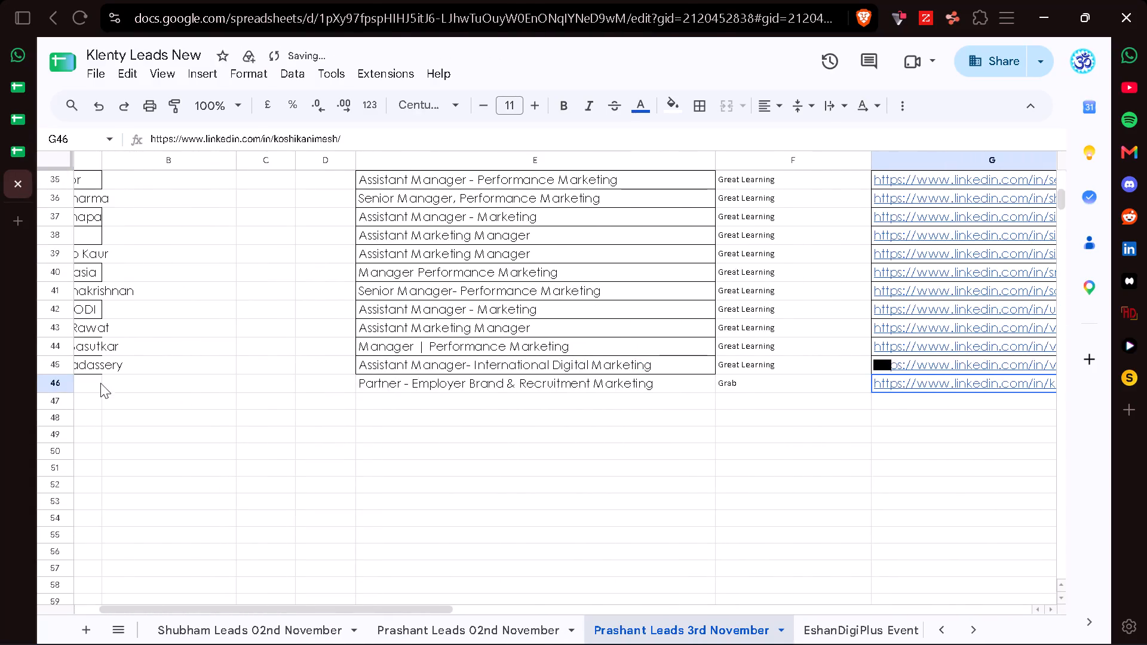
pyautogui.click(97, 401)
pyautogui.click(17, 86)
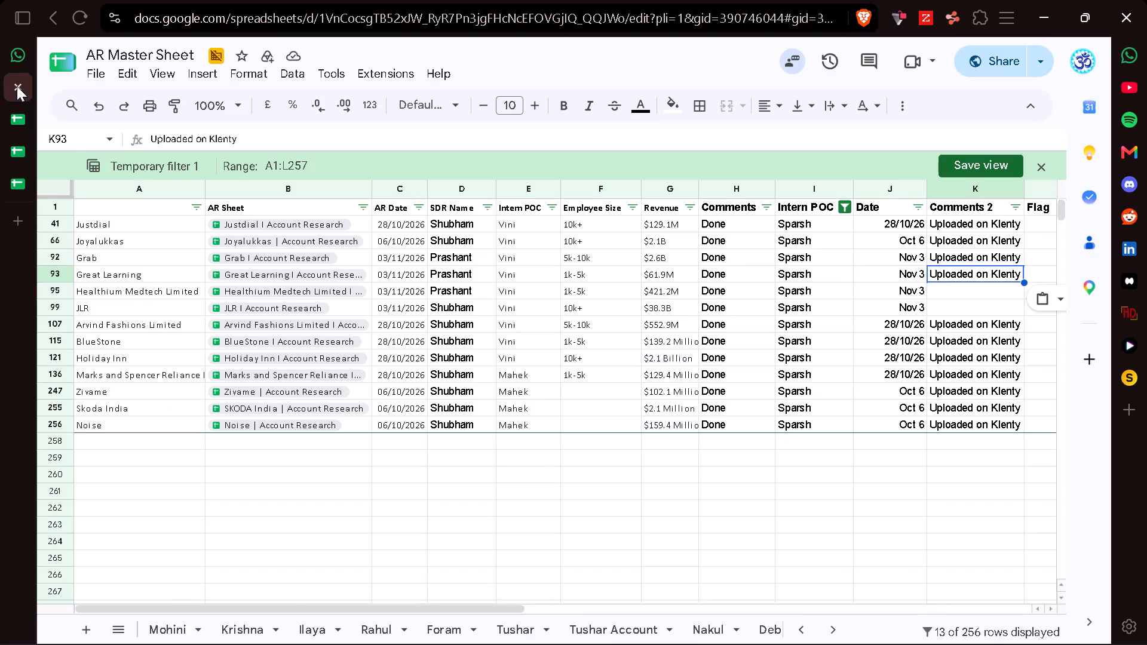
pyautogui.press('Down')
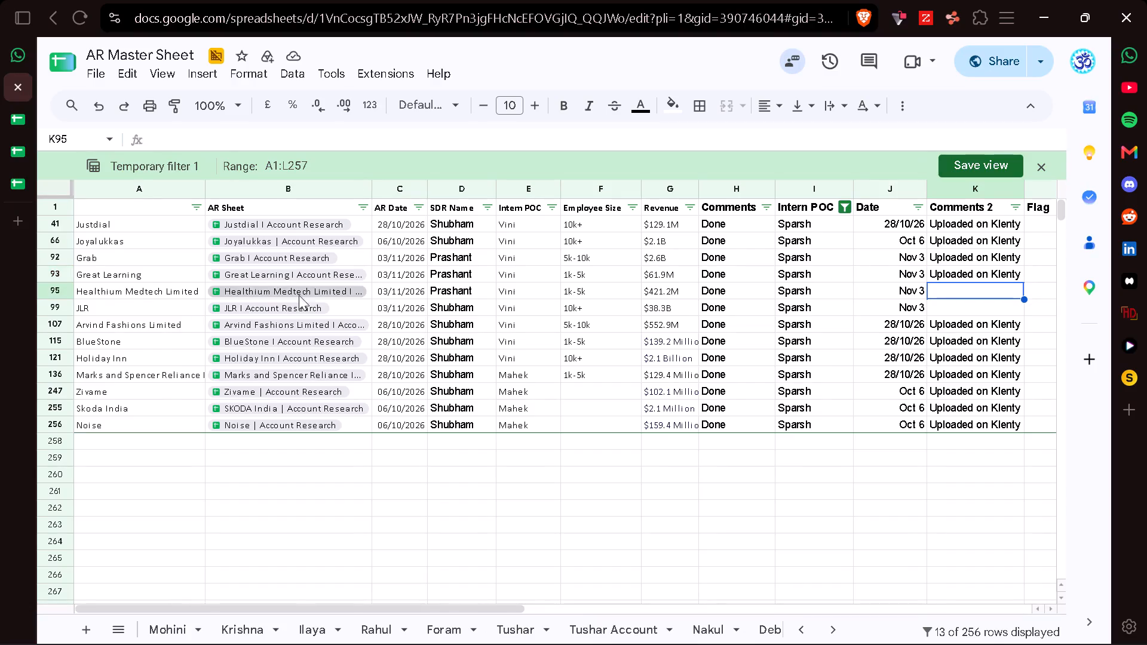
pyautogui.click(11, 150)
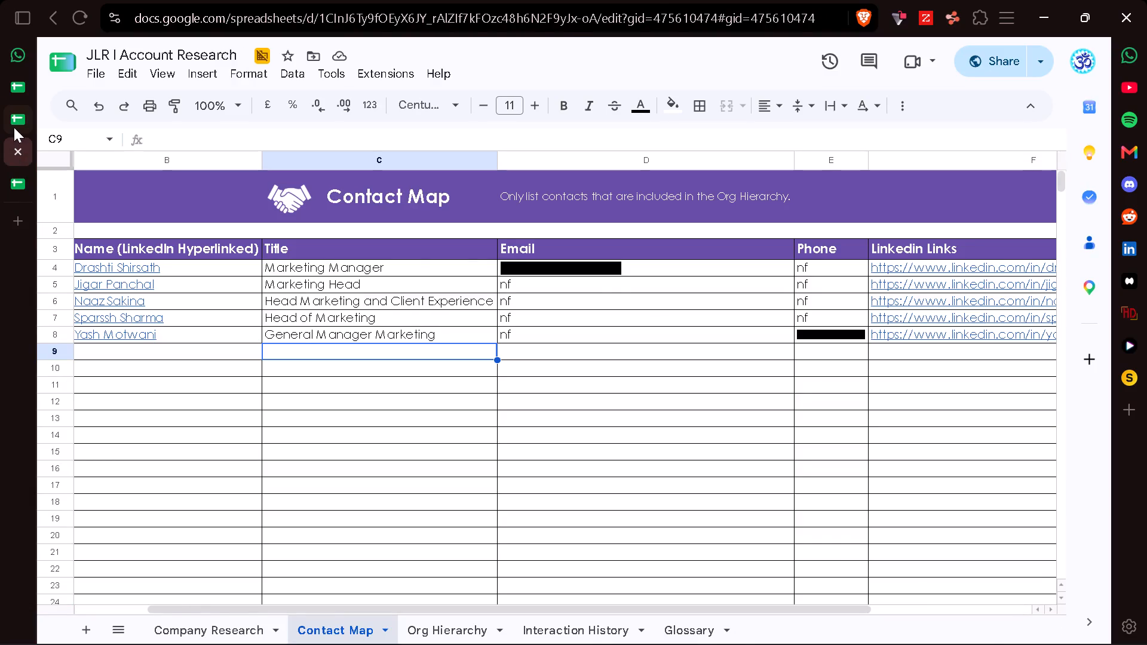
pyautogui.click(13, 121)
pyautogui.hscroll(2, 260, 417)
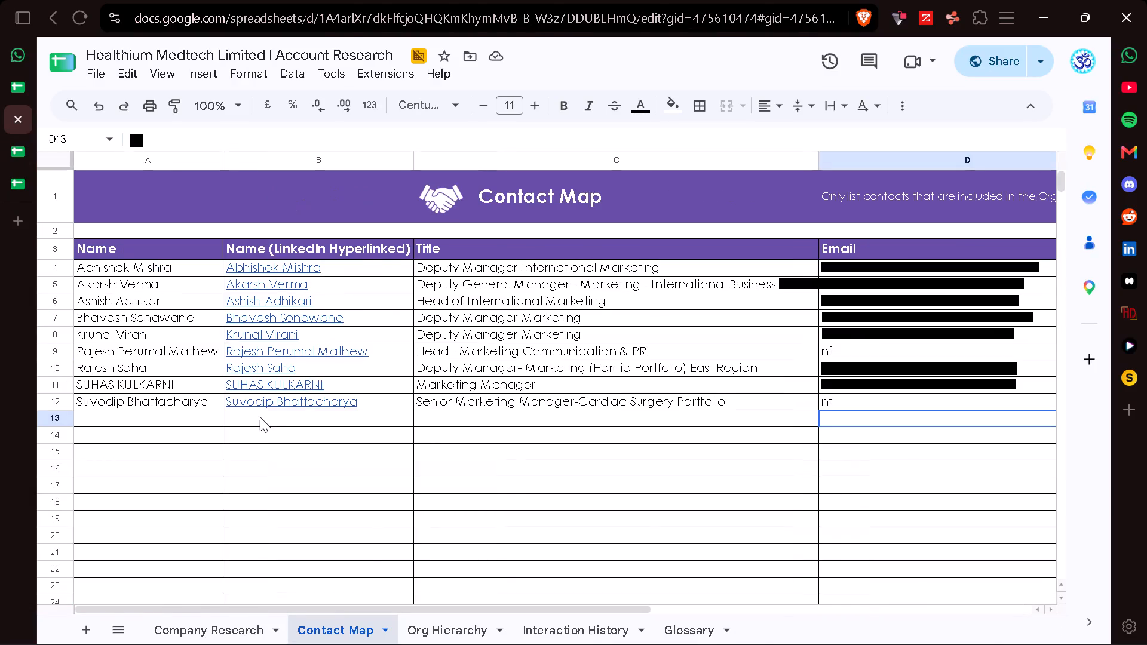
pyautogui.hscroll(1, 260, 417)
pyautogui.click(117, 265)
pyautogui.hotkey('ctrl', 'shift', 'Down')
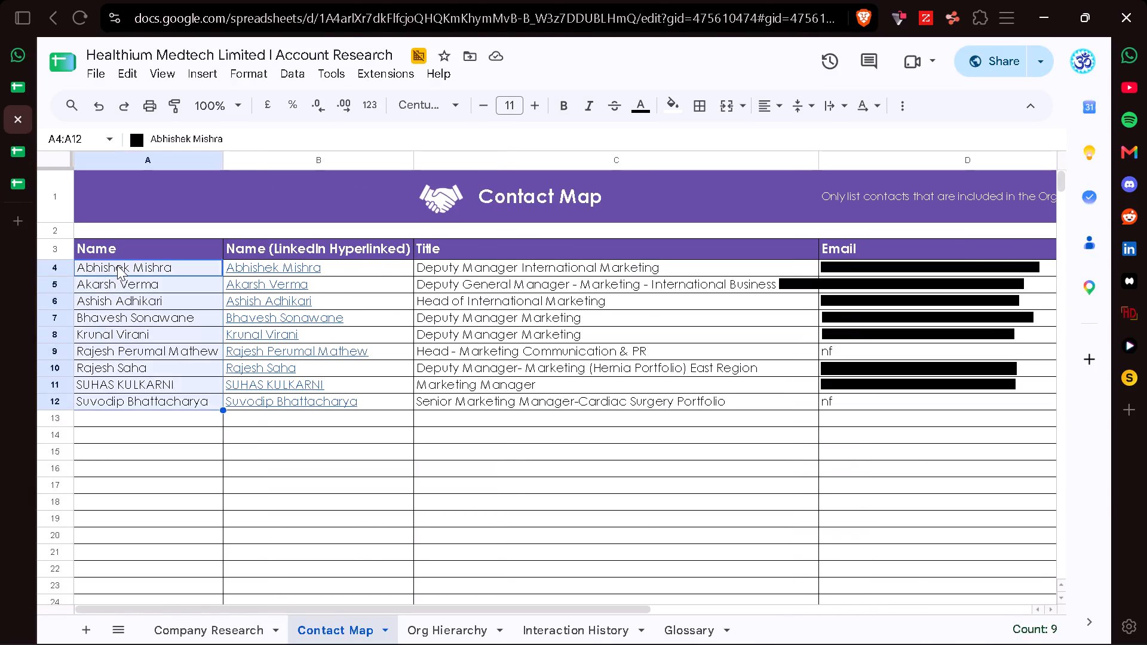
pyautogui.hotkey('ctrl', 'c')
pyautogui.click(22, 192)
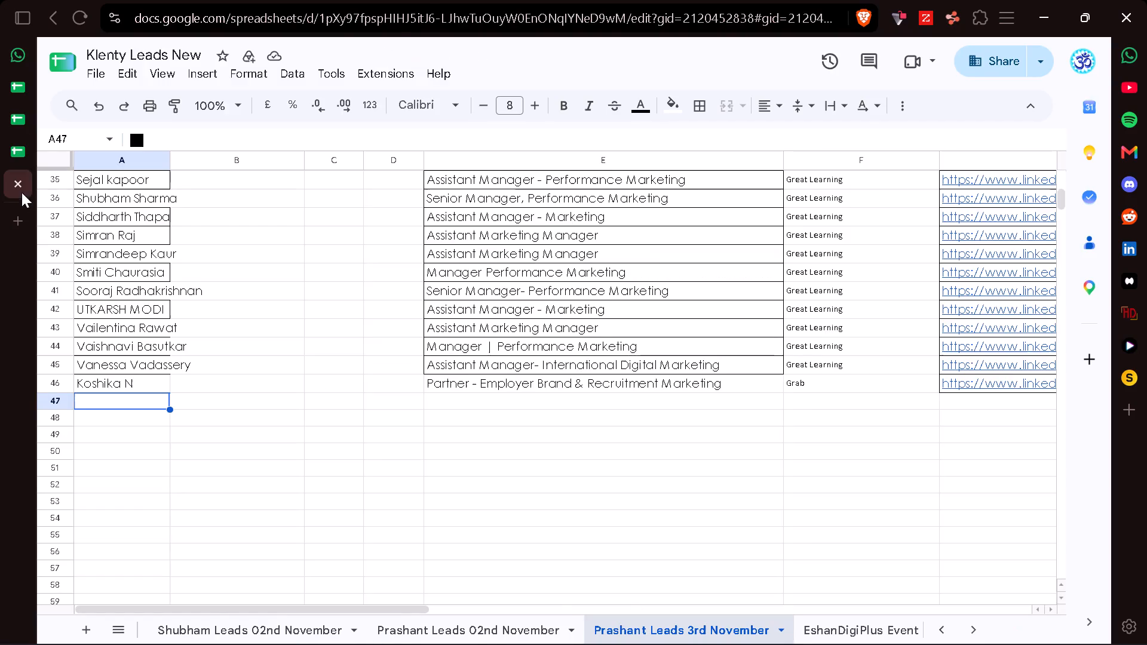
pyautogui.hotkey('ctrl', 'v')
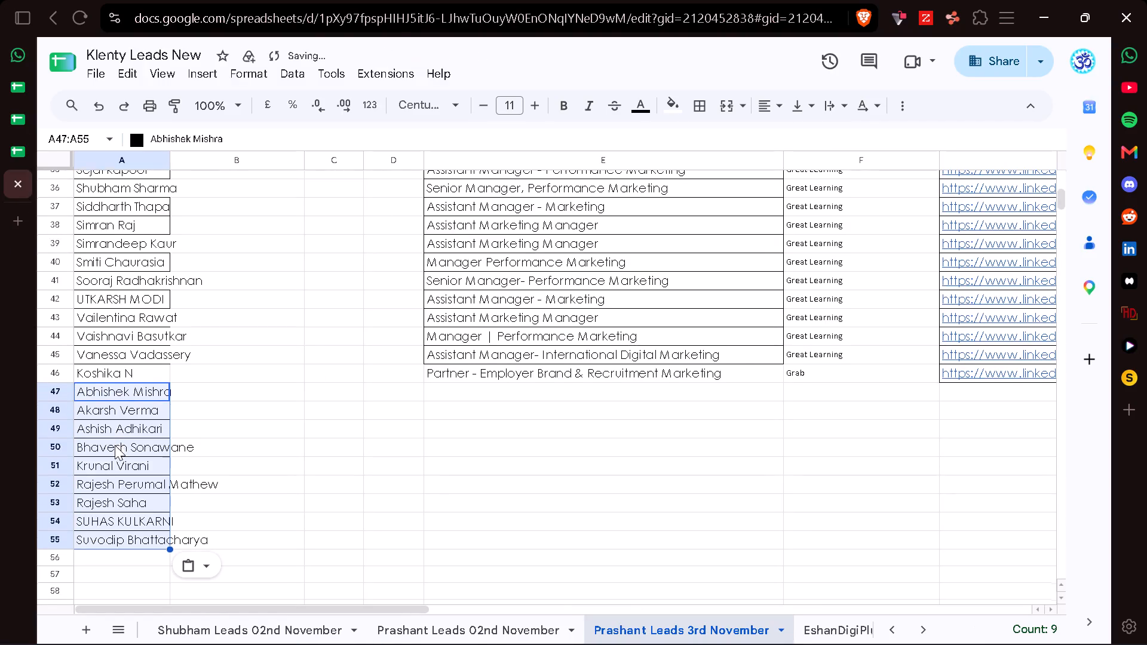
# Copy the titles in C4:C12 of the Healthium Medtech Contact Map into the Title column at E47 of Prashant Leads 3rd November.
pyautogui.press('Right')
pyautogui.press('Right')
pyautogui.press('Right')
pyautogui.press('Right')
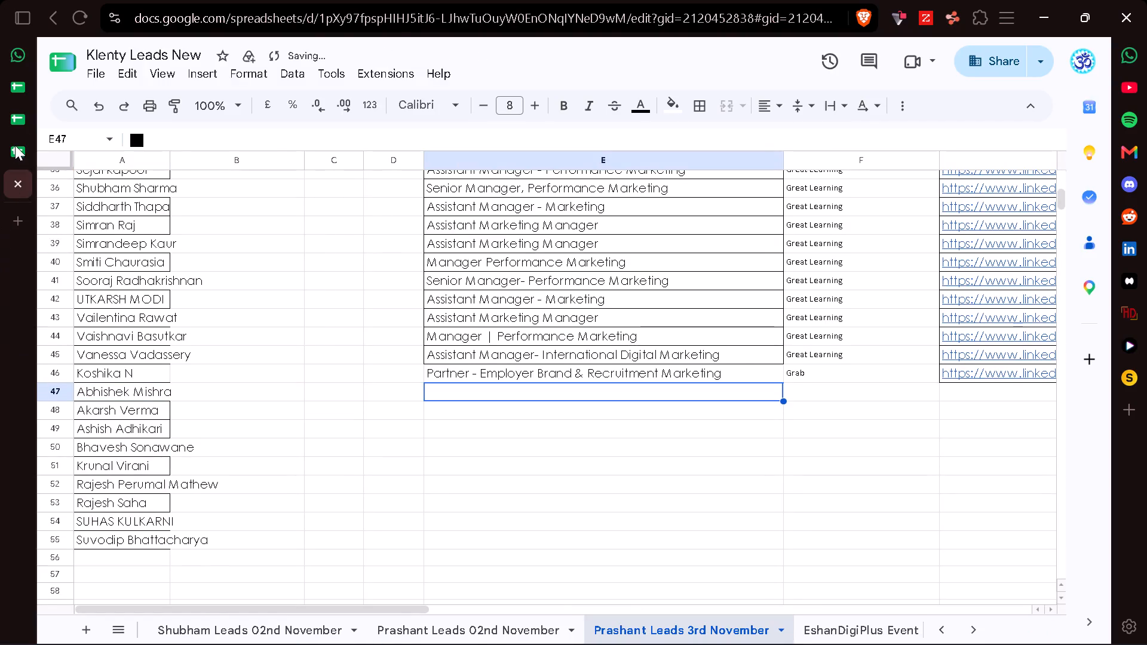
pyautogui.click(13, 121)
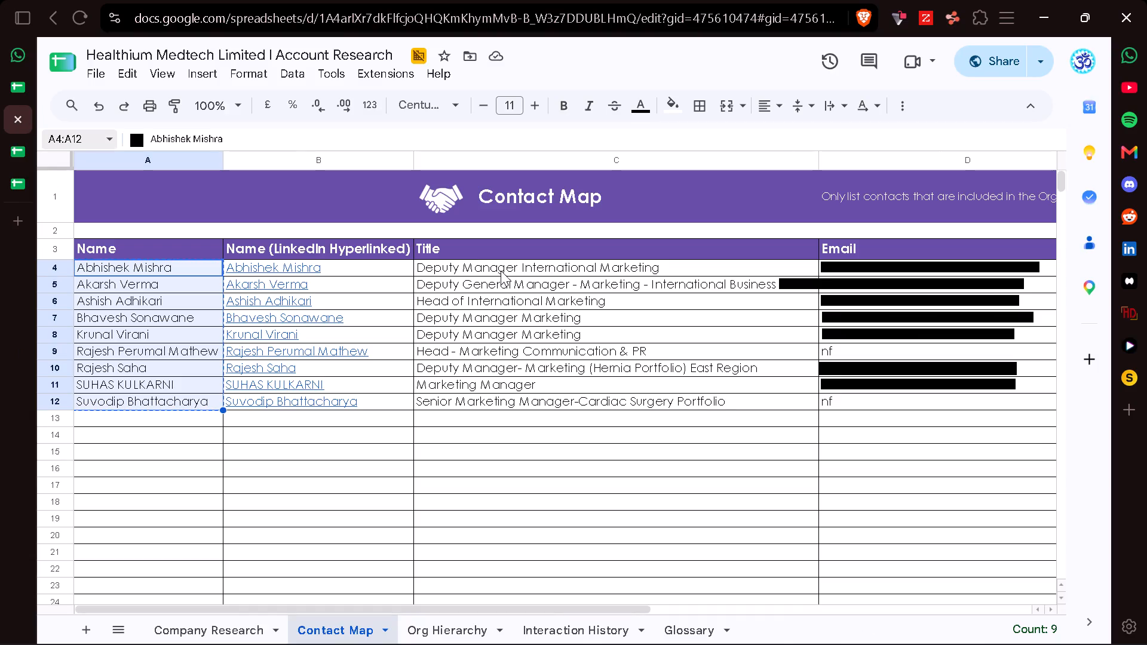
pyautogui.click(501, 269)
pyautogui.hotkey('ctrl', 'shift', 'Down')
pyautogui.hotkey('ctrl', 'c')
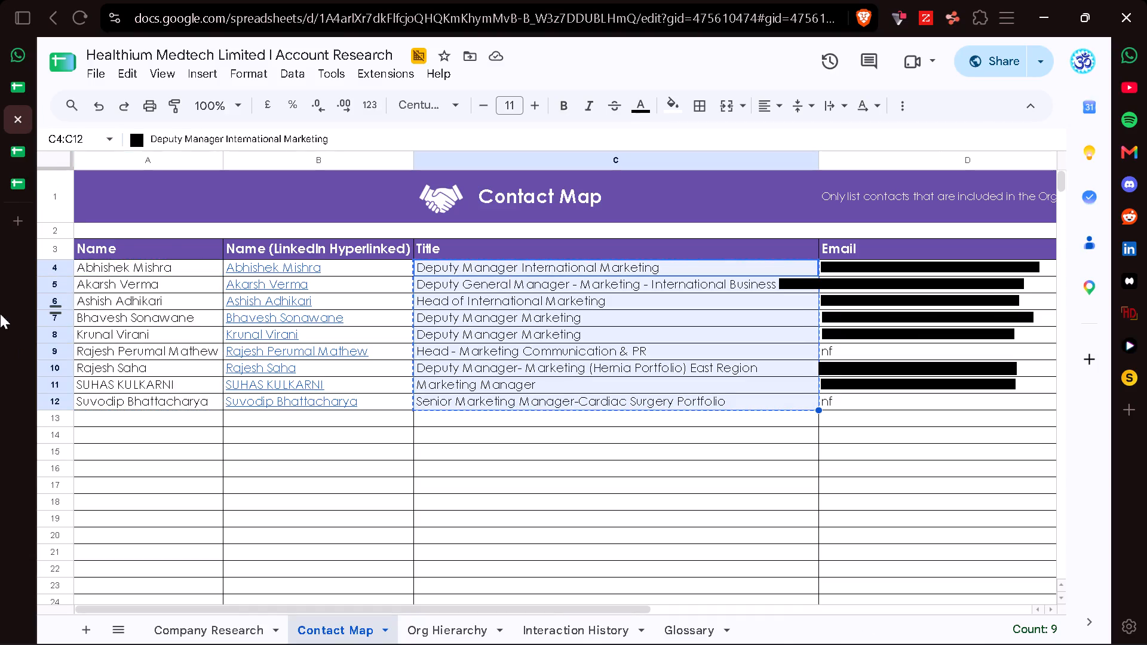
pyautogui.click(24, 185)
pyautogui.hotkey('ctrl', 'v')
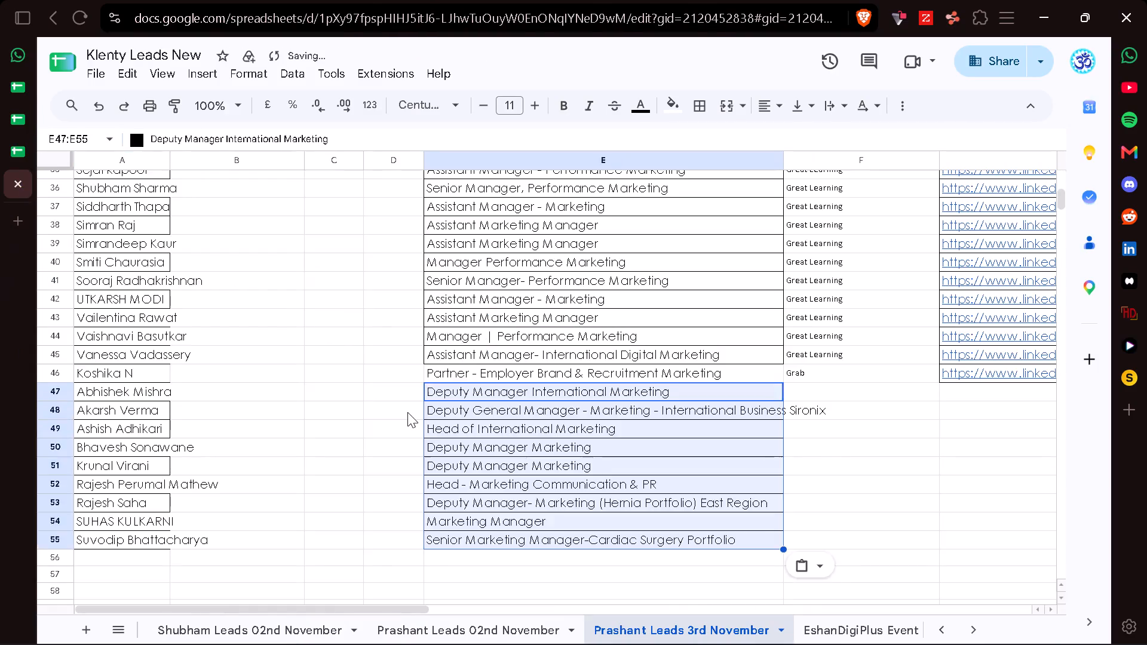
# Enter Healthium Medtech Limited, copied from its spreadsheet's title, as the Company in F47:F55 of Prashant Leads 3rd November.
pyautogui.press('Right')
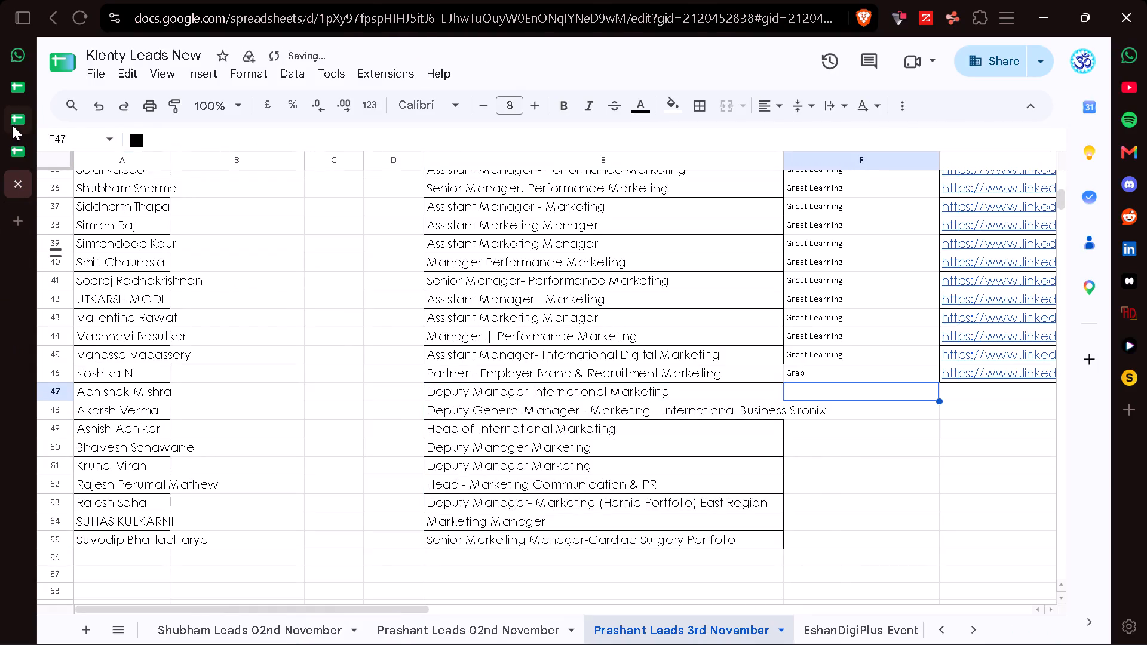
pyautogui.click(13, 125)
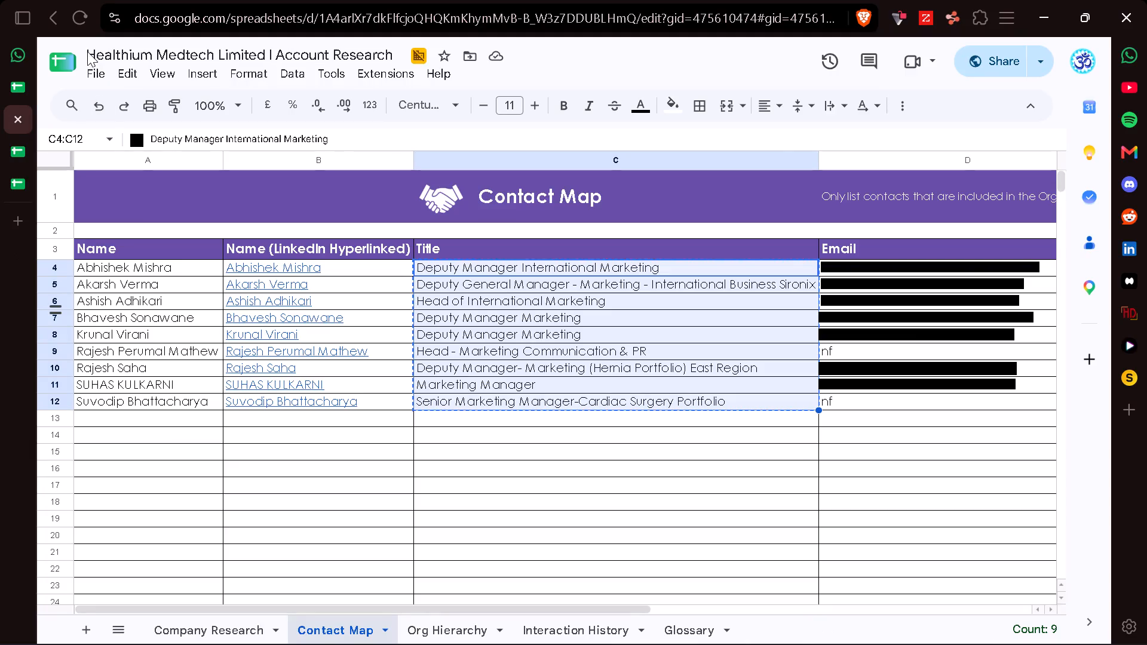
pyautogui.moveTo(89, 54); pyautogui.dragTo(148, 49)
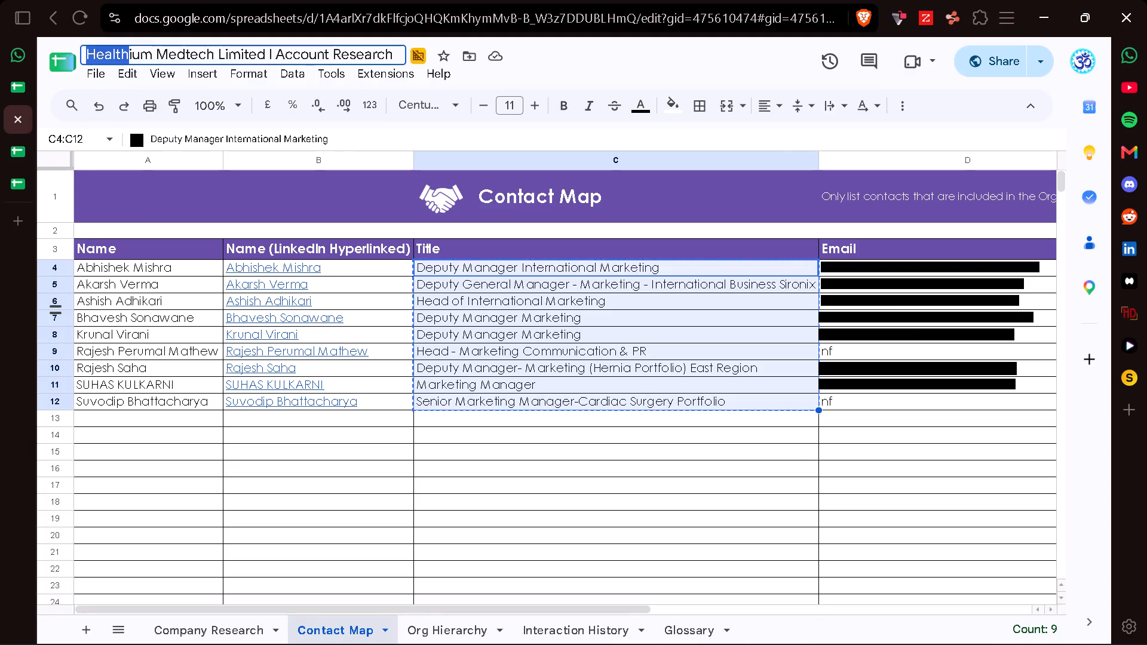
pyautogui.moveTo(148, 49); pyautogui.dragTo(264, 50)
pyautogui.hotkey('ctrl', 'c')
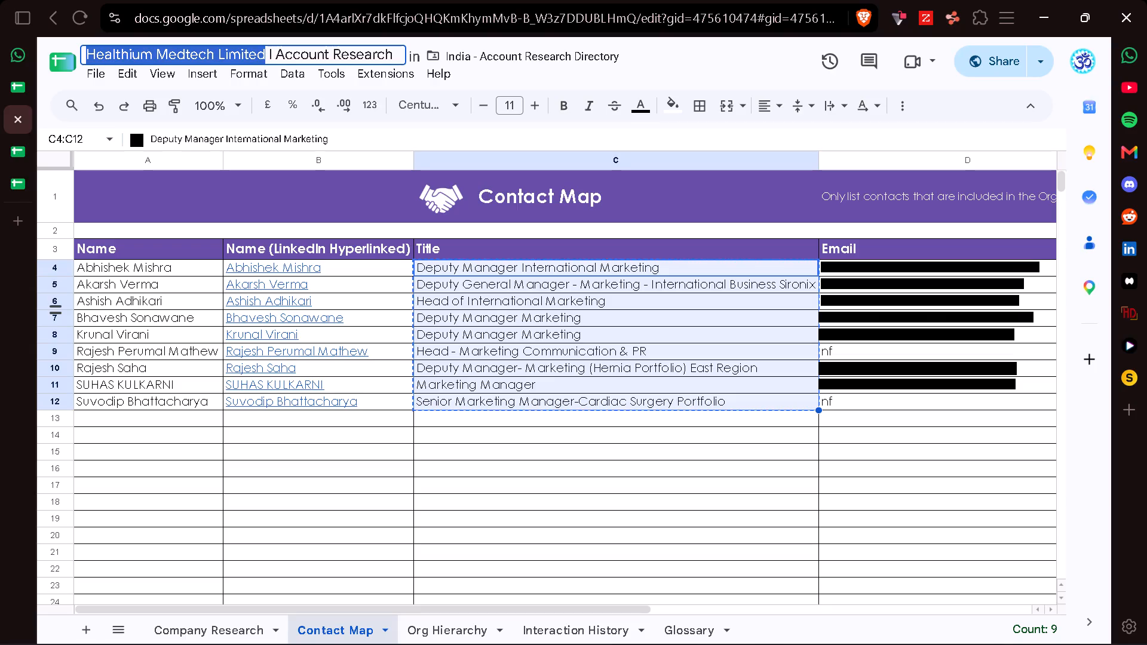
pyautogui.click(11, 189)
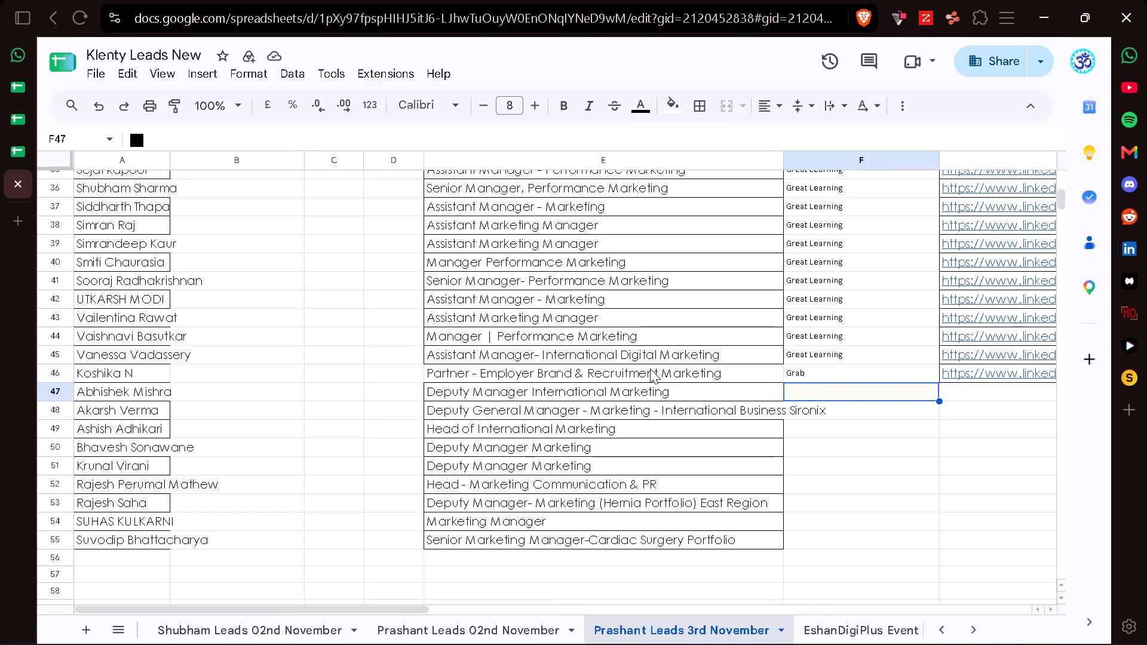
pyautogui.hotkey('ctrl', 'v')
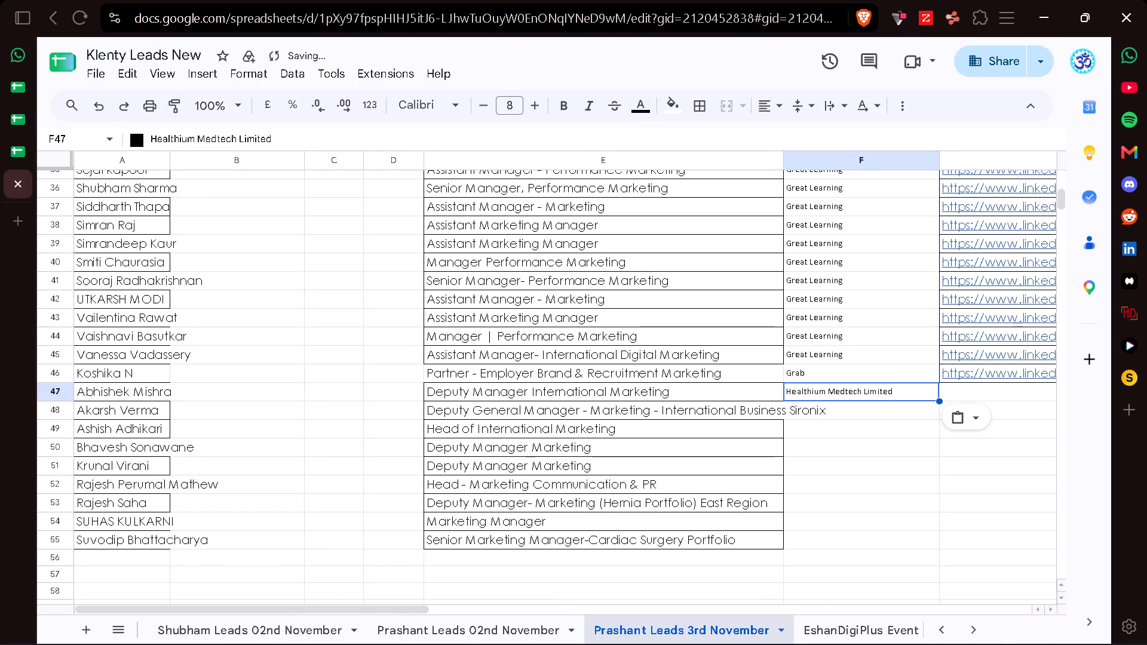
pyautogui.moveTo(941, 401); pyautogui.dragTo(936, 535)
# Copy the LinkedIn links in F4:F12 of the Healthium Medtech Contact Map into column G at G47 of Prashant Leads 3rd November.
pyautogui.hscroll(-3, 936, 535)
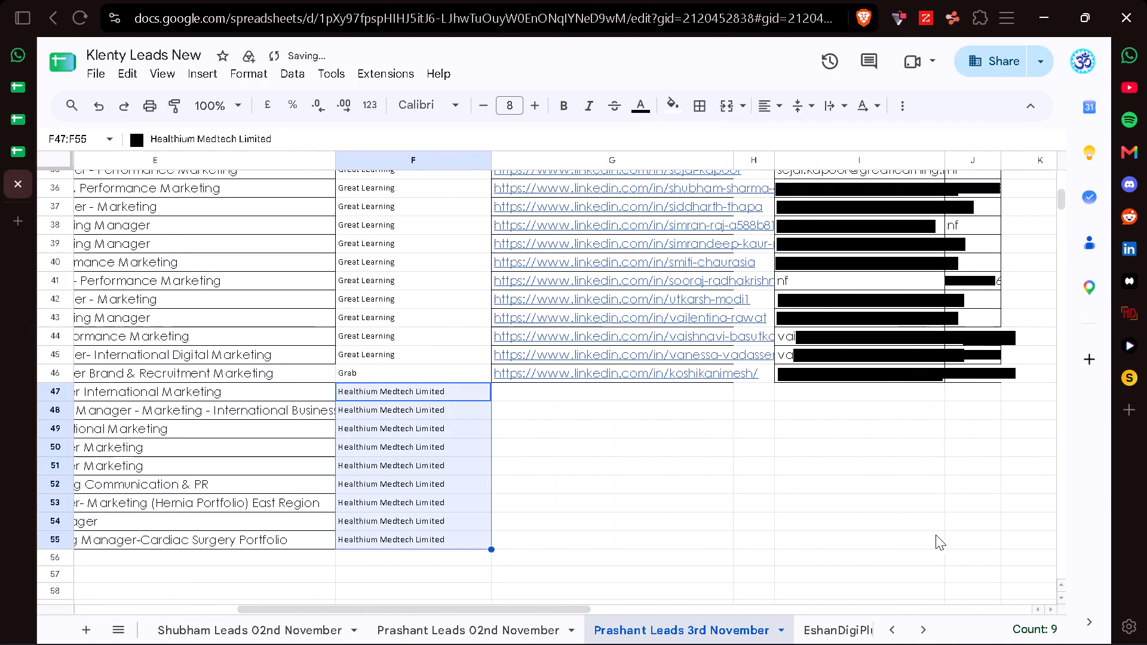
pyautogui.click(26, 167)
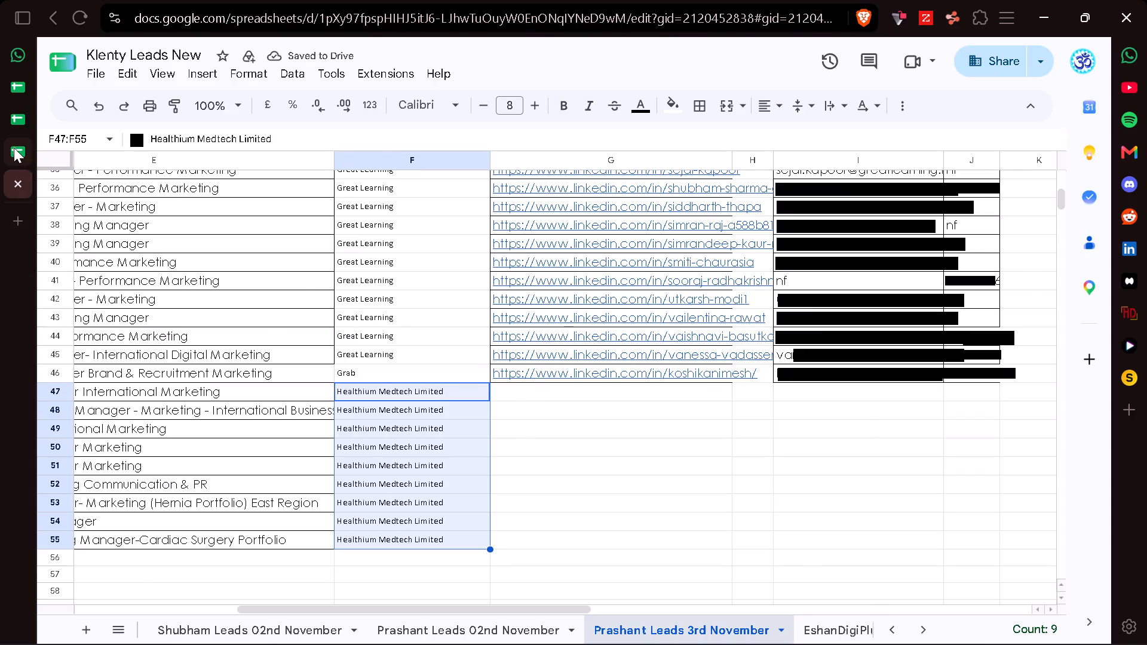
pyautogui.click(14, 148)
pyautogui.click(10, 120)
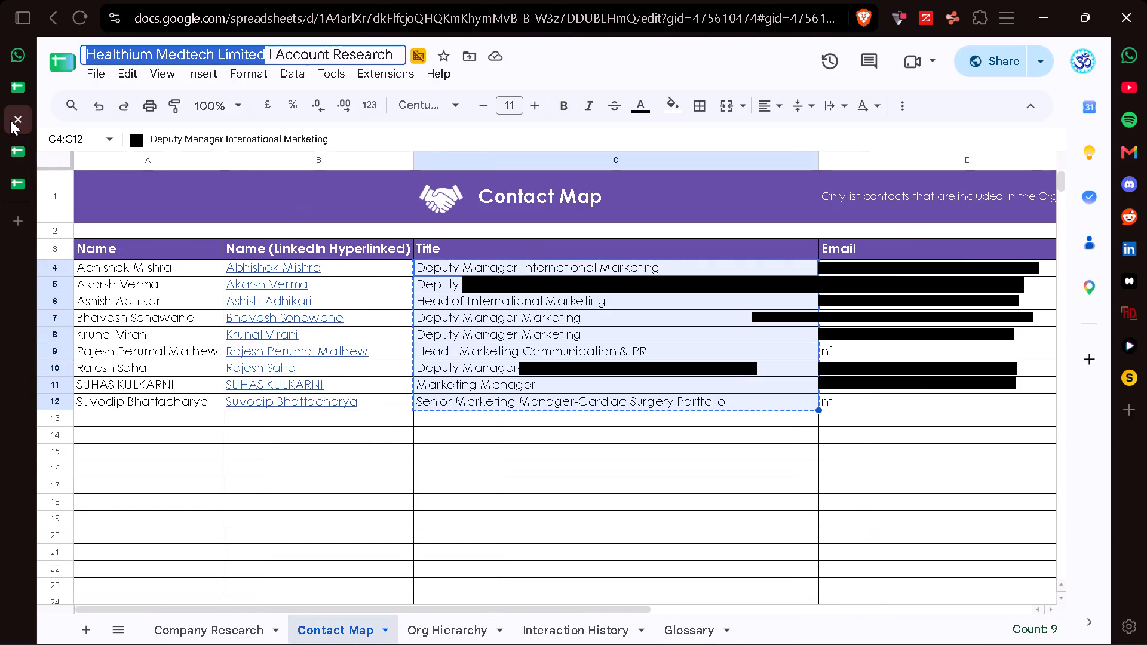
pyautogui.scroll(1, 474, 299)
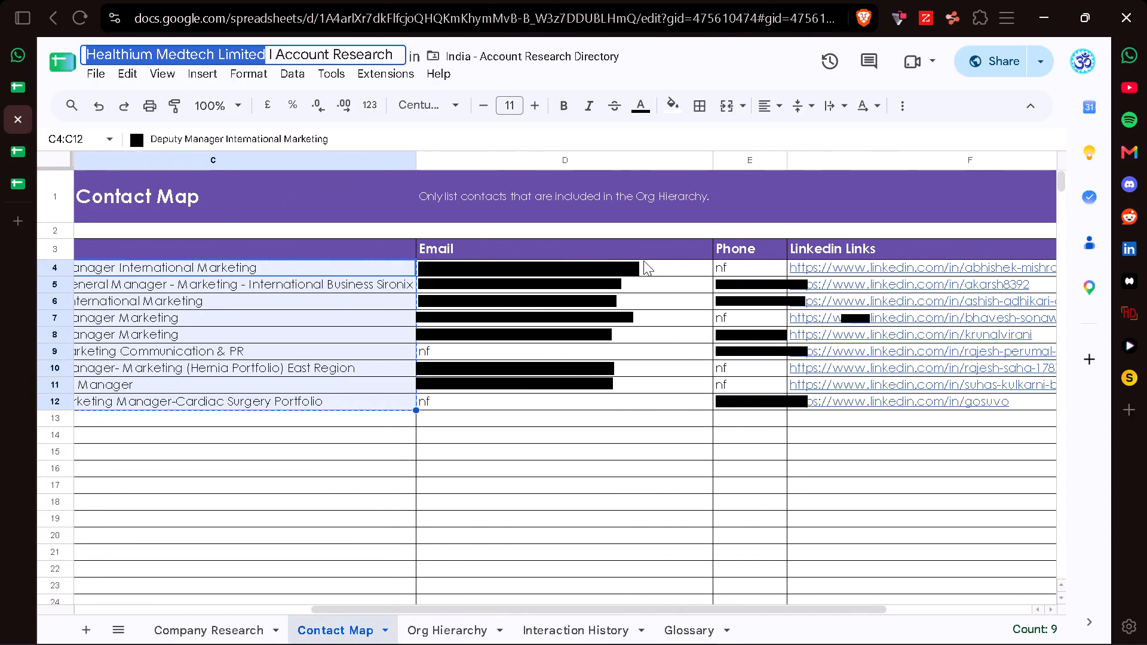
pyautogui.click(806, 266)
pyautogui.hotkey('ctrl', 'shift', 'Down')
pyautogui.hotkey('ctrl', 'c')
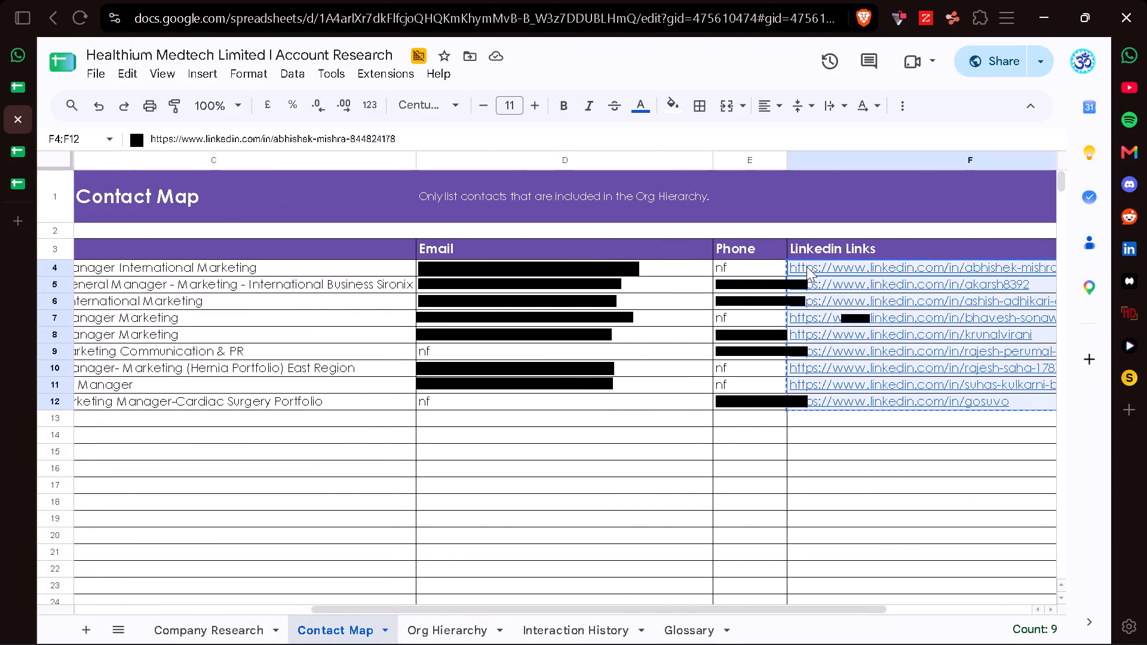
pyautogui.click(10, 183)
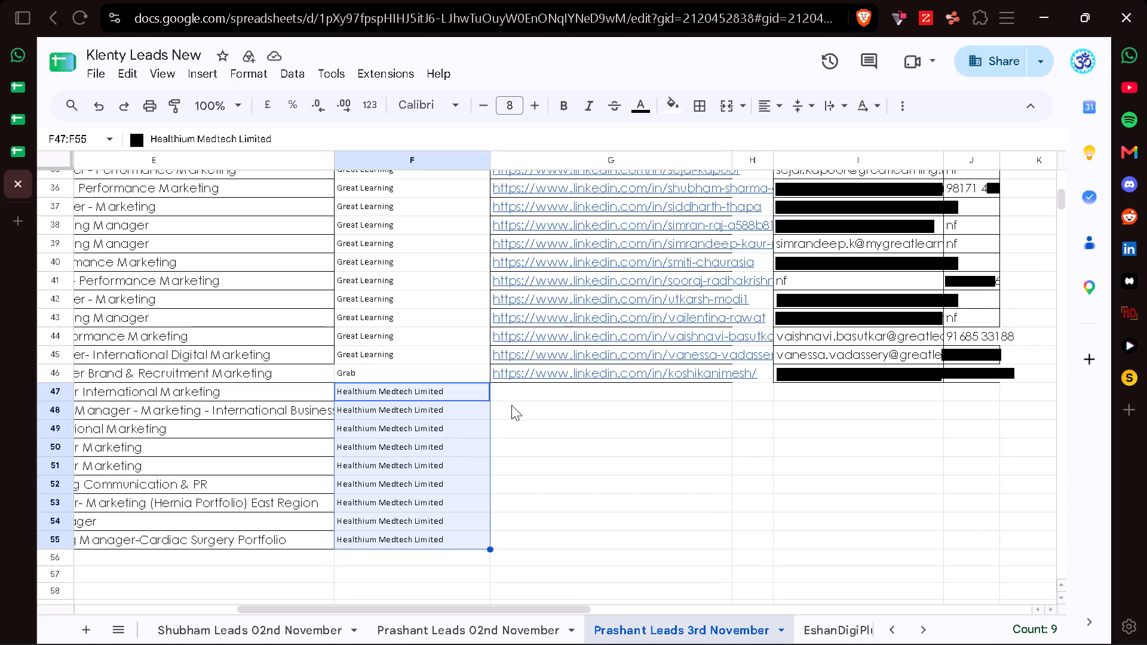
pyautogui.click(513, 404)
pyautogui.press('Up')
pyautogui.hotkey('ctrl', 'v')
pyautogui.press('Right')
pyautogui.press('Right')
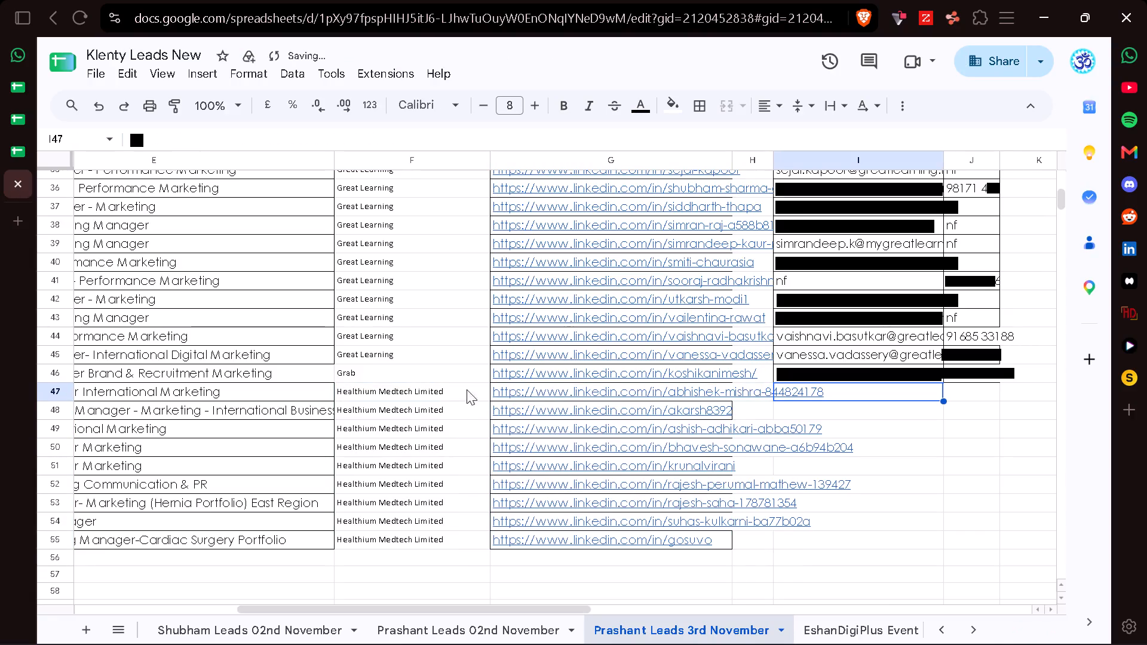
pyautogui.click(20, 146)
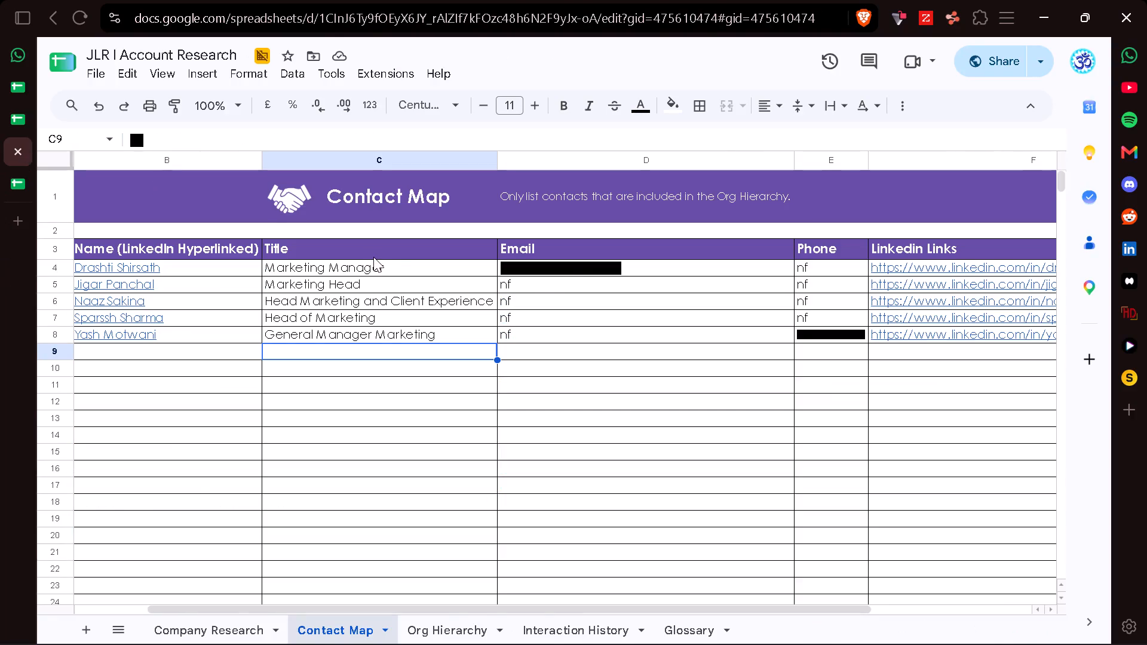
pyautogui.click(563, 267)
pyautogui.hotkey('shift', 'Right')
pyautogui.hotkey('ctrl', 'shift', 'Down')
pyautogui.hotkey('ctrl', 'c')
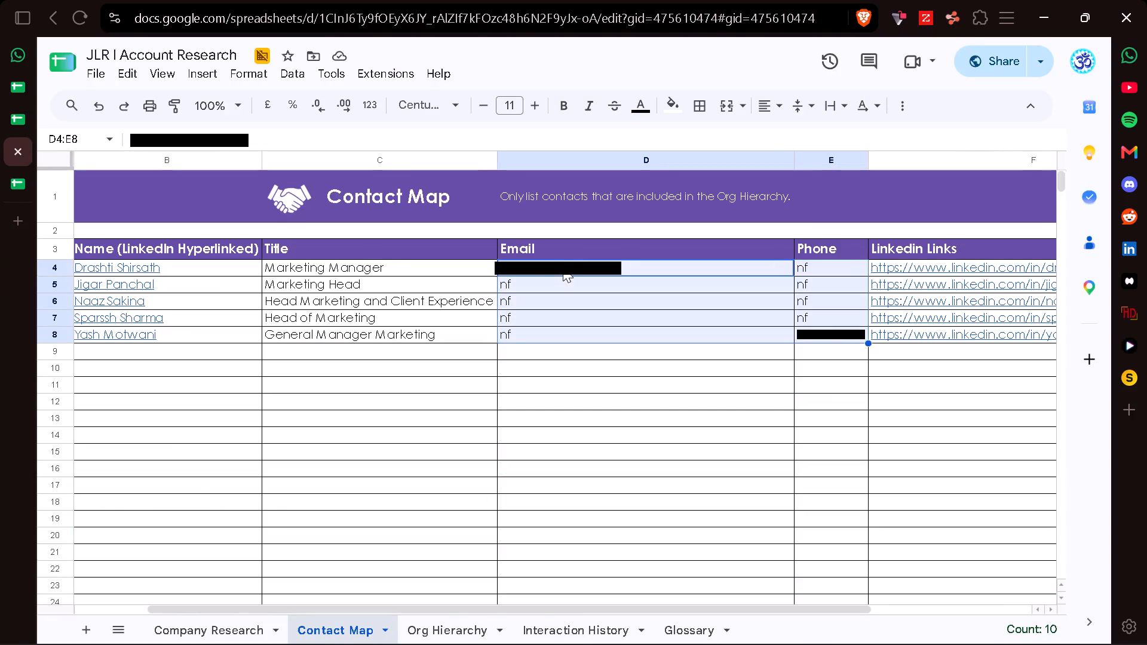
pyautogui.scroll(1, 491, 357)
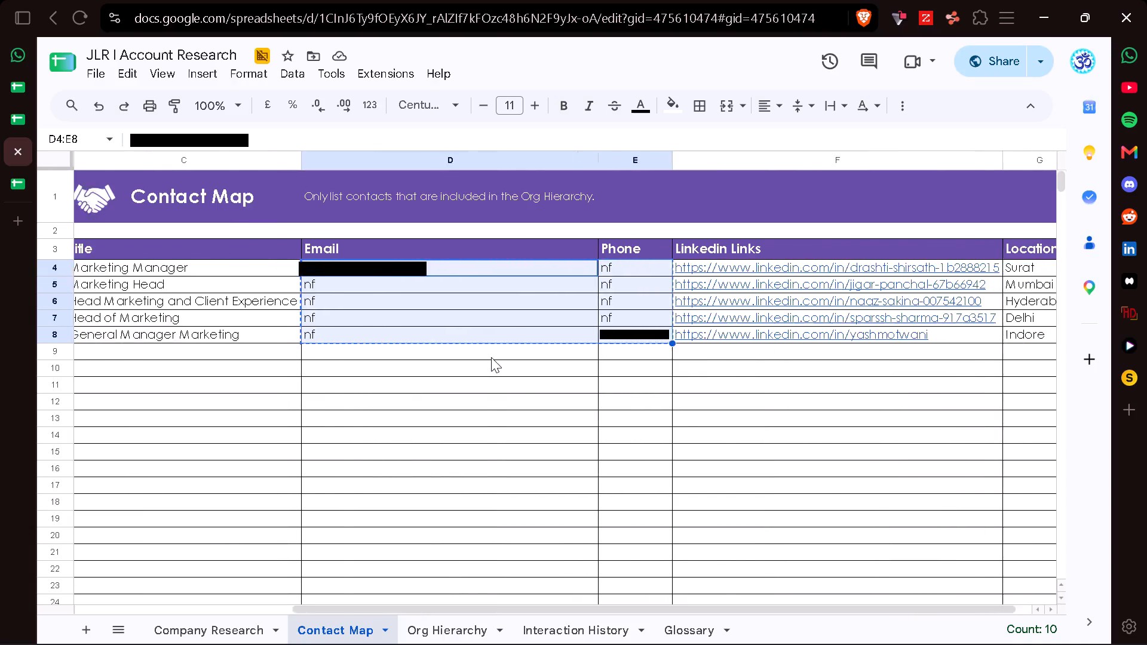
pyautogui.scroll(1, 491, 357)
# Copy the emails and phones in D4:E12 of the Healthium Medtech Contact Map into Email and Phone at I47 of Prashant Leads 3rd November.
pyautogui.click(14, 126)
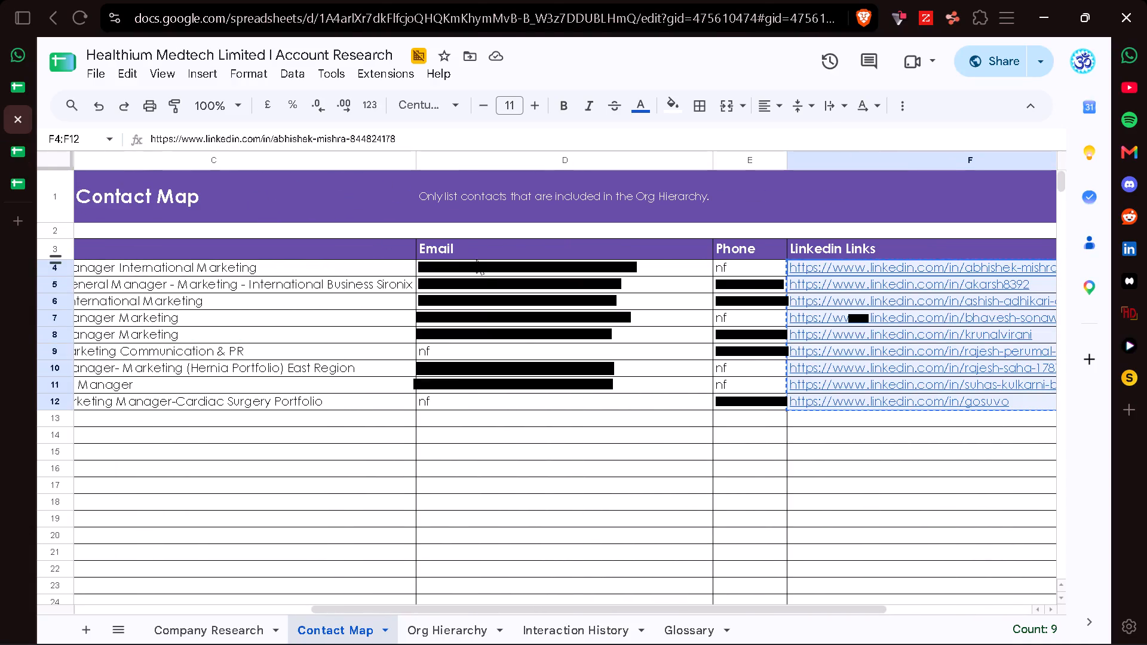
pyautogui.click(482, 268)
pyautogui.hotkey('shift', 'Right')
pyautogui.hotkey('ctrl', 'shift', 'Down')
pyautogui.hotkey('ctrl', 'c')
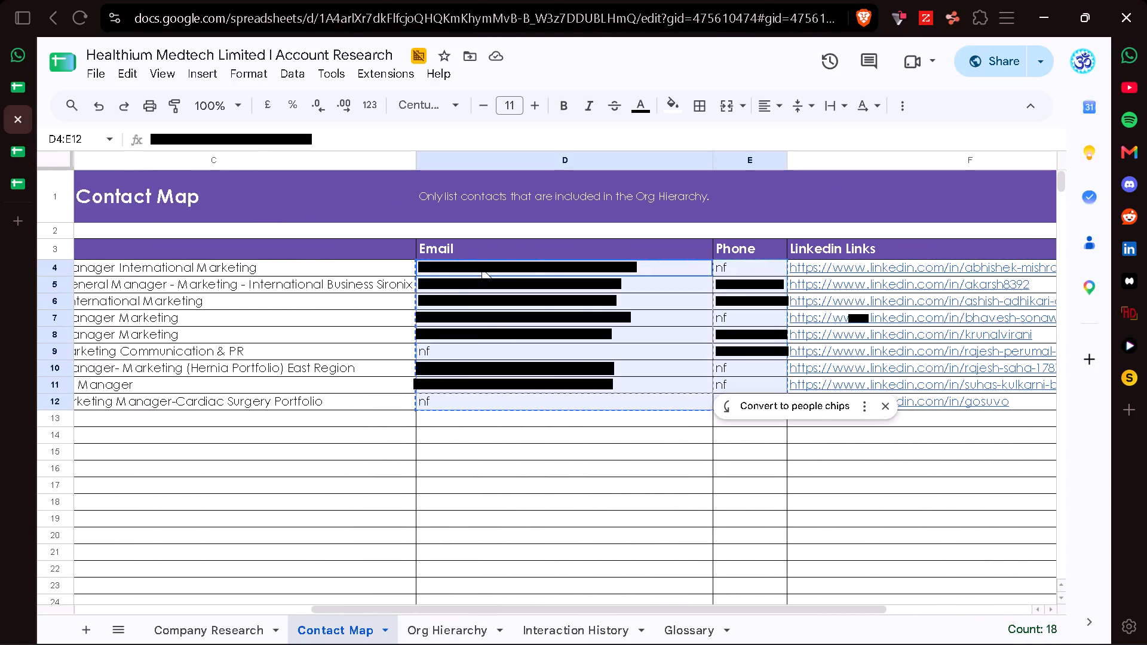
pyautogui.click(17, 180)
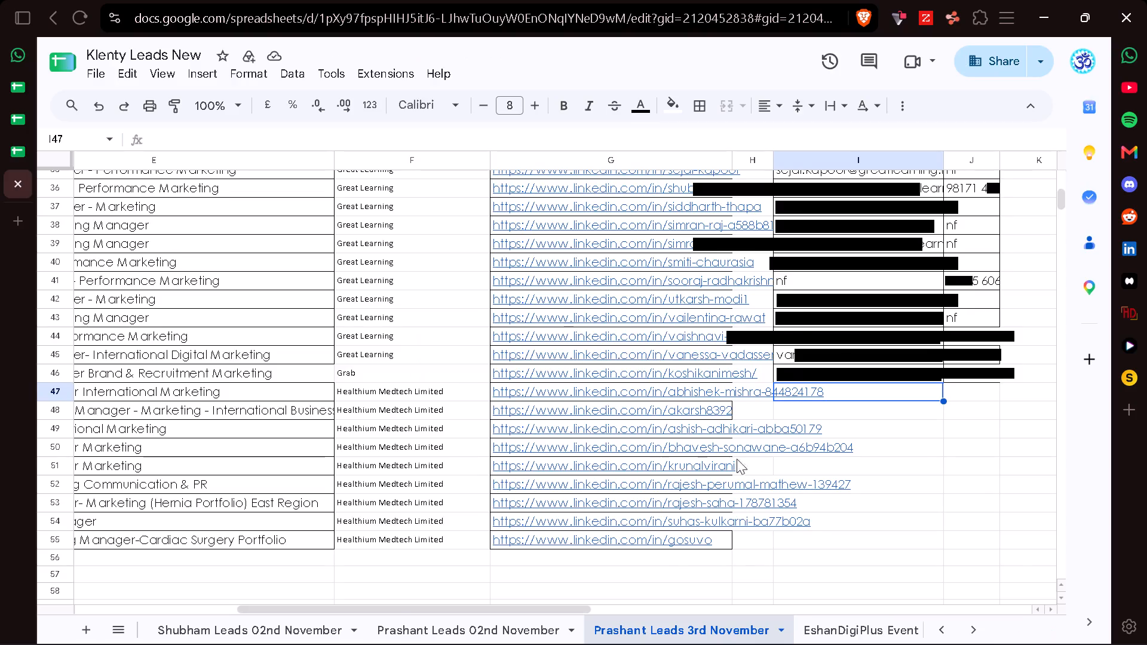
pyautogui.hscroll(-1, 775, 465)
pyautogui.hscroll(5, 775, 465)
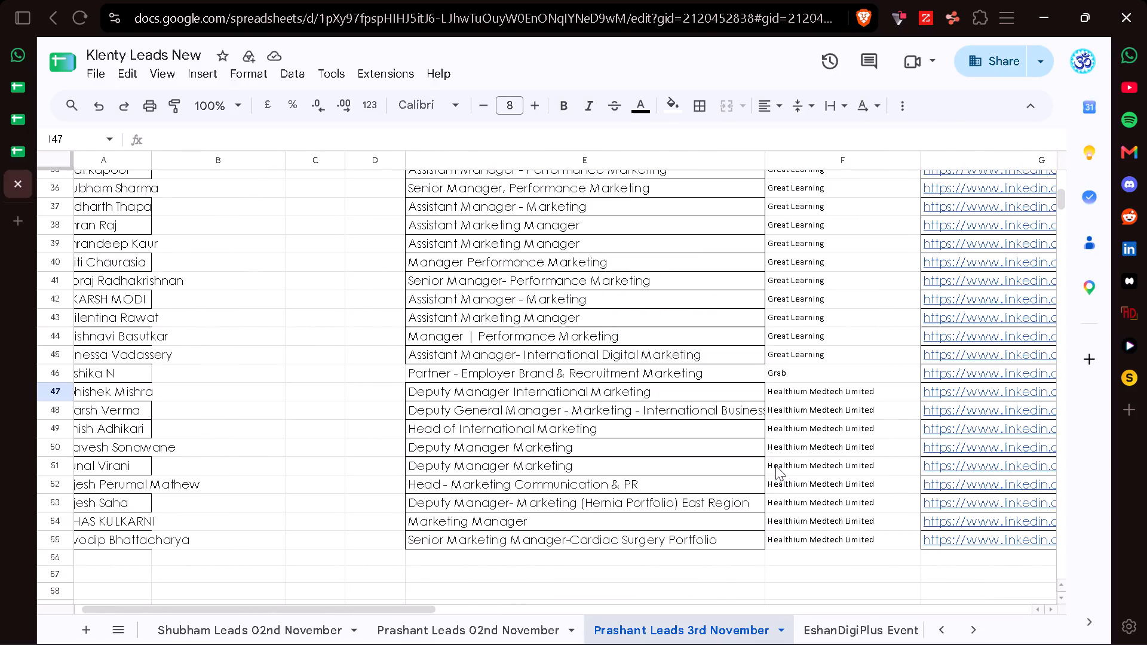
pyautogui.hscroll(-6, 775, 465)
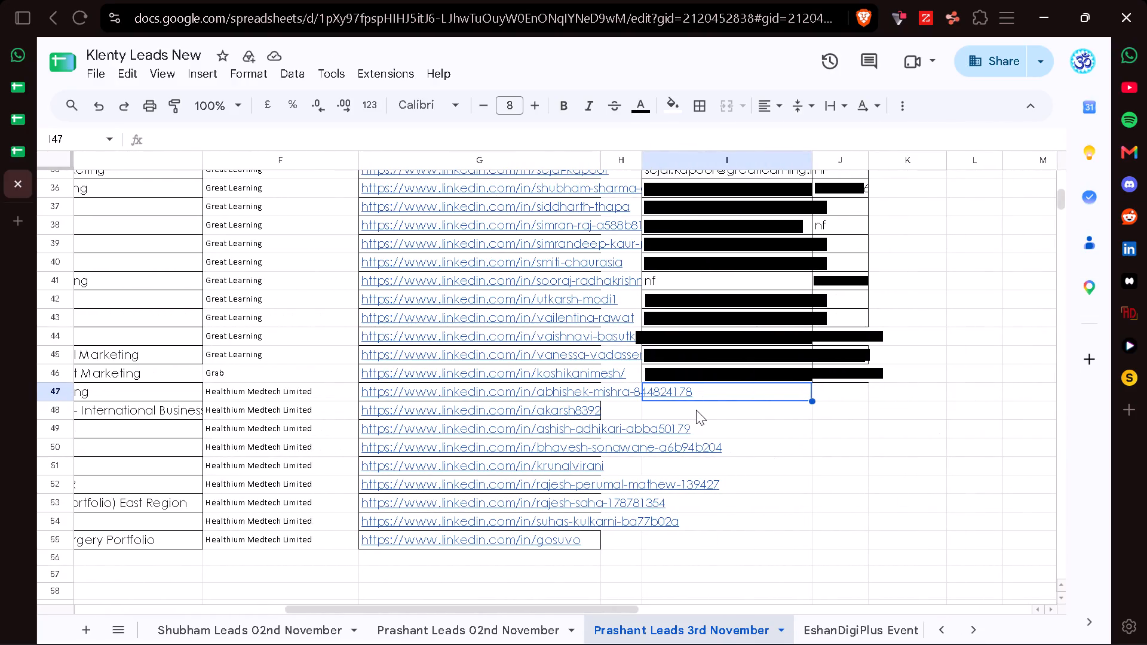
pyautogui.hotkey('ctrl', 'v')
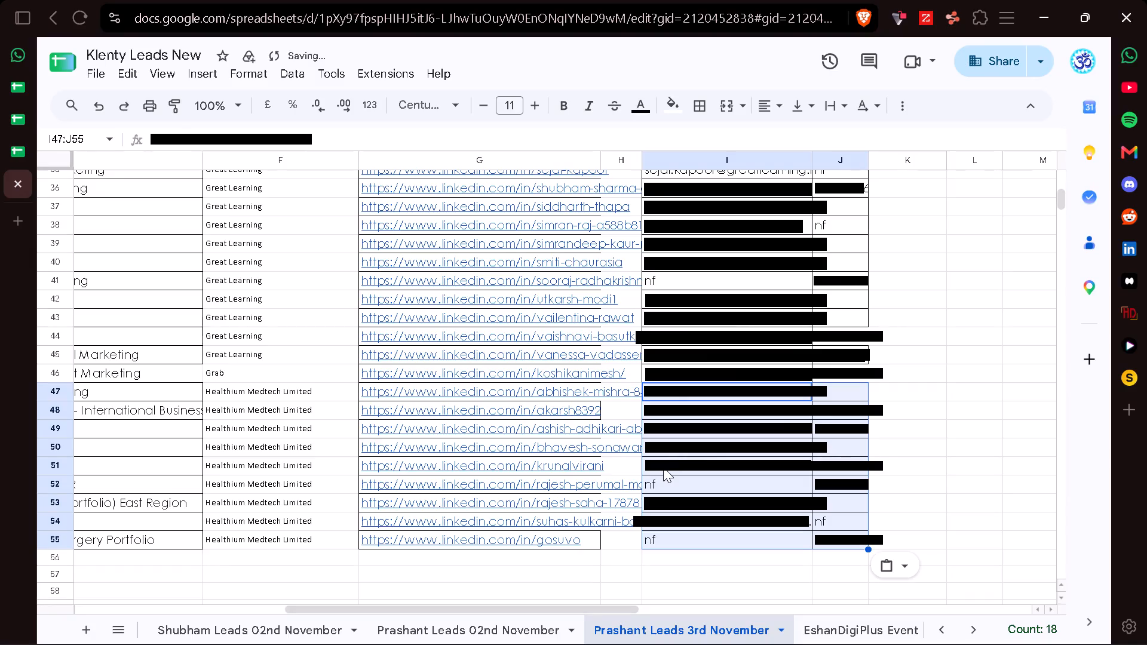
pyautogui.hscroll(8, 582, 475)
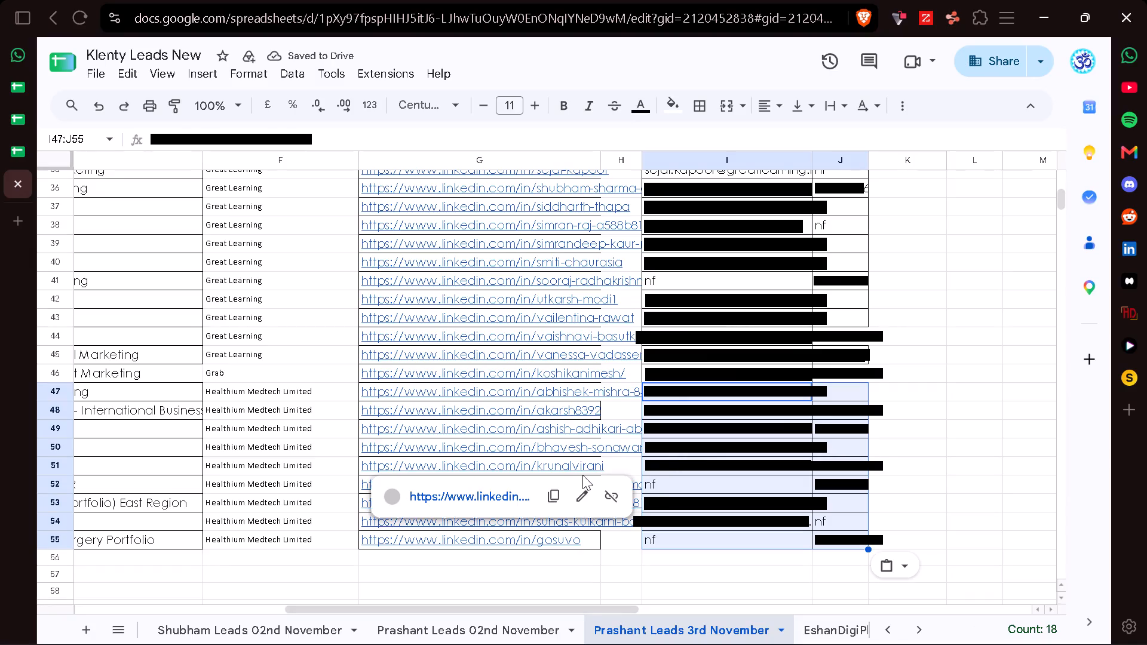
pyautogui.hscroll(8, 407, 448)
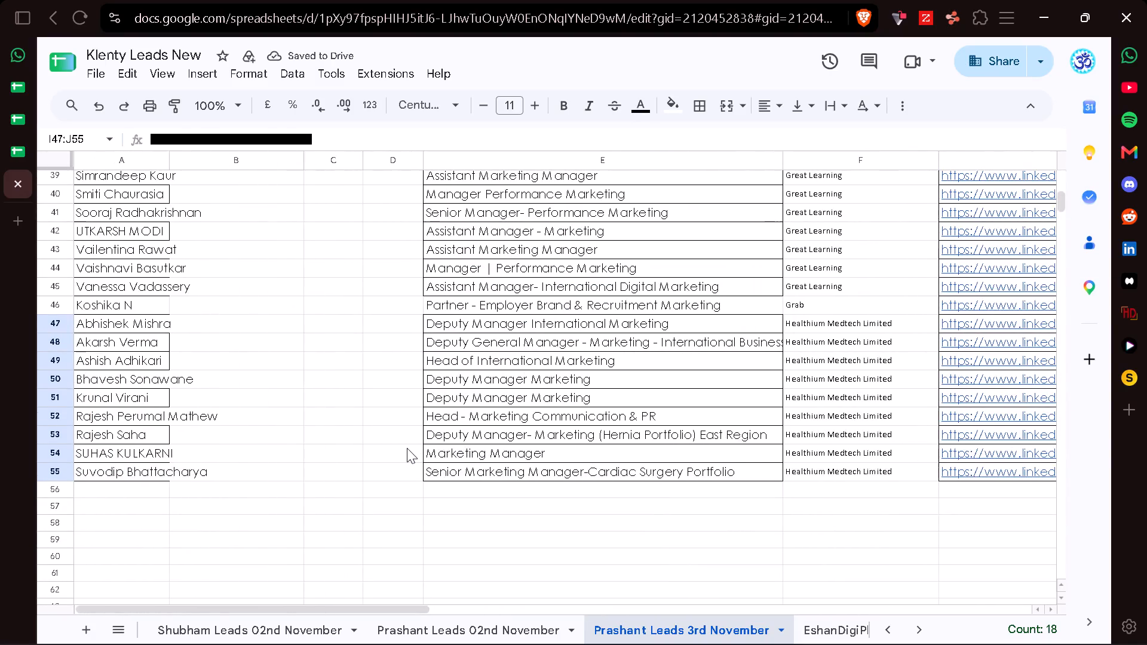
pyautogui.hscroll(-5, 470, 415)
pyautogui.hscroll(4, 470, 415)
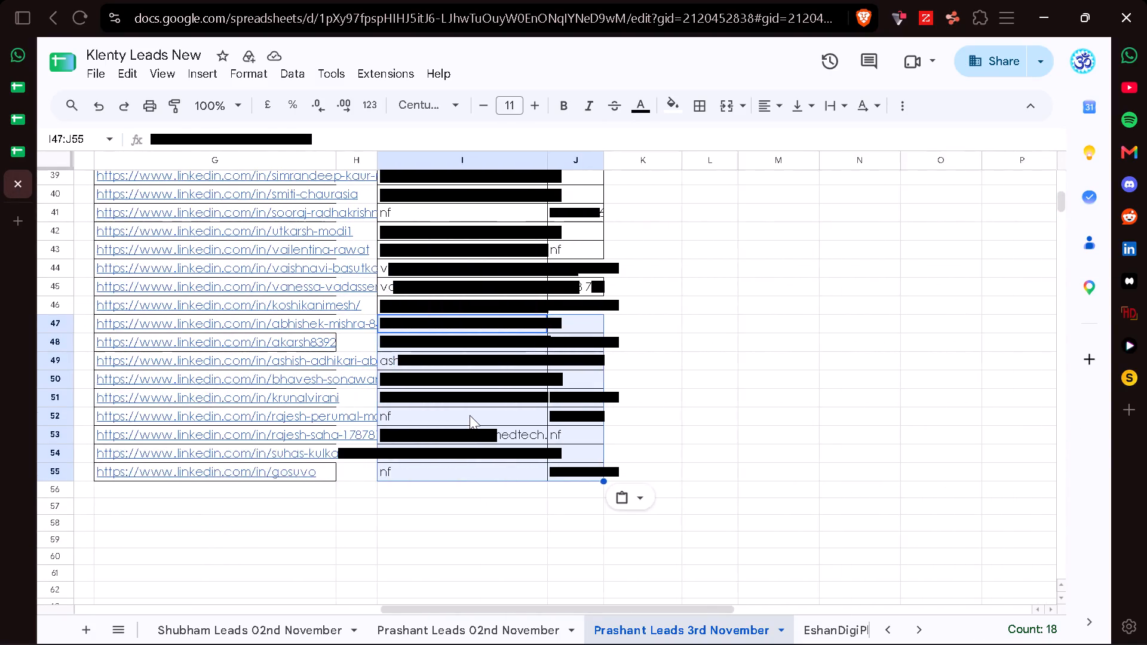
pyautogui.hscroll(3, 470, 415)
# Close the Healthium Medtech Limited account research spreadsheet and return to the AR Master Sheet.
pyautogui.click(19, 143)
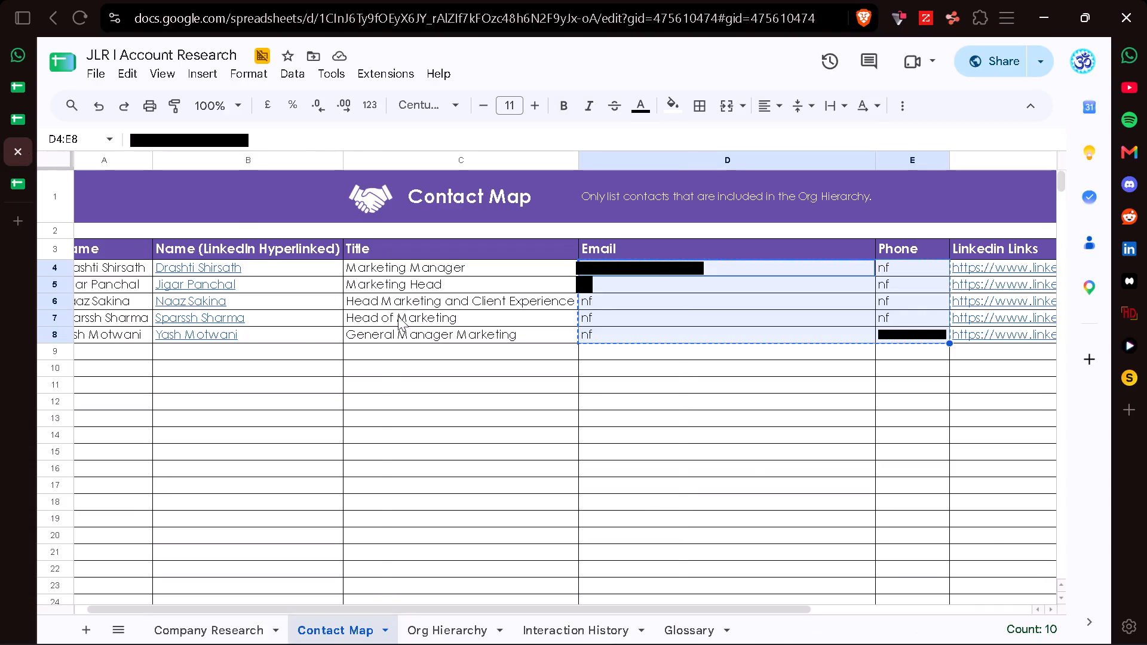
pyautogui.hscroll(1, 564, 384)
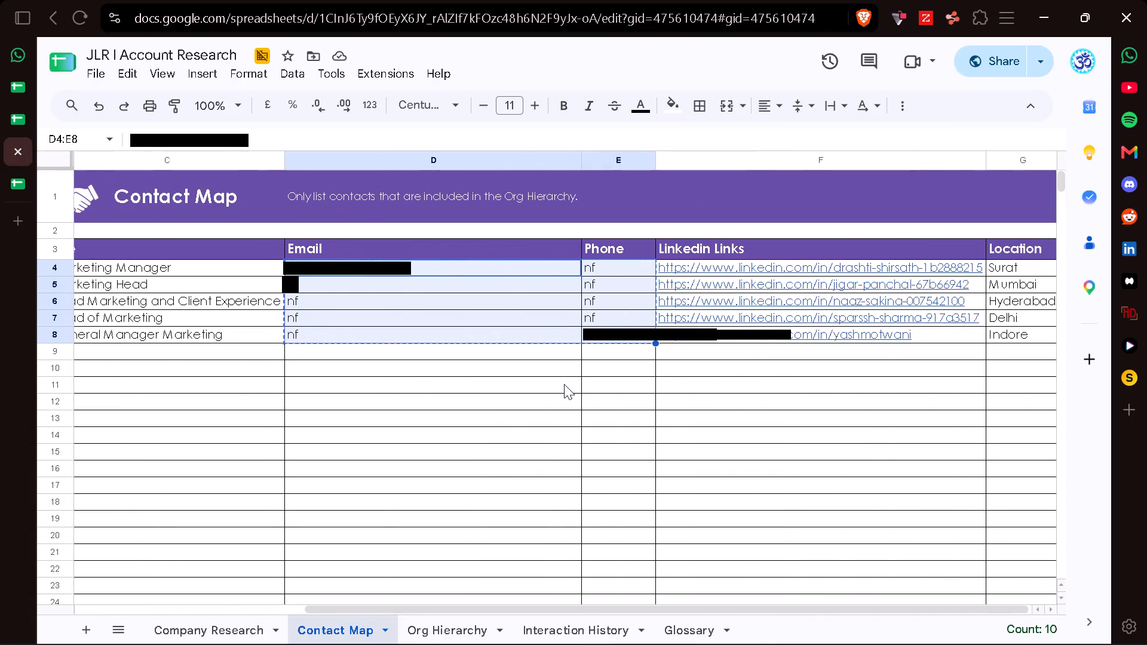
pyautogui.hscroll(1, 564, 384)
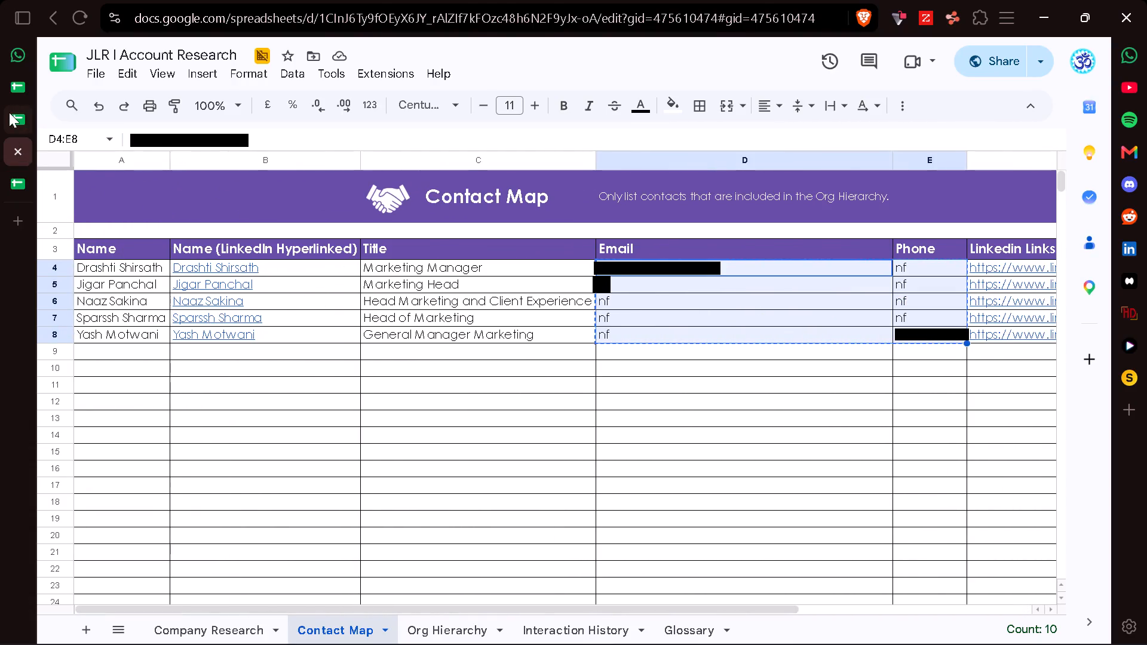
pyautogui.click(9, 112)
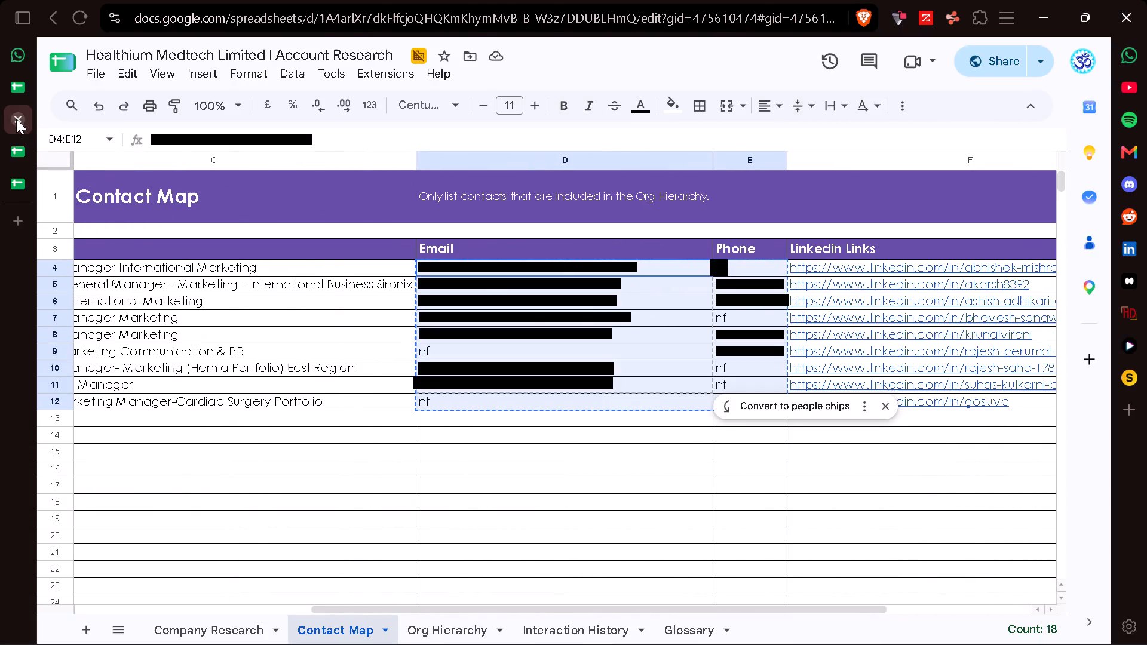
pyautogui.click(16, 119)
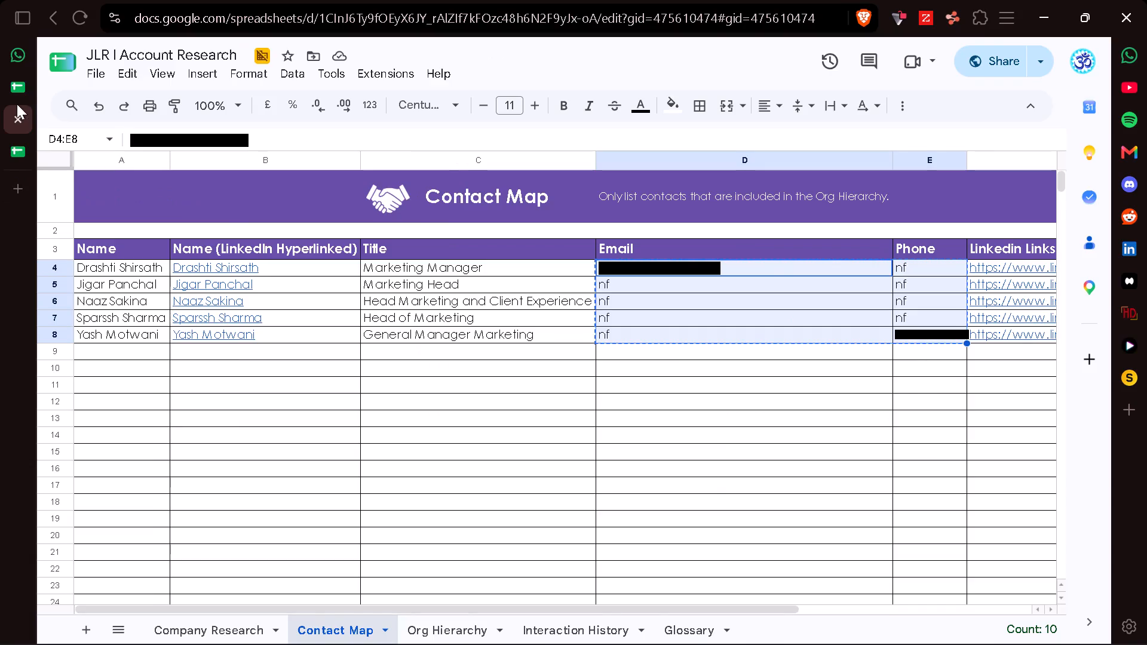
pyautogui.click(17, 91)
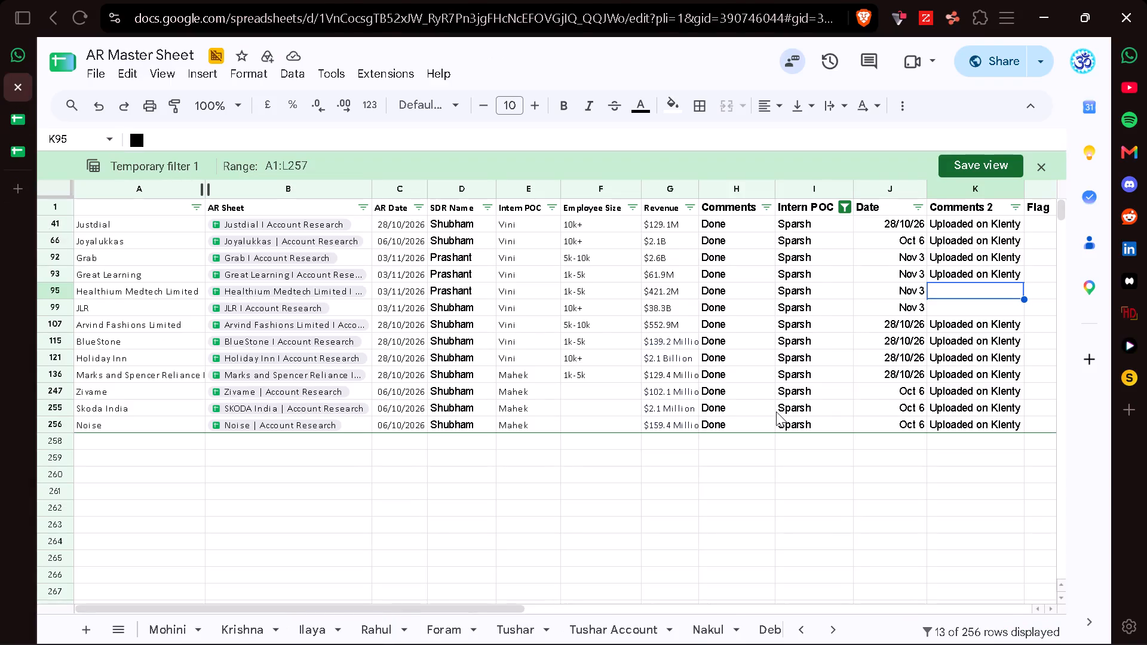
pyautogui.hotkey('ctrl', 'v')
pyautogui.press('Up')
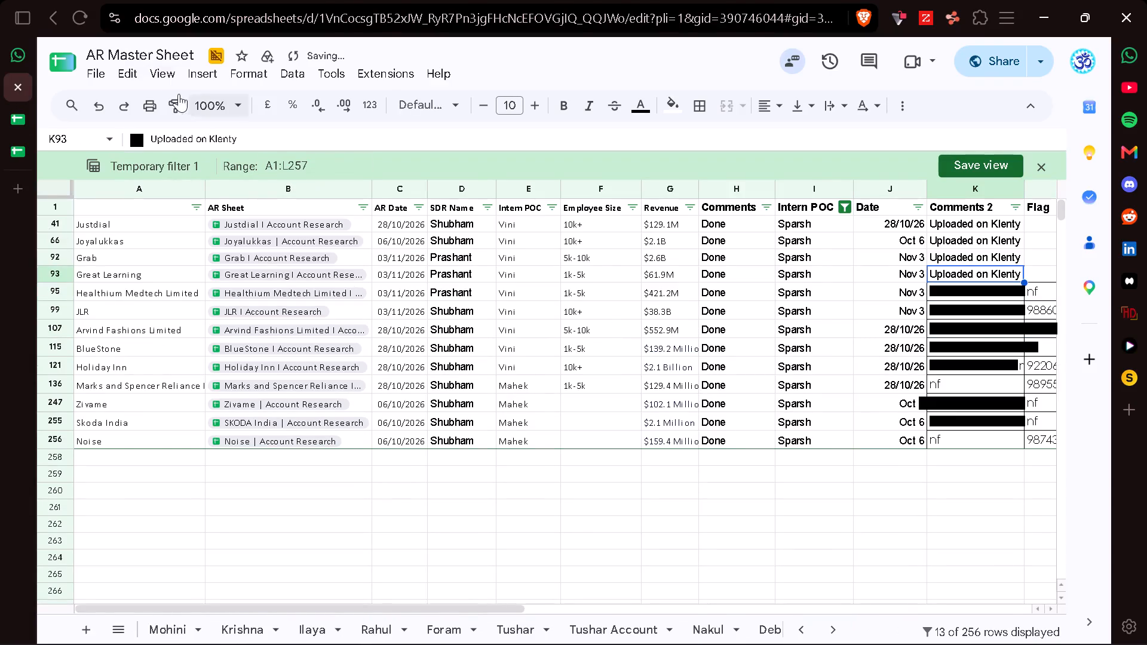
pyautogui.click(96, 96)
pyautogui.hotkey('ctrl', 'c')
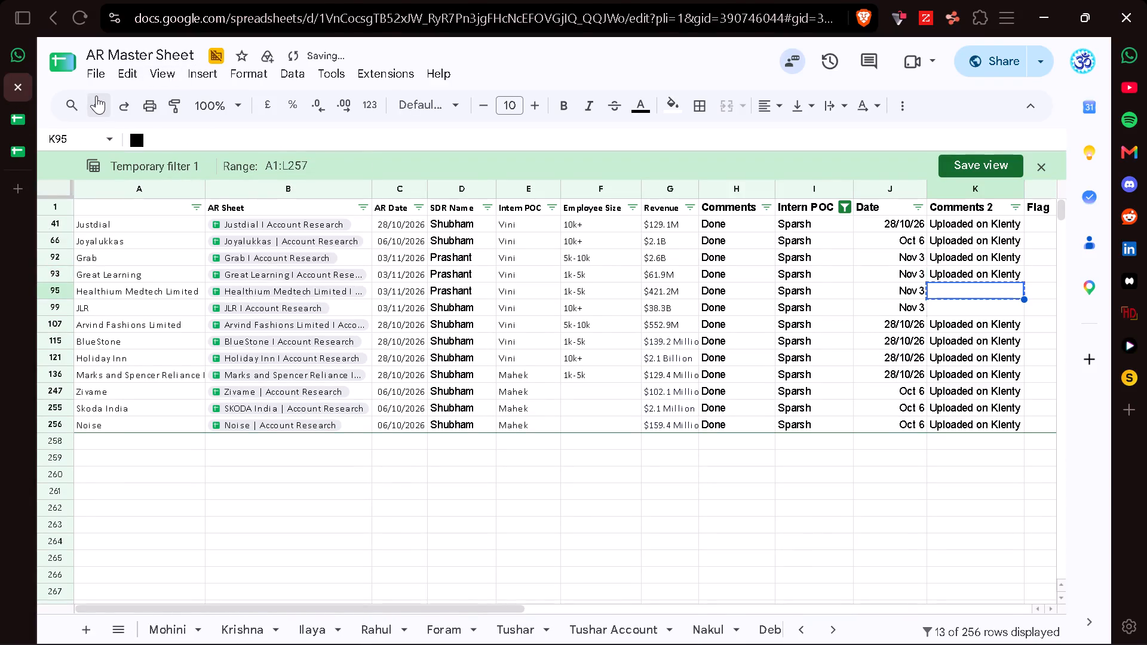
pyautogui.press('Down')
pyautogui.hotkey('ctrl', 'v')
# Copy Uploaded on Klenty from Great Learning's Comments 2 cell into the Healthium Medtech Limited row of the AR Master Sheet.
pyautogui.press('Up')
pyautogui.press('Up')
pyautogui.hotkey('ctrl', 'c')
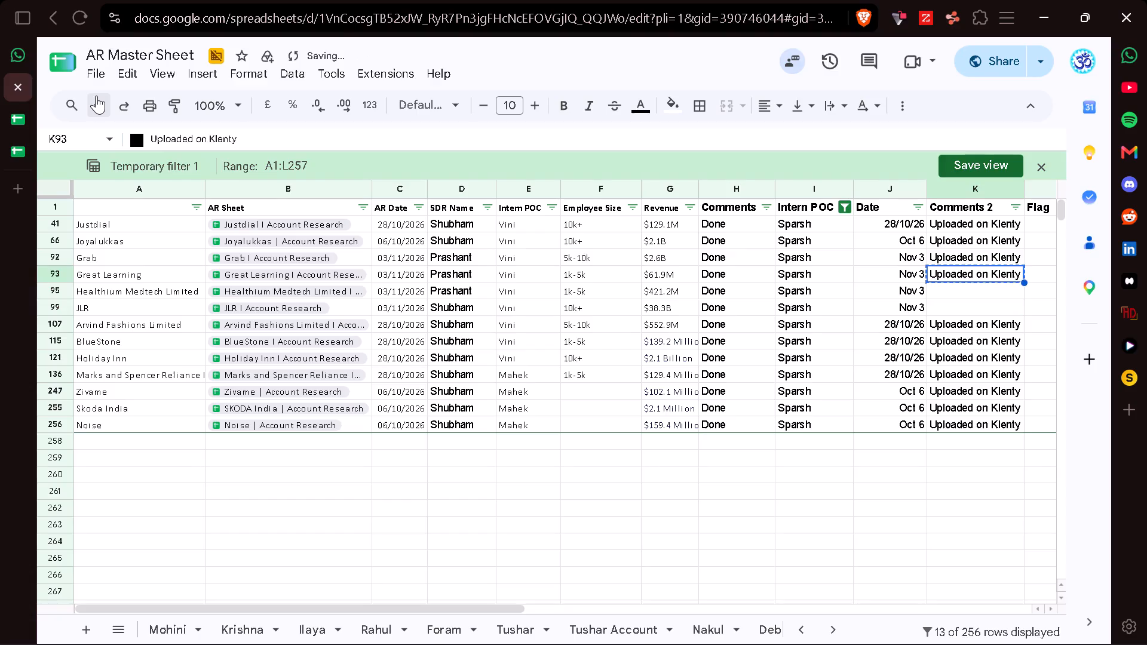
pyautogui.press('Down')
pyautogui.hotkey('ctrl', 'v')
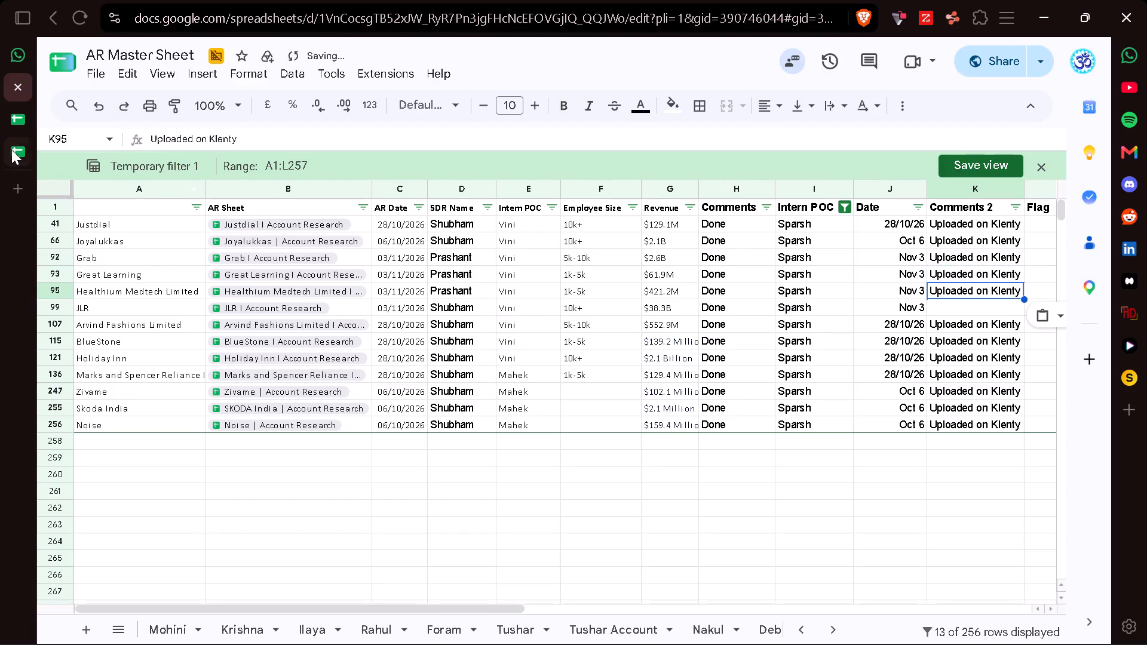
# Enter the formula =SPLIT(A2," ") in First Name cell C2 of Prashant Leads 3rd November in Klenty Leads New.
pyautogui.click(10, 147)
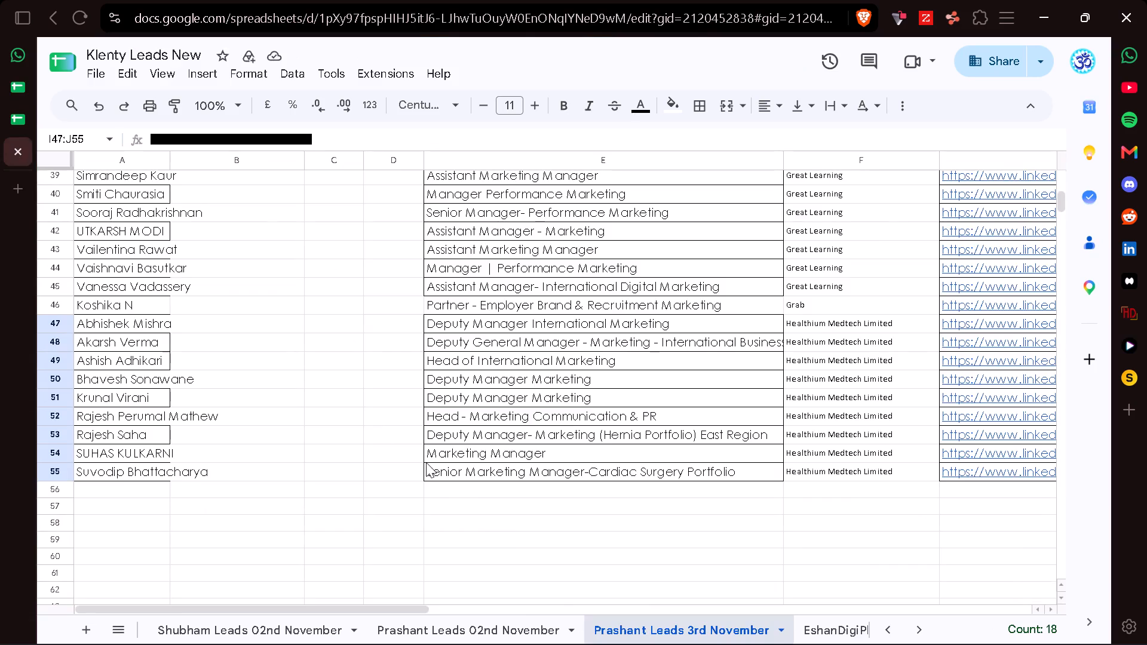
pyautogui.click(14, 115)
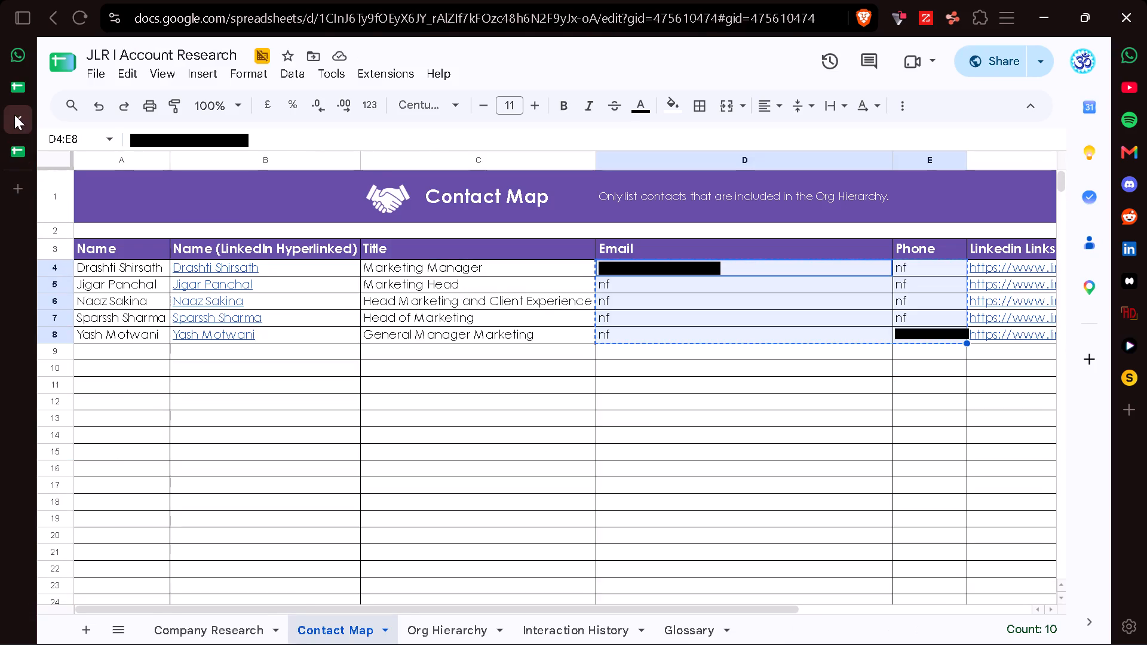
pyautogui.click(11, 149)
pyautogui.scroll(4, 207, 316)
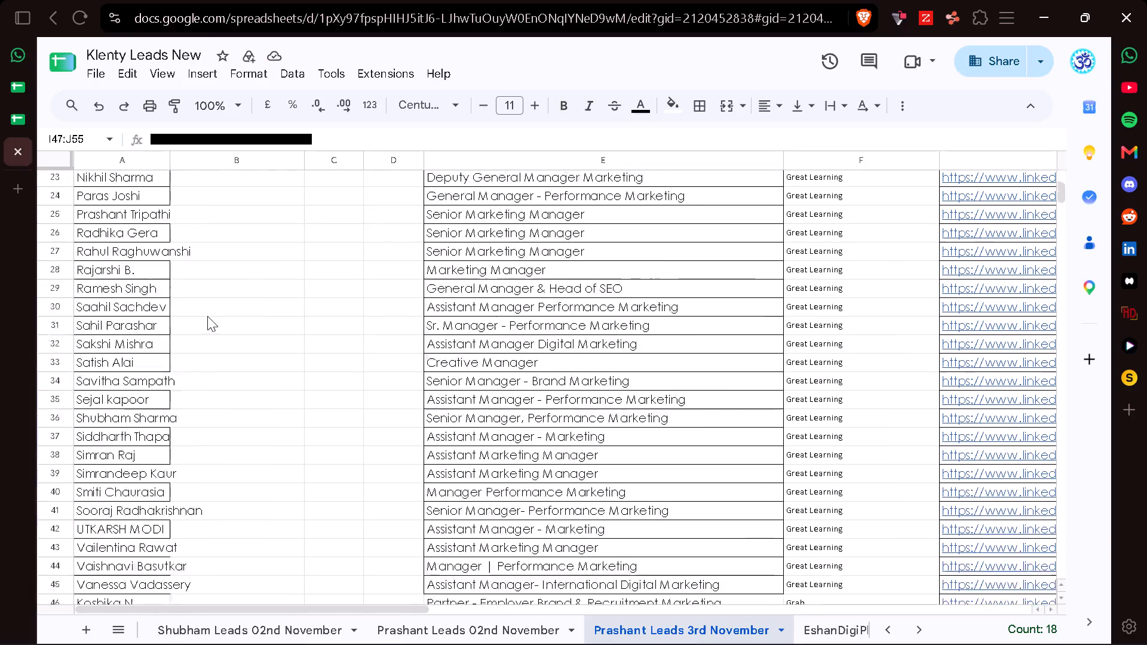
pyautogui.scroll(6, 207, 316)
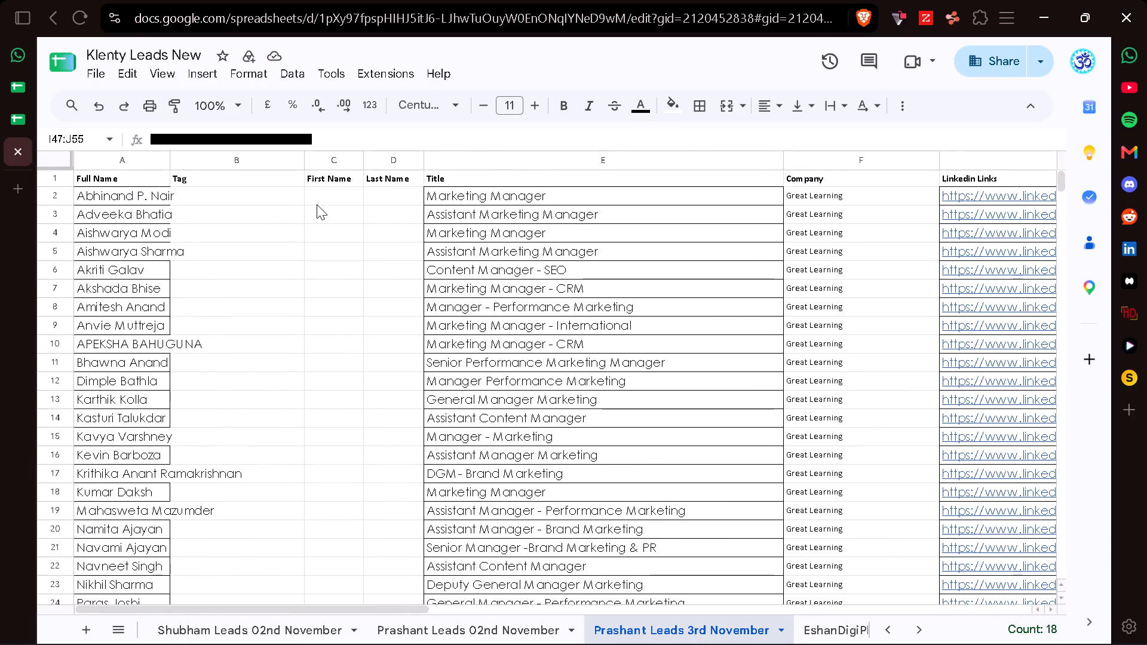
pyautogui.click(320, 201)
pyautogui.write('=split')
pyautogui.click(336, 221)
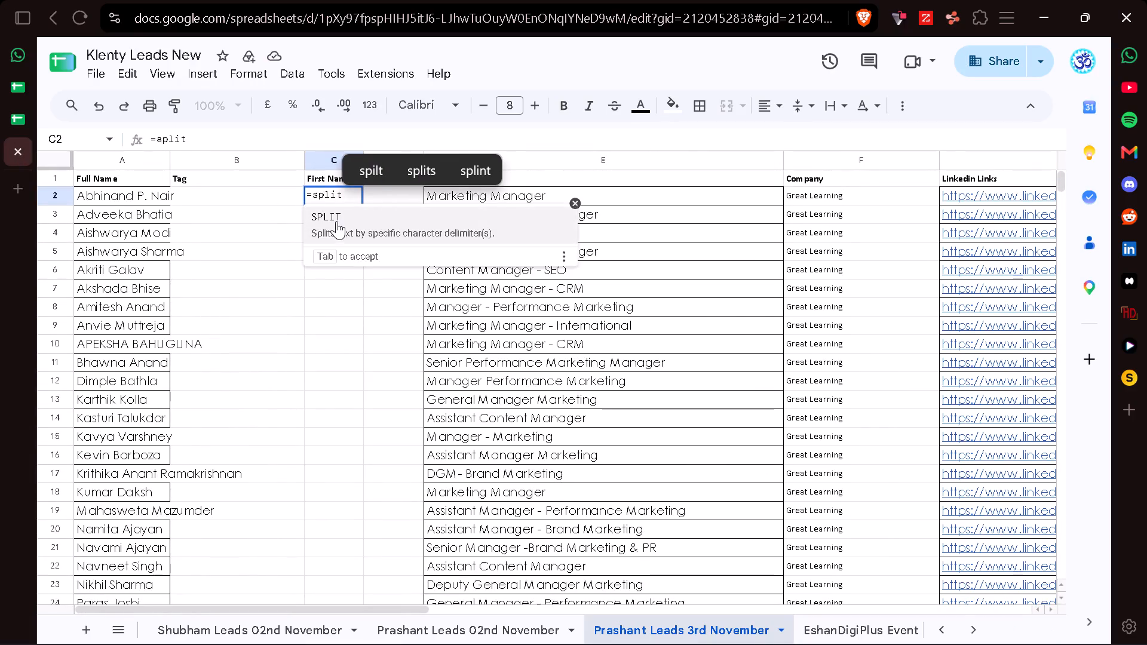
pyautogui.click(123, 199)
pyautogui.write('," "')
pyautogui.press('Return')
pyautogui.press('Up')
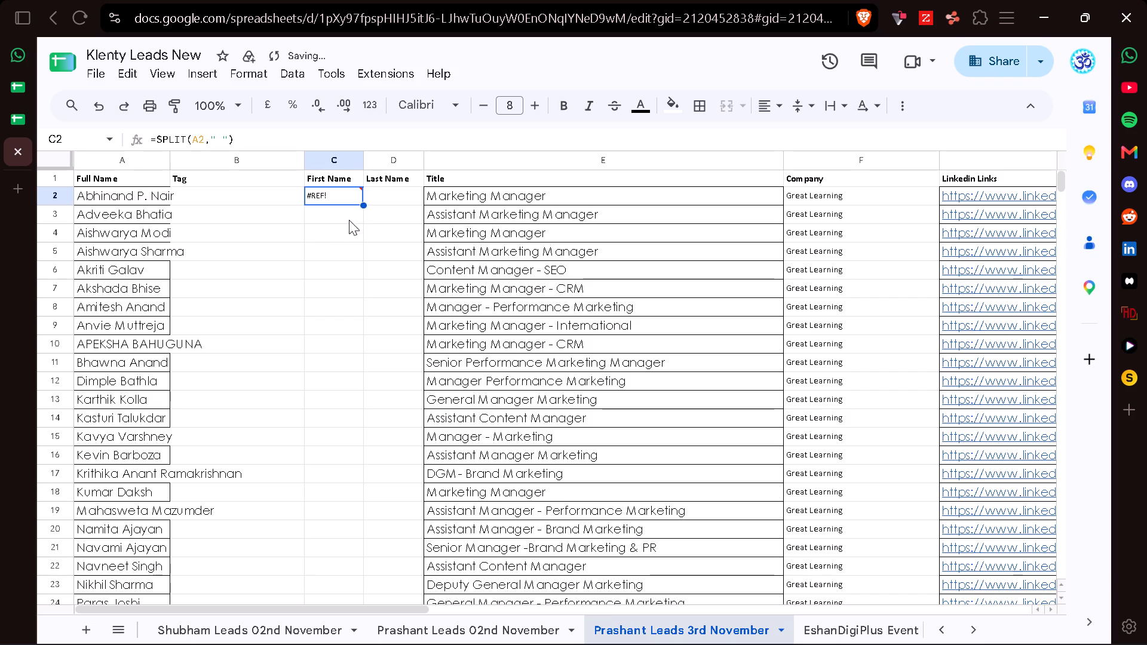
# Fill the SPLIT formula from C2 down the First Name column to C55.
pyautogui.moveTo(363, 203); pyautogui.dragTo(390, 644)
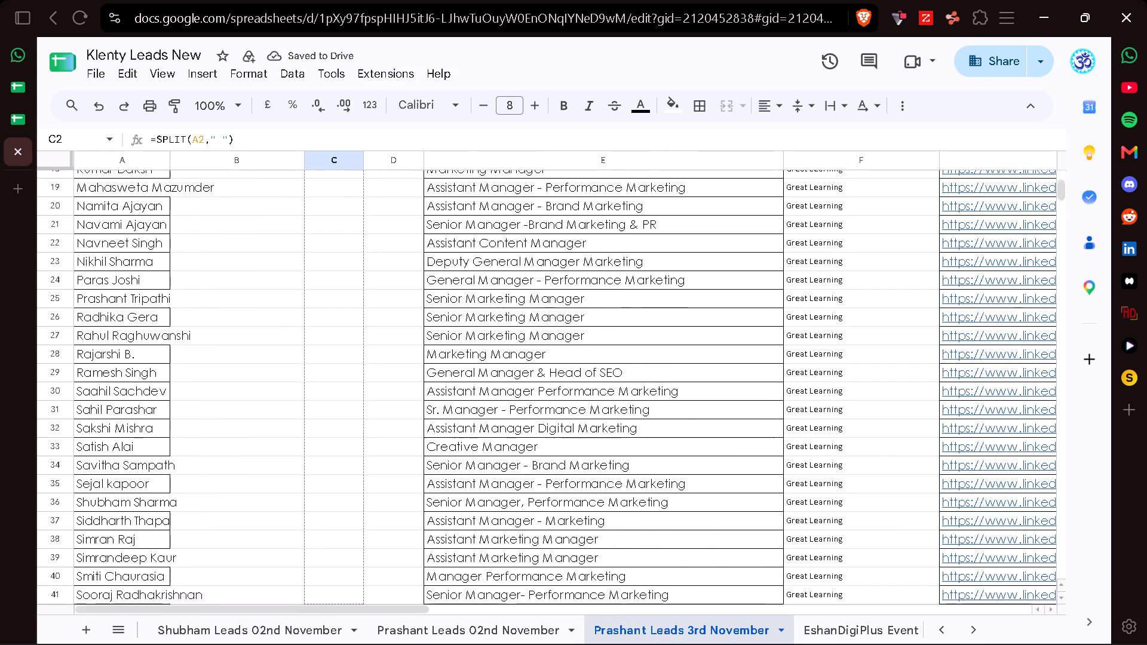
pyautogui.moveTo(390, 644); pyautogui.dragTo(367, 552)
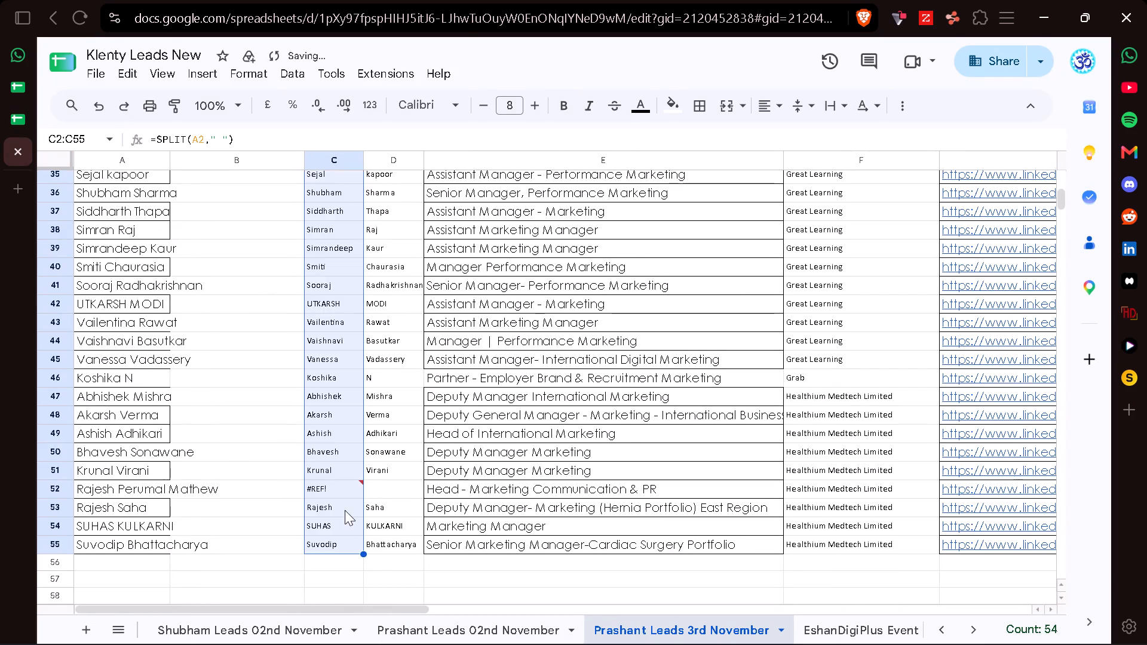
# Replace the formula in row 52 with the contact's first two names in First Name and the surname in Last Name.
pyautogui.click(337, 496)
pyautogui.press('BackSpace')
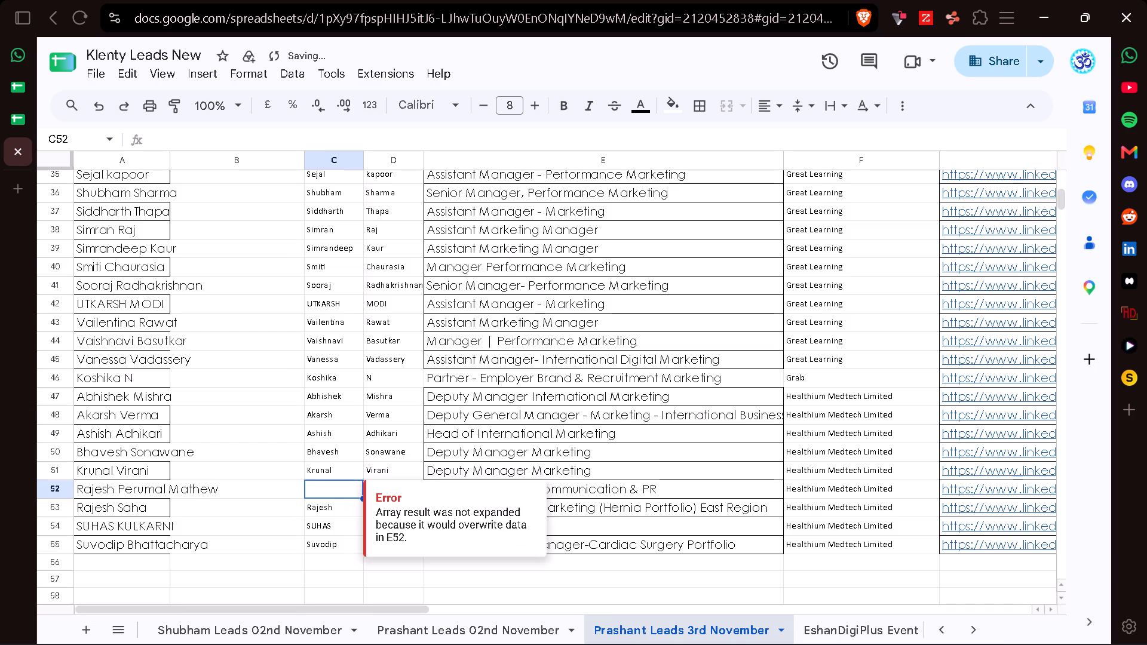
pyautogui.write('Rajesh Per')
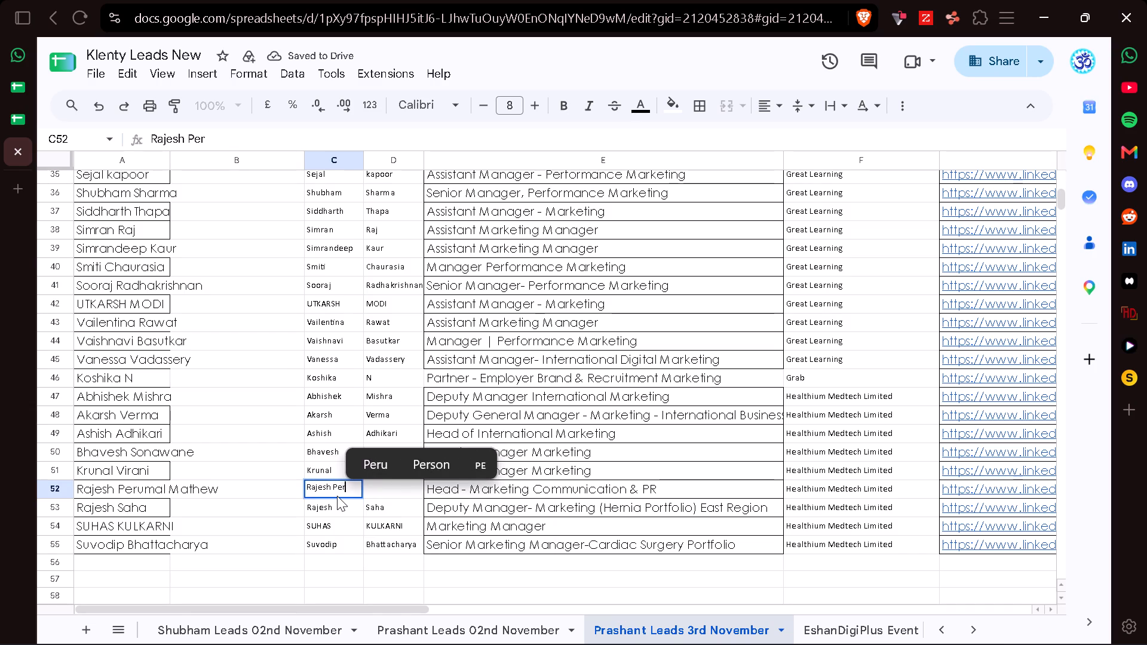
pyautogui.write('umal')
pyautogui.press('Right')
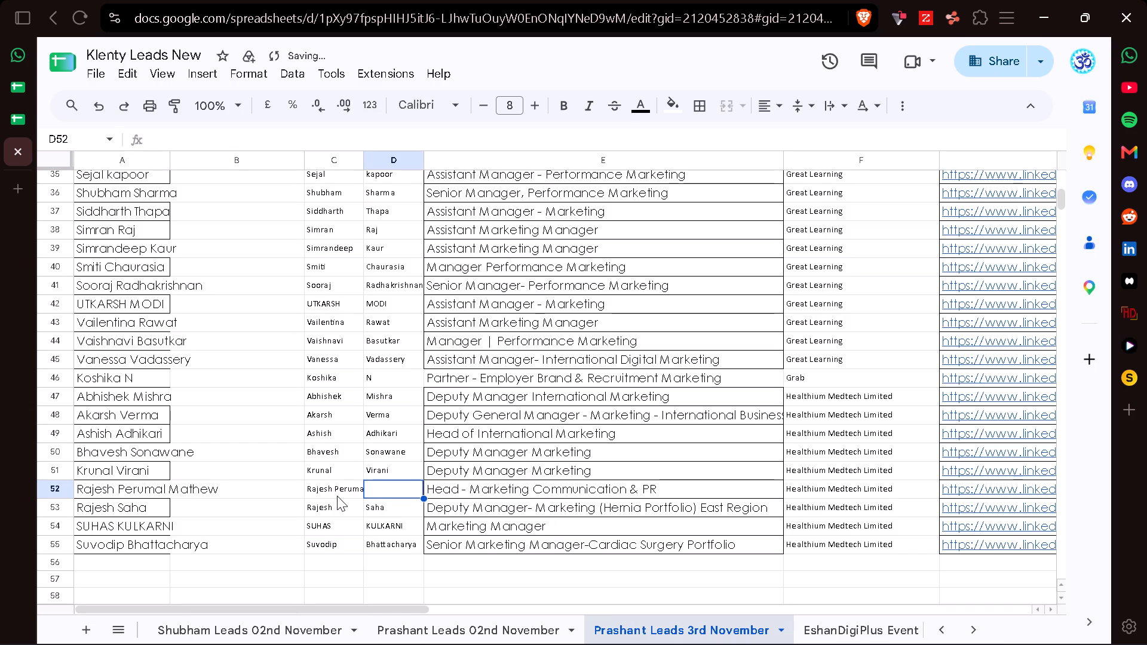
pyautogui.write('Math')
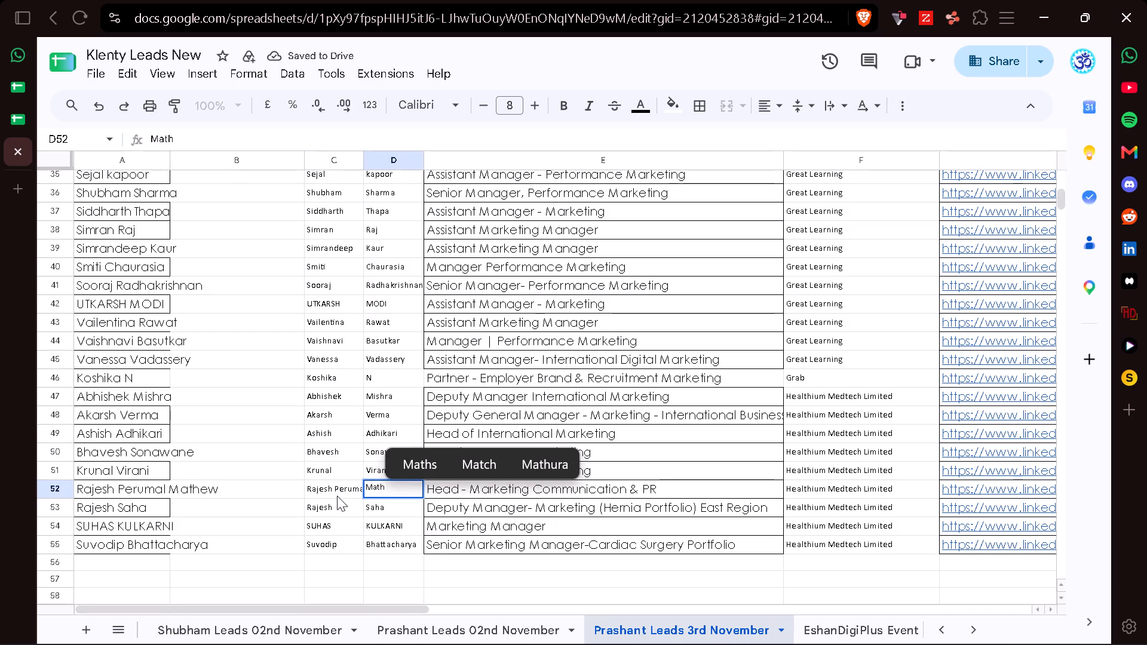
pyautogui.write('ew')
# Replace the formula in row 17 with the contact's first two names in First Name and the surname in Last Name.
pyautogui.scroll(1, 336, 375)
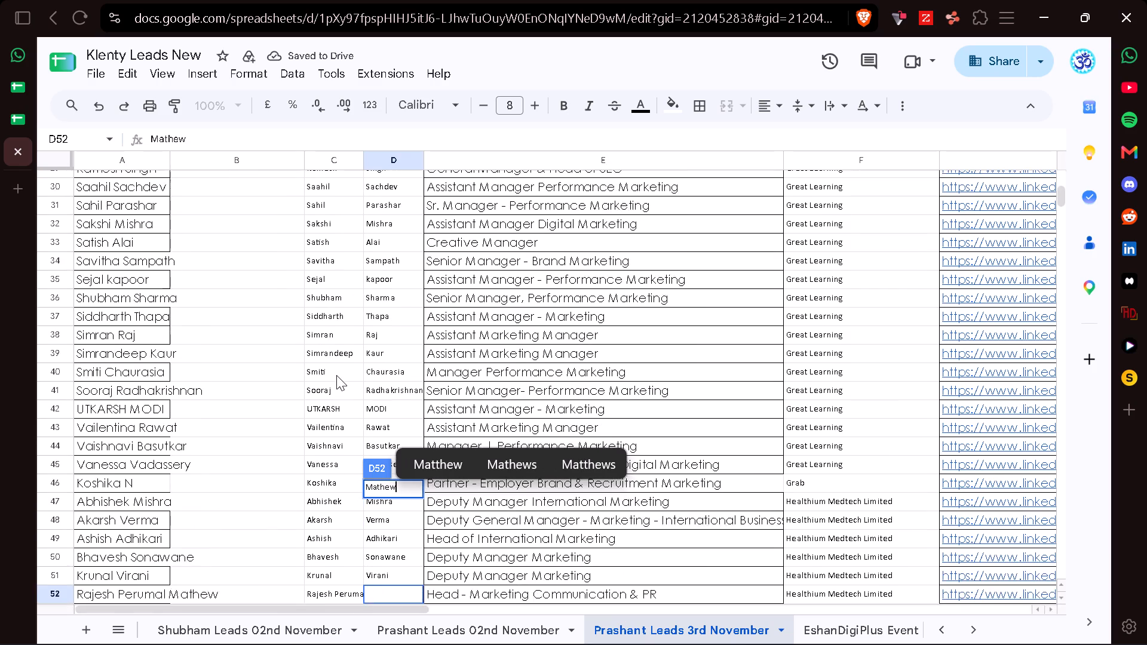
pyautogui.scroll(4, 336, 375)
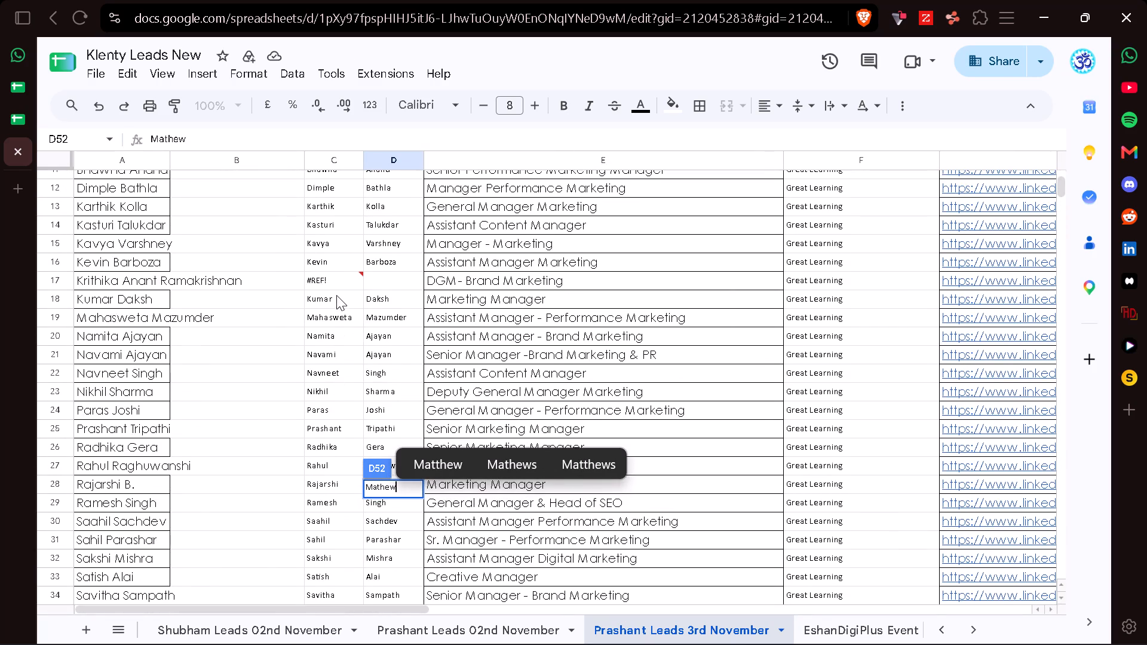
pyautogui.click(336, 290)
pyautogui.press('BackSpace')
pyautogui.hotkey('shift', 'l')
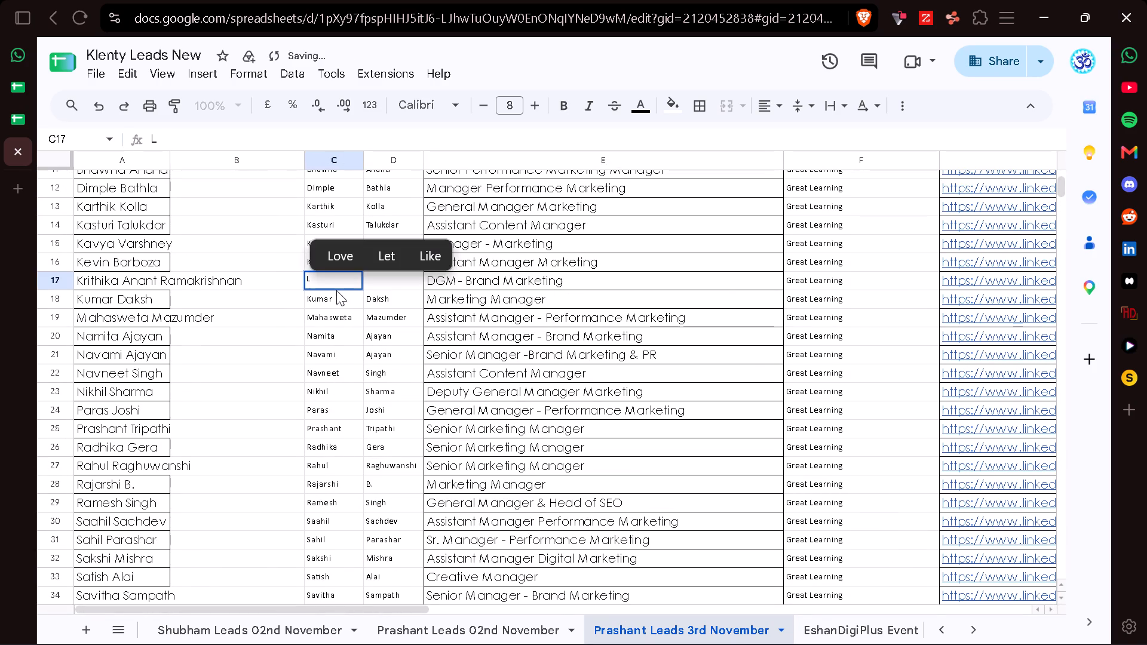
pyautogui.press('BackSpace')
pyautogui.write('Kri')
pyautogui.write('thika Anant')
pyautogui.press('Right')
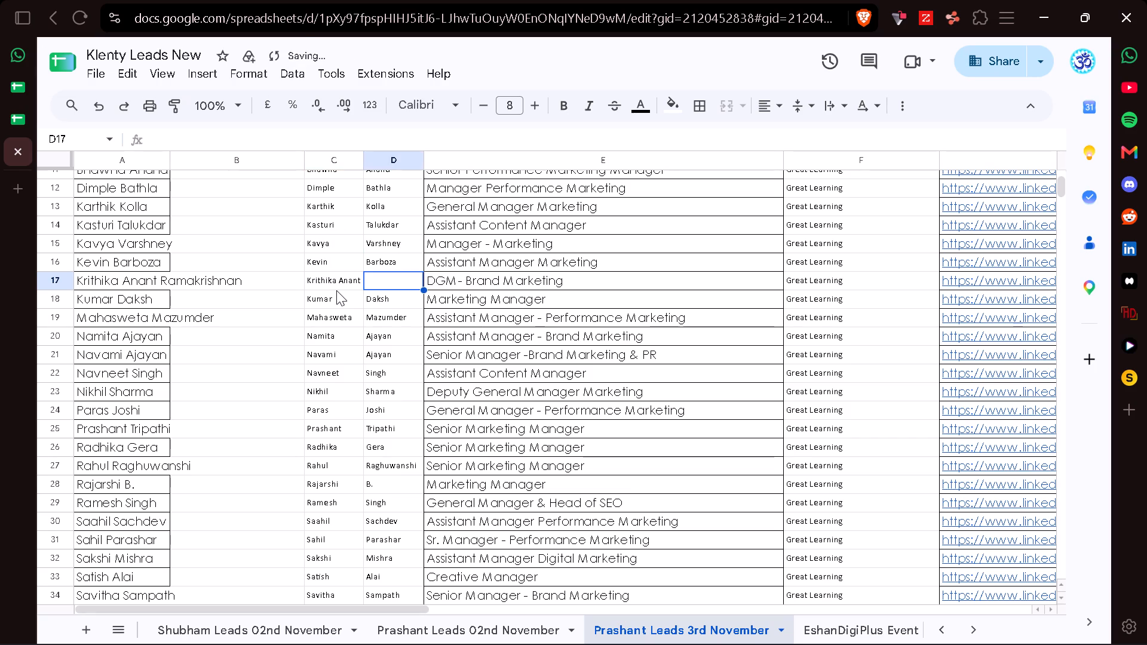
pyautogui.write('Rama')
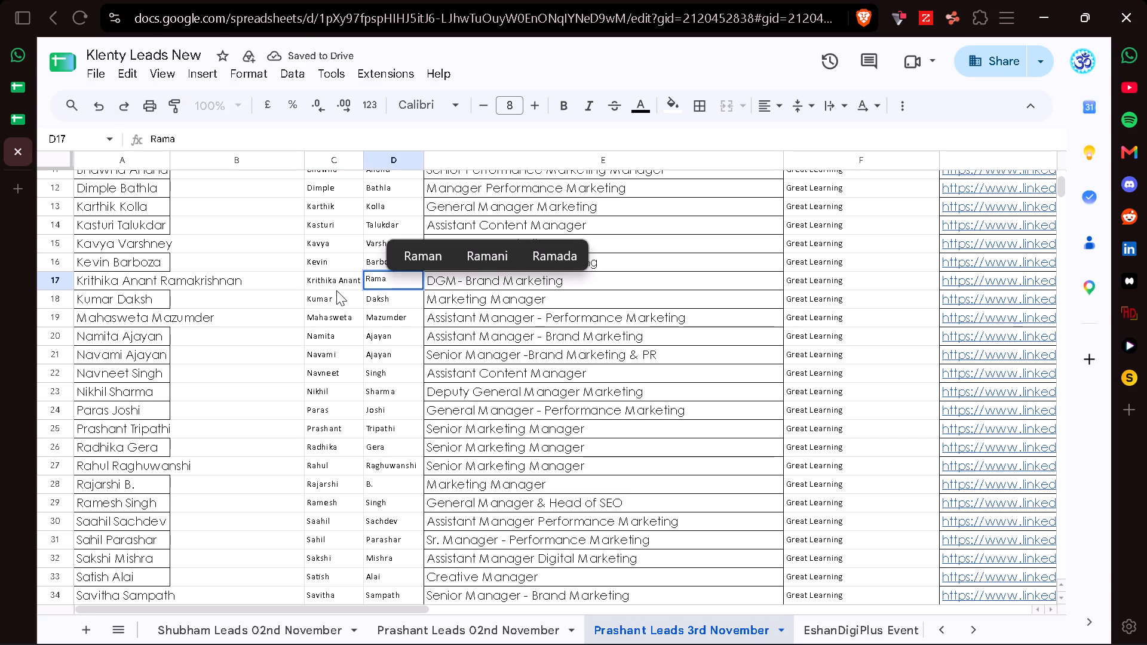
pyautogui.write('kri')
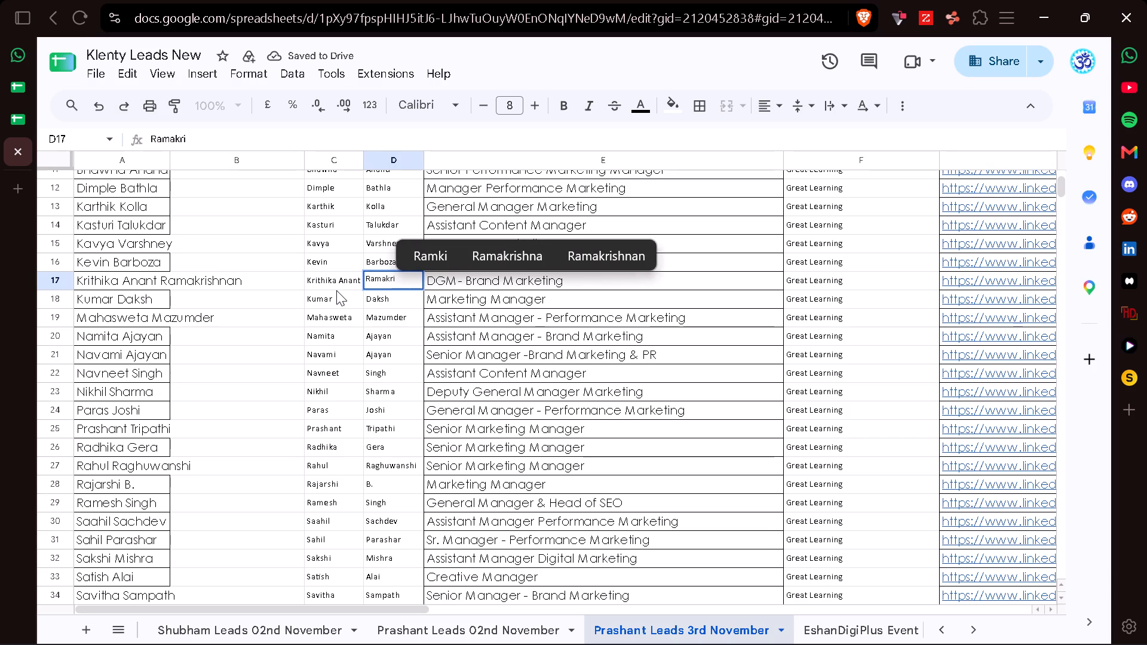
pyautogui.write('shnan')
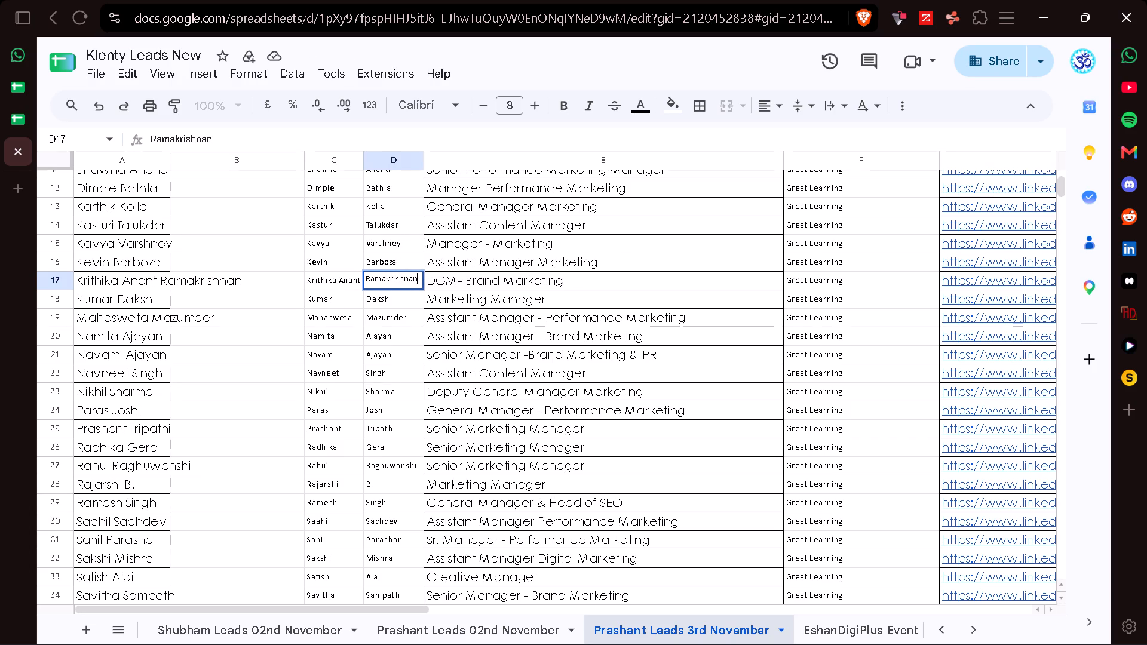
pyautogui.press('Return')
# Replace the formula in row 2 with the contact's first name and middle initial in First Name and the surname in Last Name.
pyautogui.scroll(6, 336, 290)
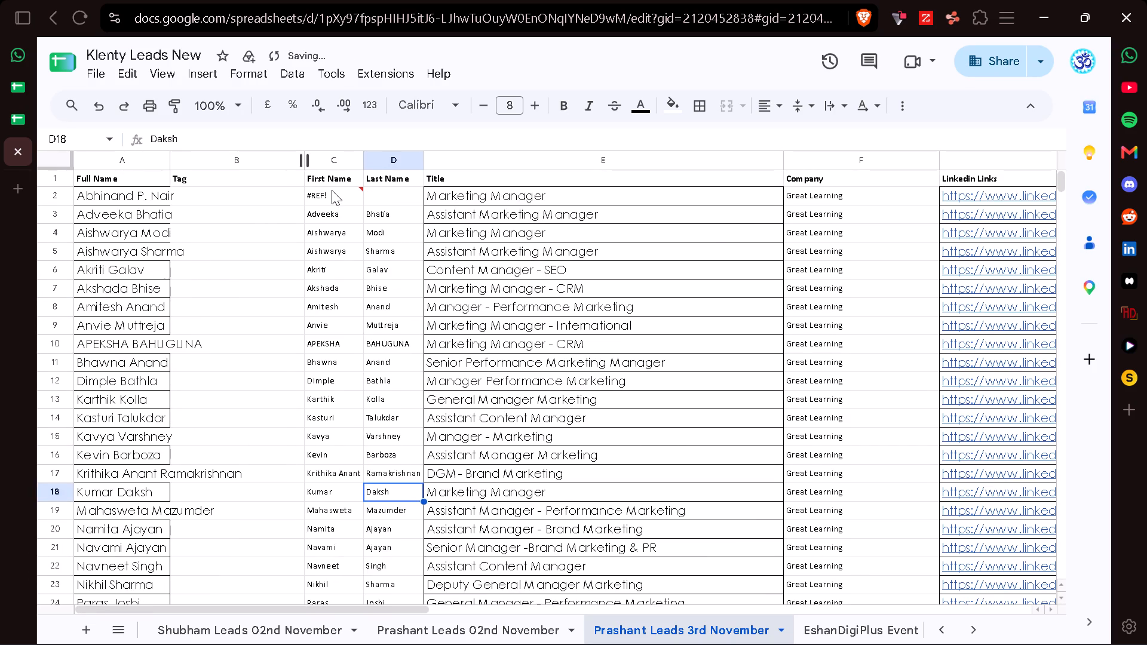
pyautogui.click(332, 190)
pyautogui.press('BackSpace')
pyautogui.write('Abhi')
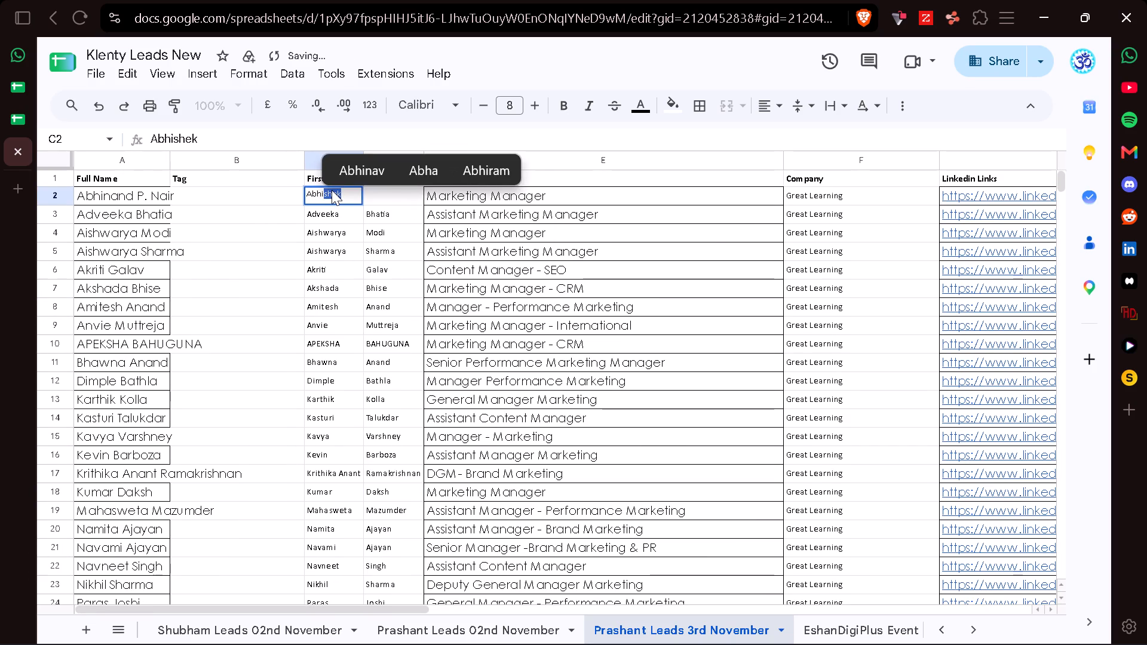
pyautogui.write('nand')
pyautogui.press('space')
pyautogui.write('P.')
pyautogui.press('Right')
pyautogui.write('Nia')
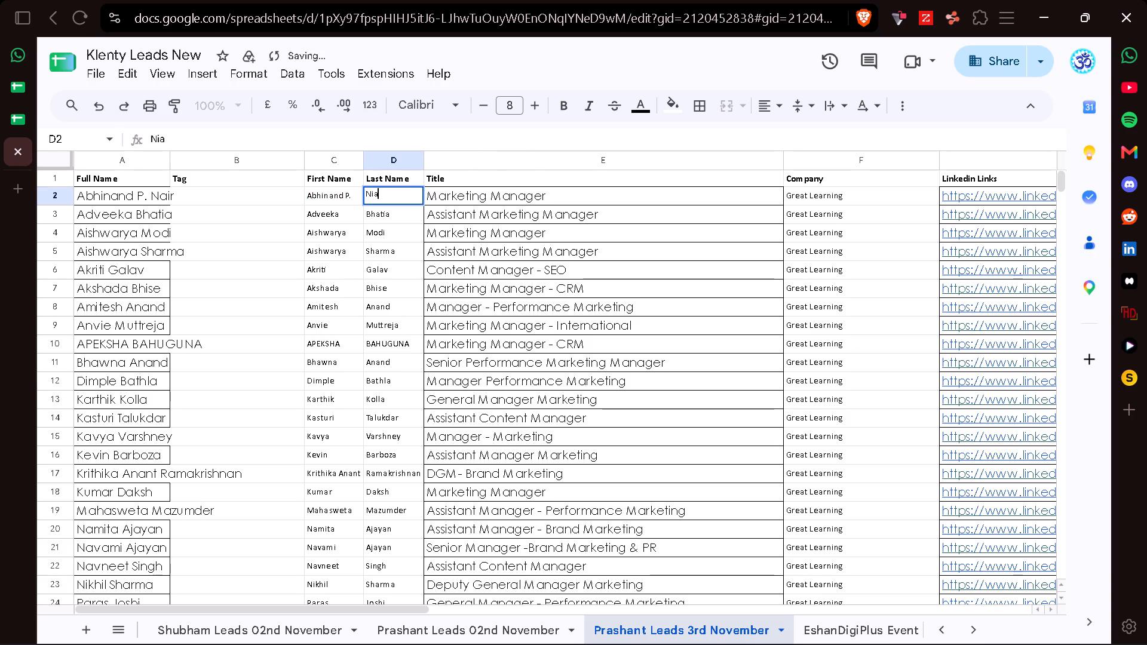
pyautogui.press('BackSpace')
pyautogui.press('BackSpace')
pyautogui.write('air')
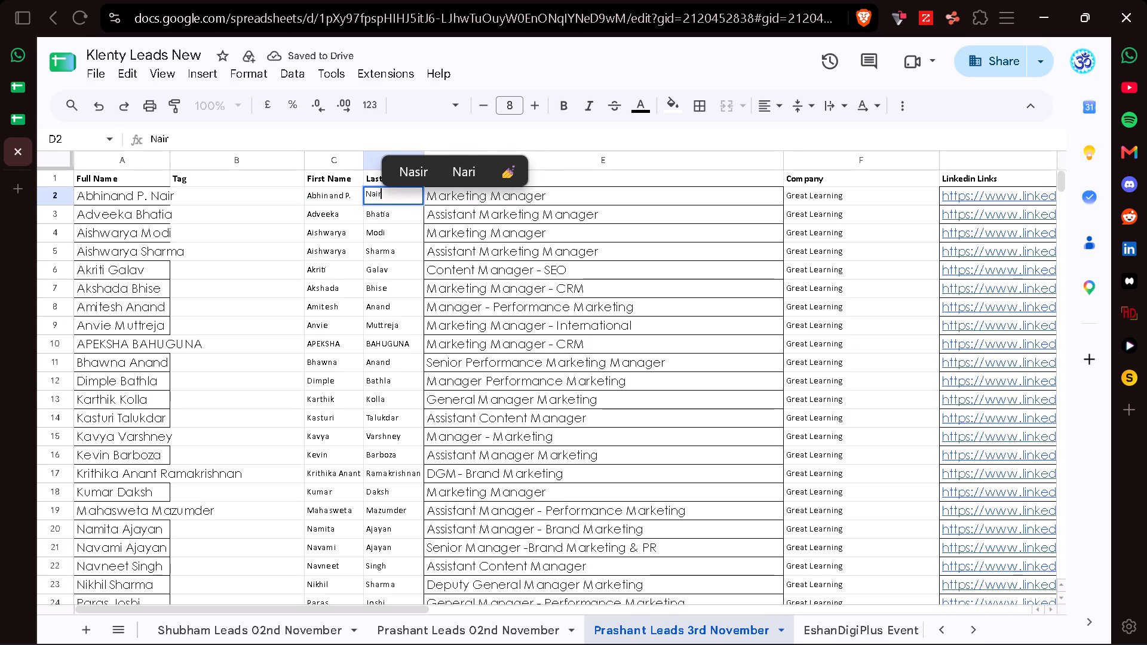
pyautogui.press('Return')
# Enter the tag Prashant_Leads_3rd_November in Tag cell B2.
pyautogui.click(218, 211)
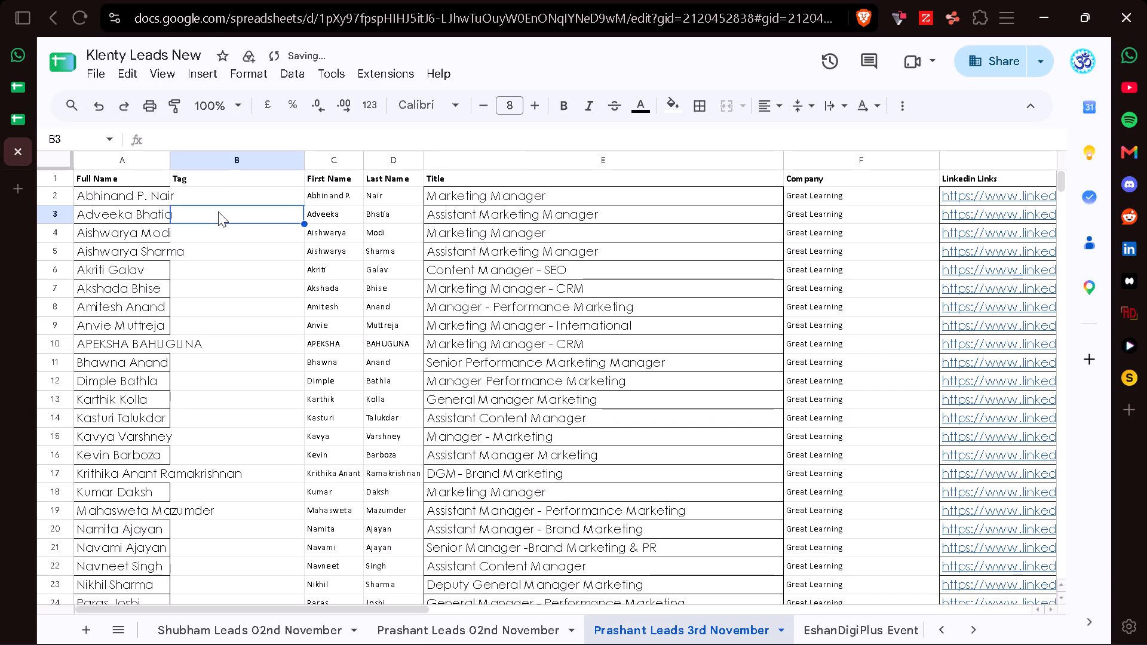
pyautogui.press('Up')
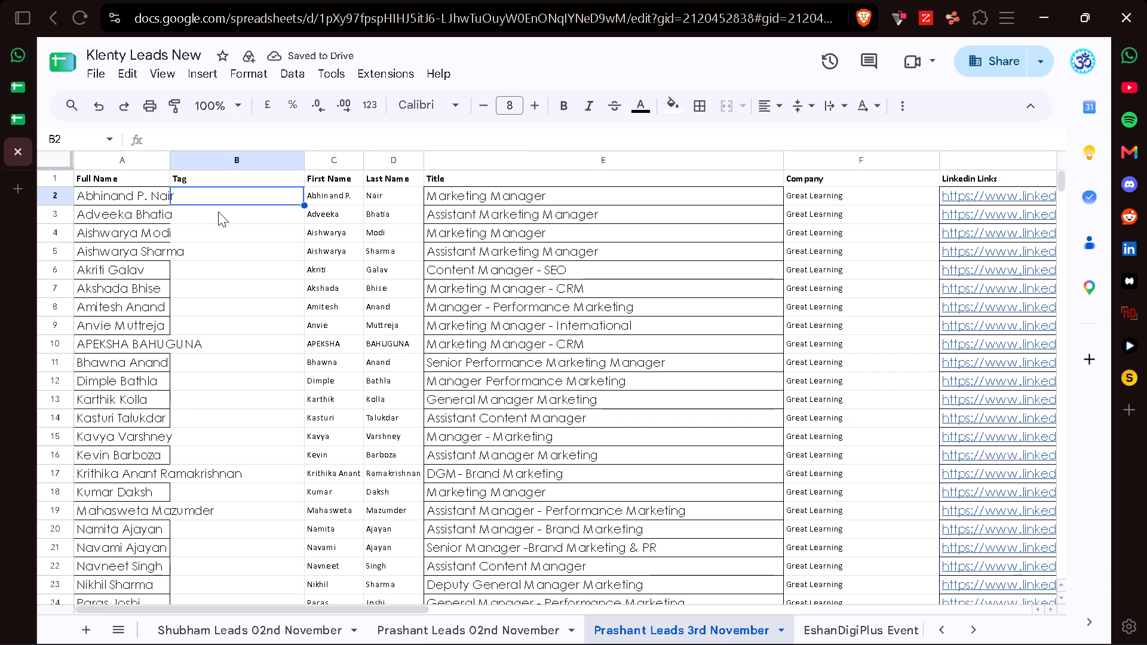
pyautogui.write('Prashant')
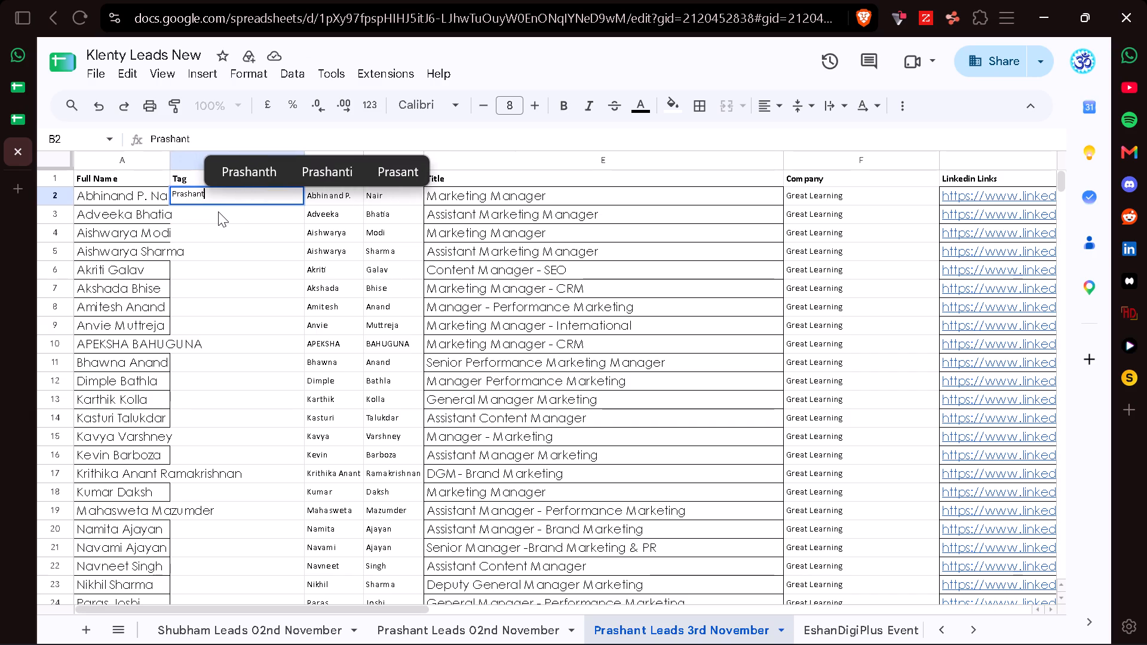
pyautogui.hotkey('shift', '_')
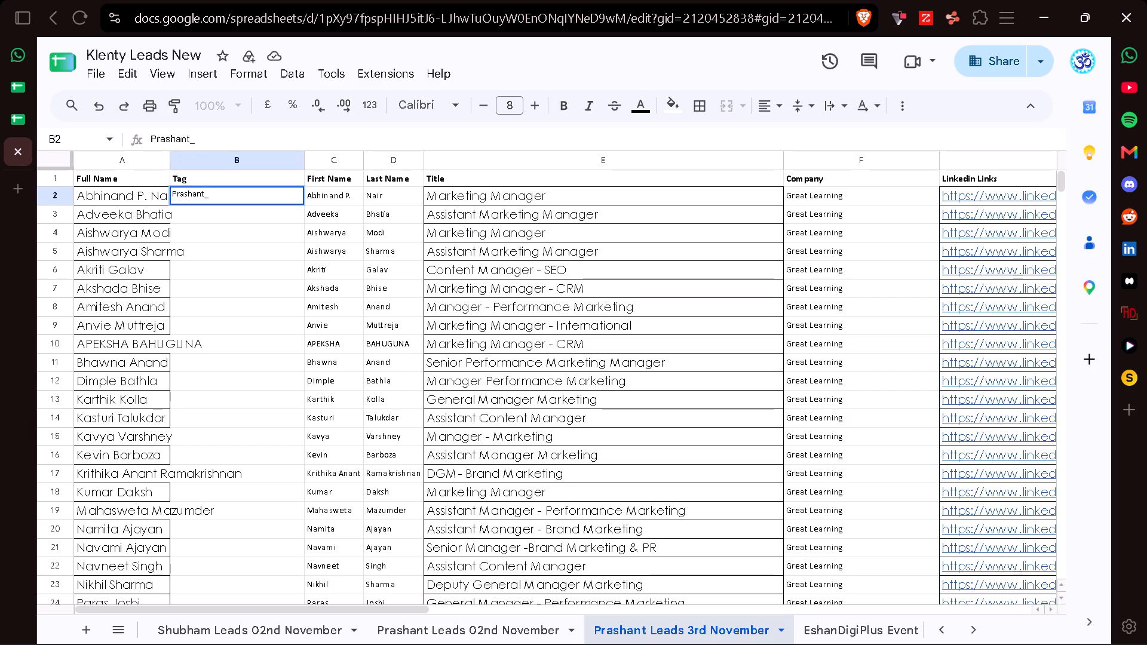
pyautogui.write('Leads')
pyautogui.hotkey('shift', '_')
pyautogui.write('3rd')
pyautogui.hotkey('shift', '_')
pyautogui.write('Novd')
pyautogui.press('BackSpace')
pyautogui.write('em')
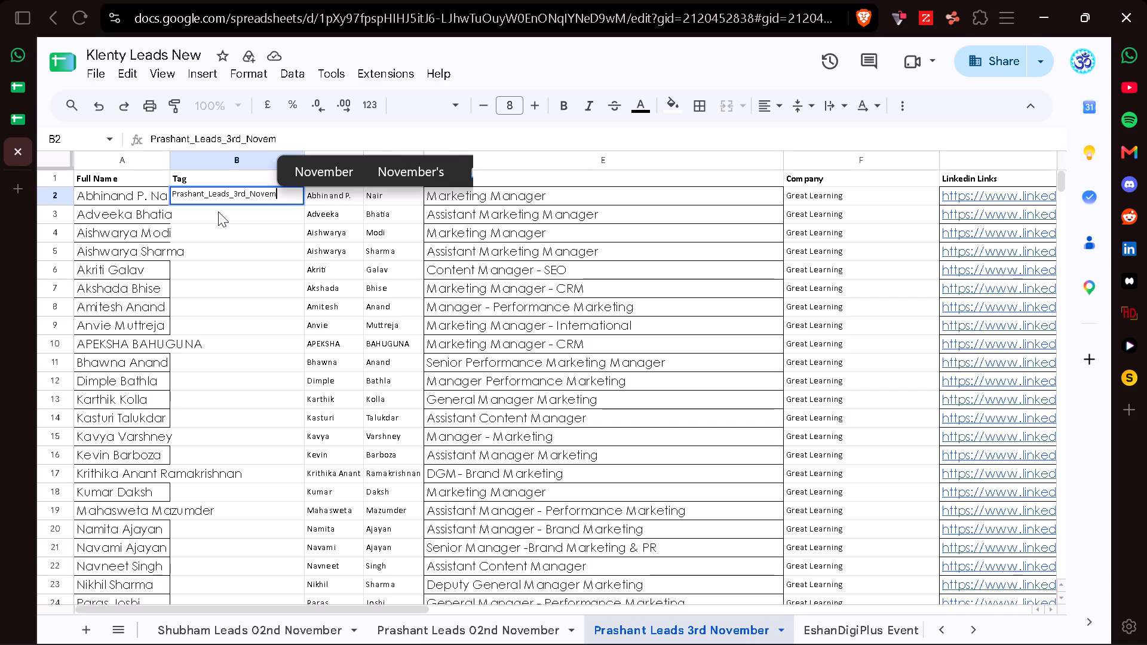
pyautogui.click(311, 175)
pyautogui.press('Return')
pyautogui.press('Up')
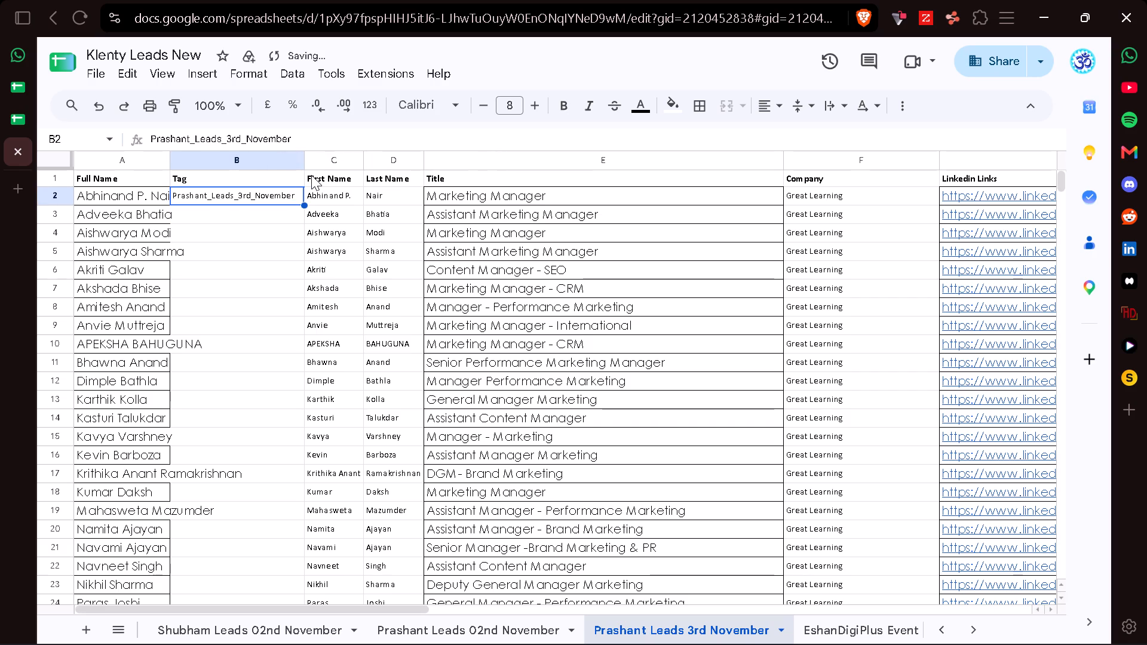
# Copy the tag from B2 into the remaining lead rows, B3 to B55.
pyautogui.hotkey('ctrl', 'c')
pyautogui.press('Down')
pyautogui.hotkey('shift', 'Down')
pyautogui.hotkey('shift', 'Down')
pyautogui.hotkey('shift', 'Down')
pyautogui.hotkey('shift', 'Down')
pyautogui.hotkey('shift', 'Down')
pyautogui.hotkey('shift', 'Down')
pyautogui.hotkey('shift', 'Down')
pyautogui.hotkey('shift', 'Down')
pyautogui.hotkey('shift', 'Down')
pyautogui.hotkey('shift', 'Down')
pyautogui.hotkey('shift', 'Down')
pyautogui.hotkey('shift', 'Down')
pyautogui.hotkey('shift', 'Down')
pyautogui.hotkey('shift', 'Down')
pyautogui.hotkey('shift', 'Down')
pyautogui.hotkey('shift', 'Down')
pyautogui.hotkey('shift', 'Down')
pyautogui.hotkey('shift', 'Down')
pyautogui.hotkey('shift', 'Down')
pyautogui.hotkey('shift', 'Down')
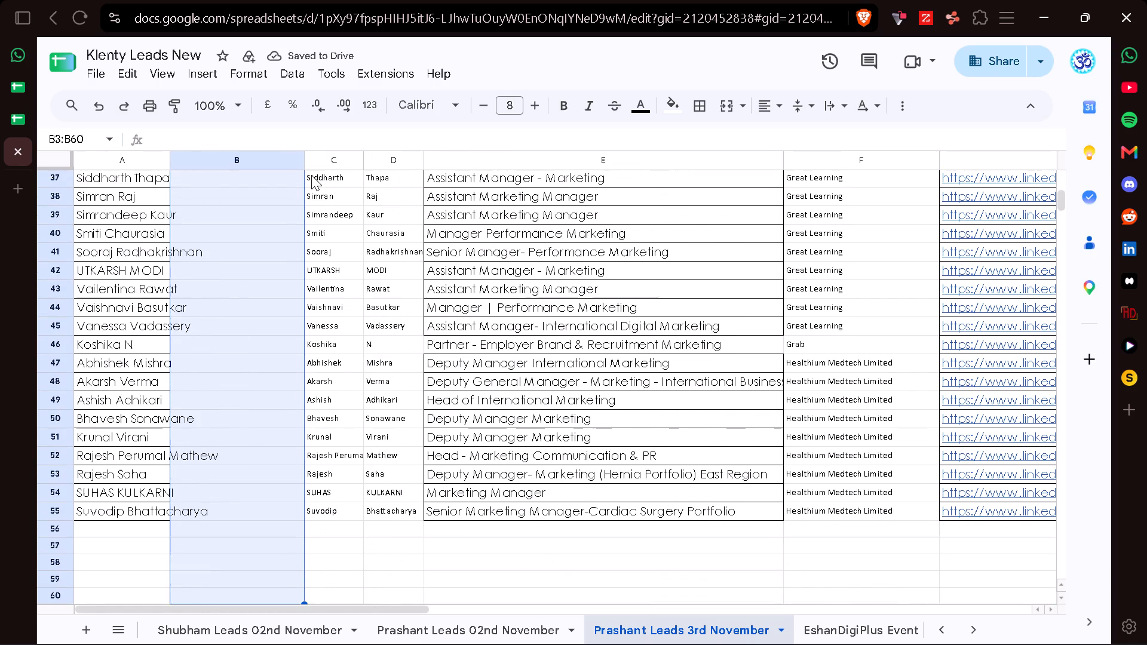
pyautogui.hotkey('shift', 'Up')
pyautogui.hotkey('shift', 'Up')
pyautogui.hotkey('shift', 'Up')
pyautogui.hotkey('shift', 'Up')
pyautogui.hotkey('shift', 'Up')
pyautogui.hotkey('ctrl', 'v')
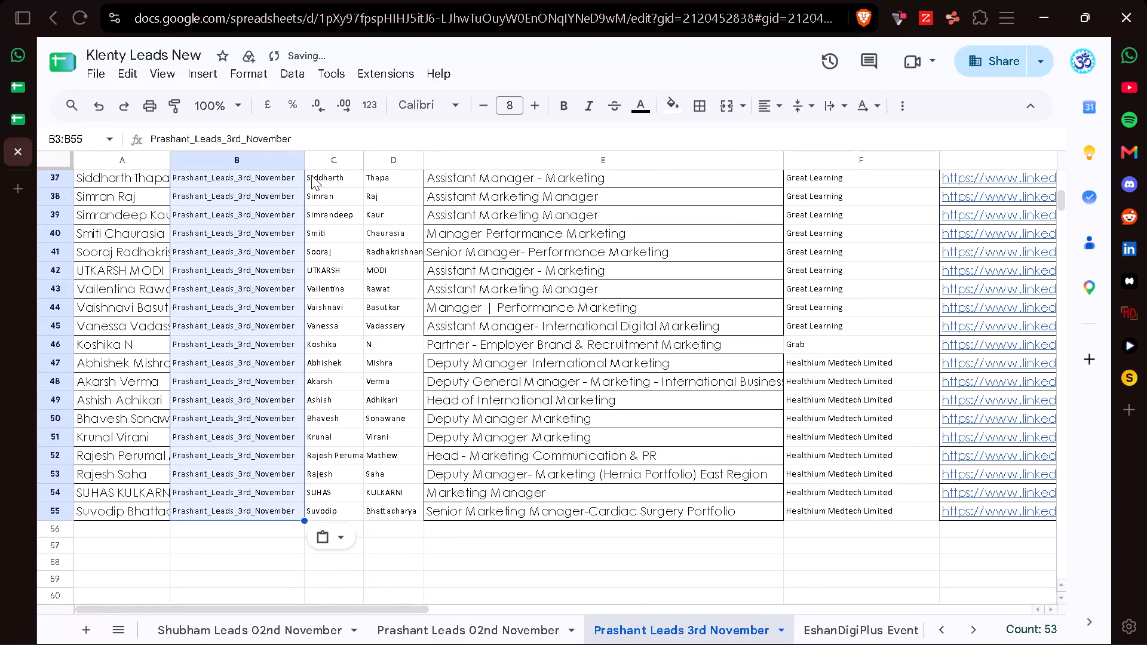
# Enter Prashant in Owner cell H2 and fill it down to H55.
pyautogui.scroll(8, 311, 175)
pyautogui.hscroll(-4, 311, 175)
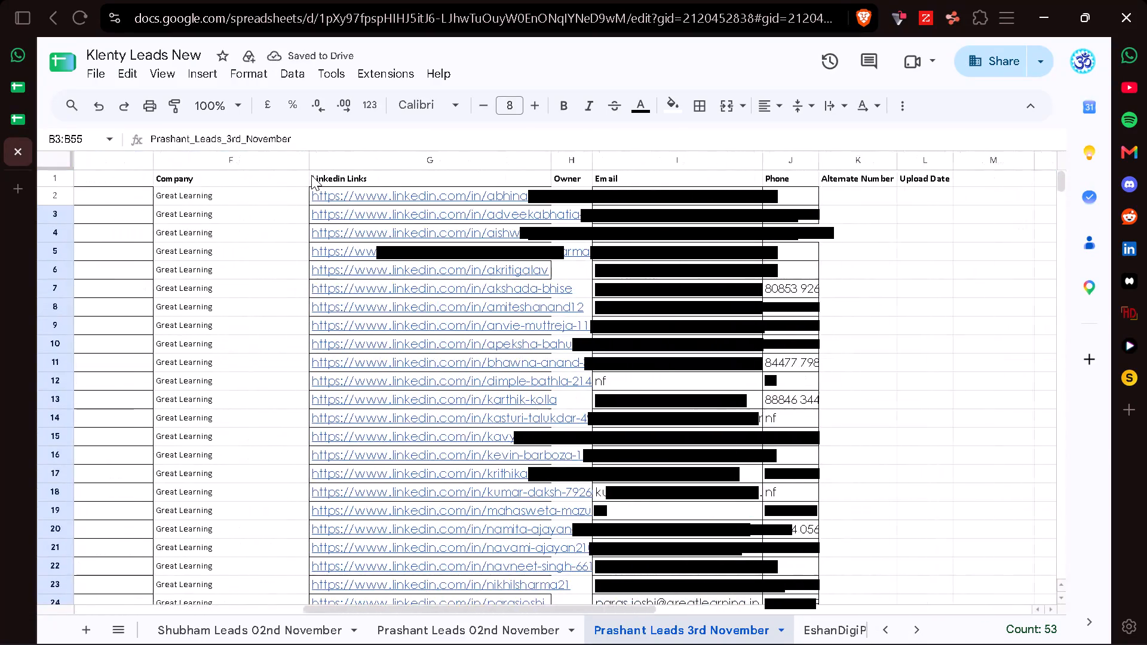
pyautogui.hscroll(-1, 311, 175)
pyautogui.click(264, 200)
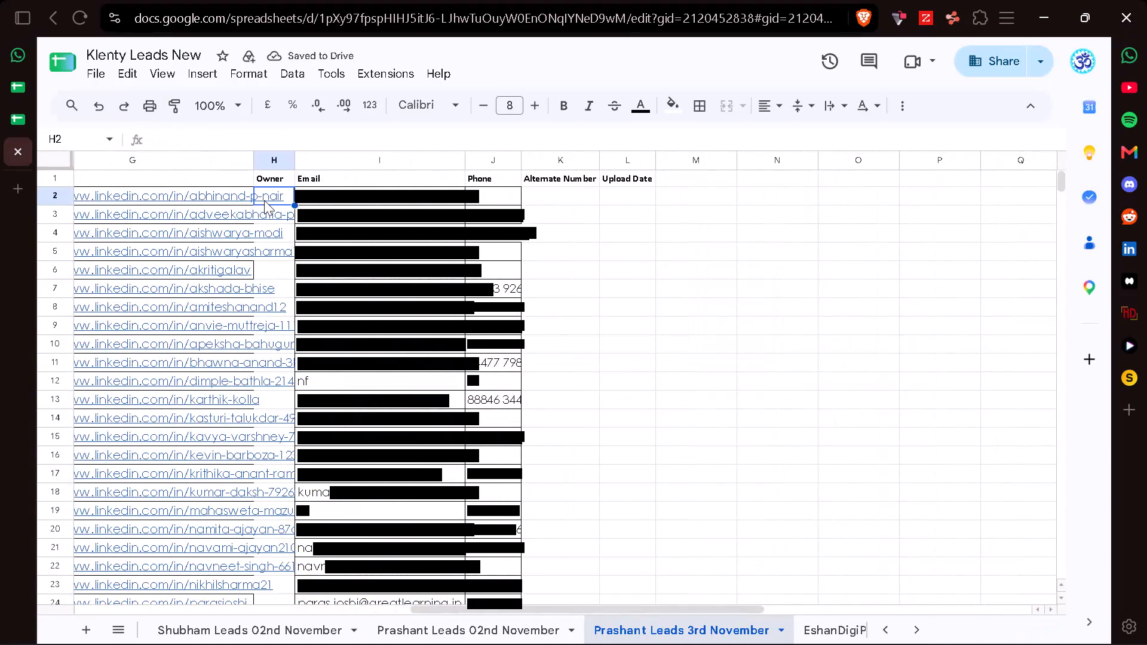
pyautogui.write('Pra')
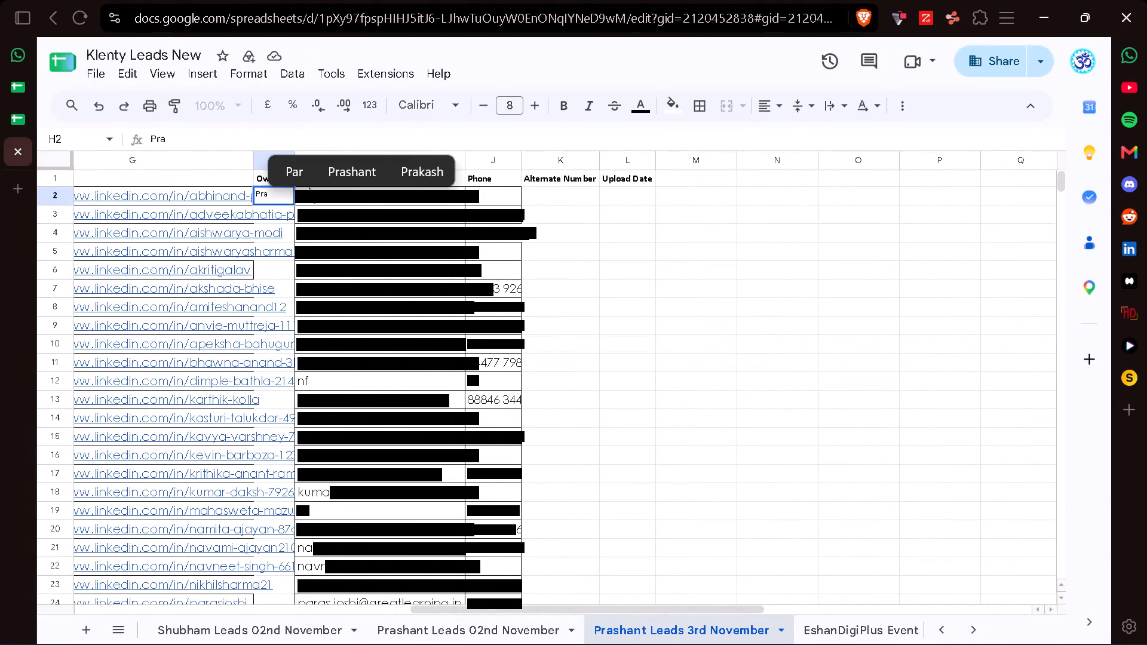
pyautogui.click(349, 170)
pyautogui.press('Return')
pyautogui.press('Up')
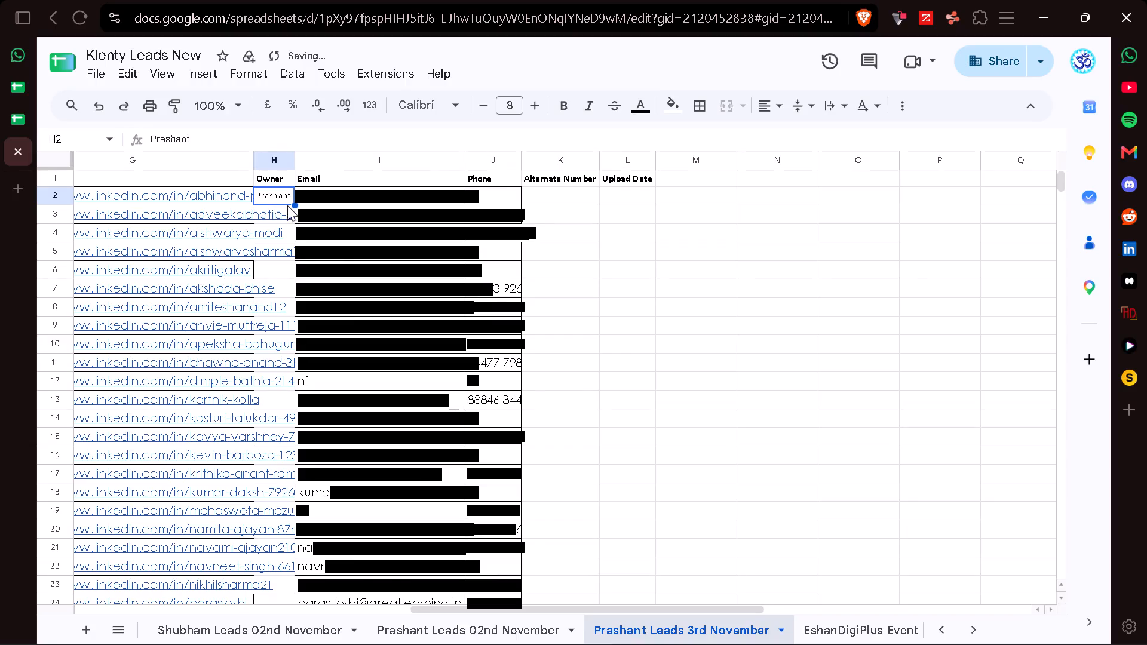
pyautogui.moveTo(292, 204); pyautogui.dragTo(249, 644)
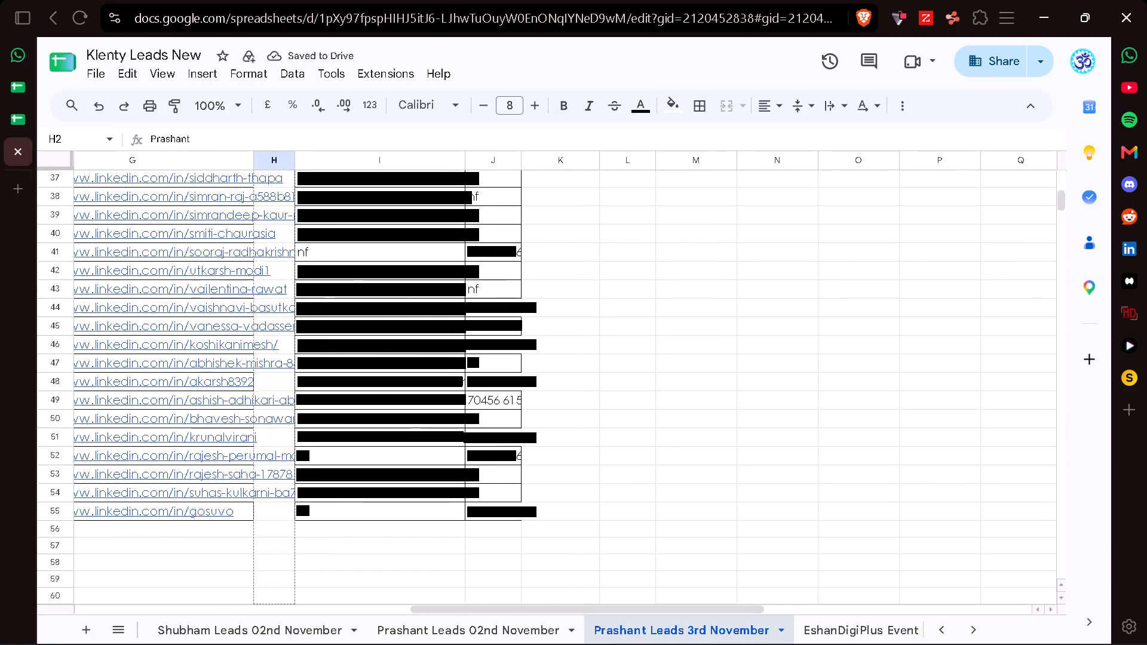
pyautogui.moveTo(249, 644); pyautogui.dragTo(242, 398)
# Enter the date 03/11/26 in Upload Date cell L2.
pyautogui.scroll(7, 492, 372)
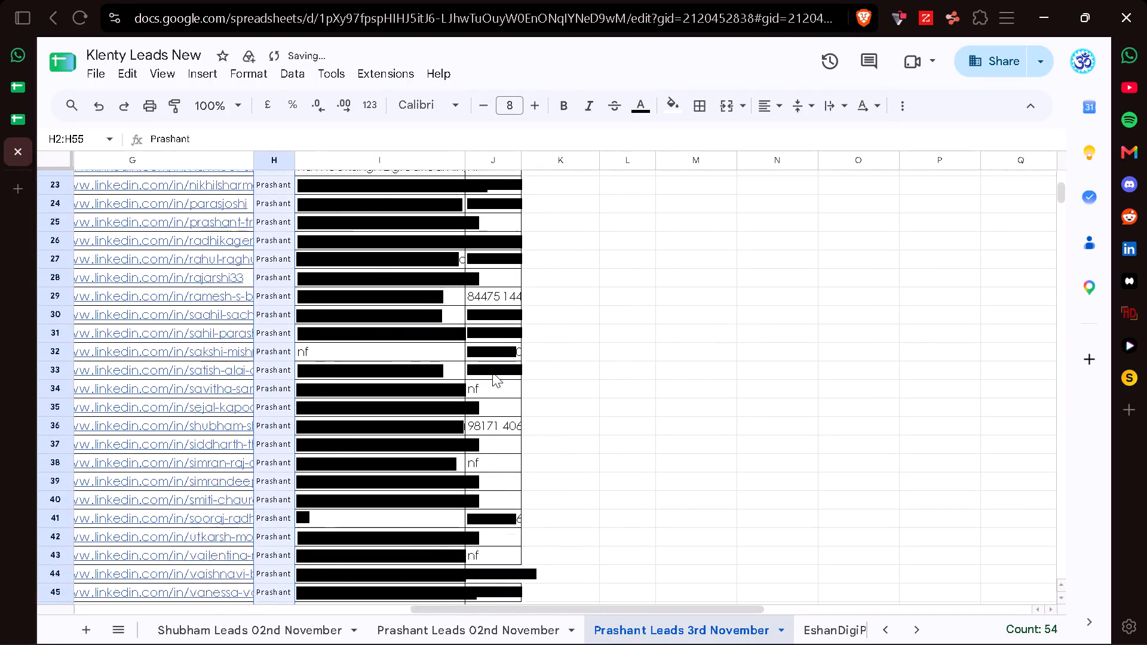
pyautogui.scroll(3, 492, 372)
pyautogui.click(625, 196)
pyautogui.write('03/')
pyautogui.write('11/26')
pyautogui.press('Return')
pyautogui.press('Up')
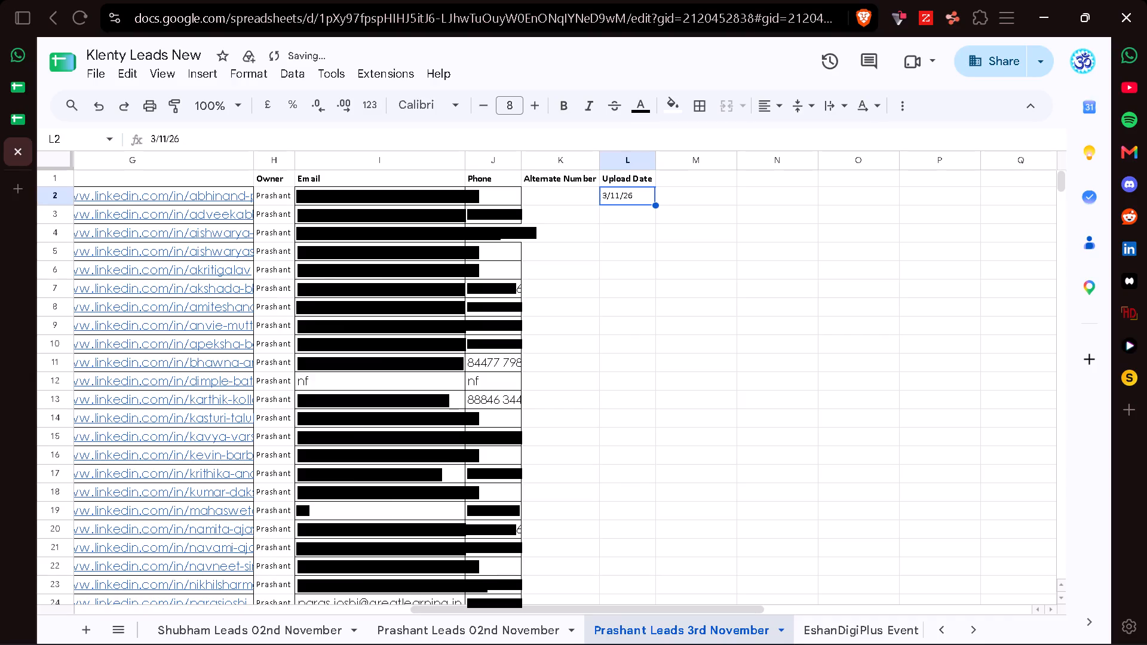
# Copy the upload date from L2 into the remaining lead rows, L3 to L55.
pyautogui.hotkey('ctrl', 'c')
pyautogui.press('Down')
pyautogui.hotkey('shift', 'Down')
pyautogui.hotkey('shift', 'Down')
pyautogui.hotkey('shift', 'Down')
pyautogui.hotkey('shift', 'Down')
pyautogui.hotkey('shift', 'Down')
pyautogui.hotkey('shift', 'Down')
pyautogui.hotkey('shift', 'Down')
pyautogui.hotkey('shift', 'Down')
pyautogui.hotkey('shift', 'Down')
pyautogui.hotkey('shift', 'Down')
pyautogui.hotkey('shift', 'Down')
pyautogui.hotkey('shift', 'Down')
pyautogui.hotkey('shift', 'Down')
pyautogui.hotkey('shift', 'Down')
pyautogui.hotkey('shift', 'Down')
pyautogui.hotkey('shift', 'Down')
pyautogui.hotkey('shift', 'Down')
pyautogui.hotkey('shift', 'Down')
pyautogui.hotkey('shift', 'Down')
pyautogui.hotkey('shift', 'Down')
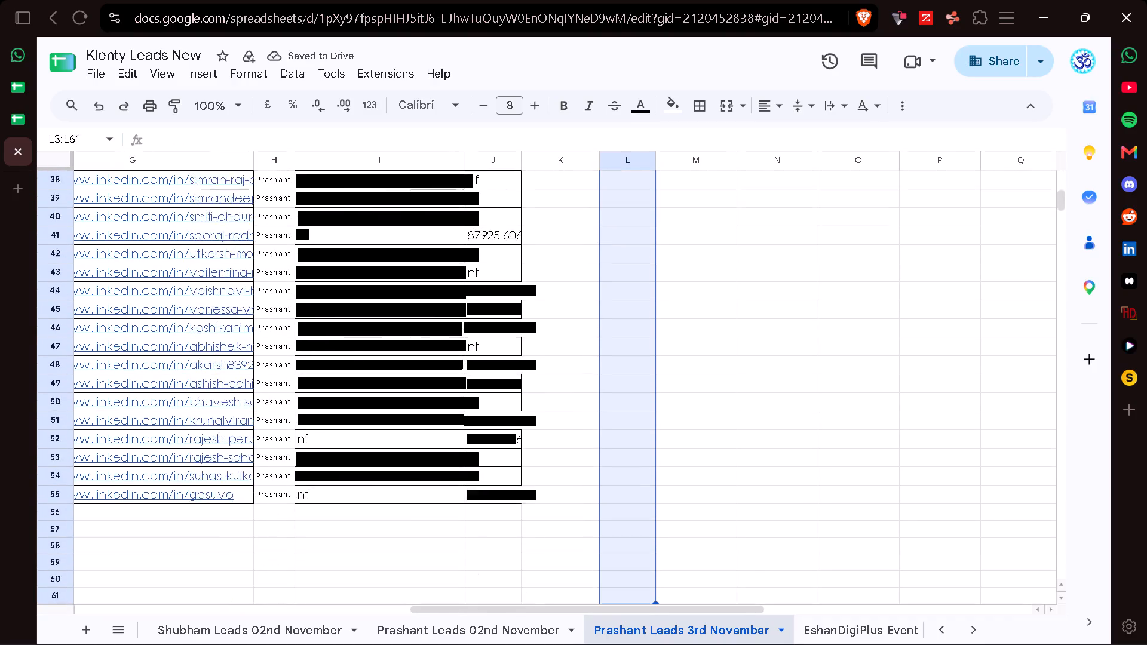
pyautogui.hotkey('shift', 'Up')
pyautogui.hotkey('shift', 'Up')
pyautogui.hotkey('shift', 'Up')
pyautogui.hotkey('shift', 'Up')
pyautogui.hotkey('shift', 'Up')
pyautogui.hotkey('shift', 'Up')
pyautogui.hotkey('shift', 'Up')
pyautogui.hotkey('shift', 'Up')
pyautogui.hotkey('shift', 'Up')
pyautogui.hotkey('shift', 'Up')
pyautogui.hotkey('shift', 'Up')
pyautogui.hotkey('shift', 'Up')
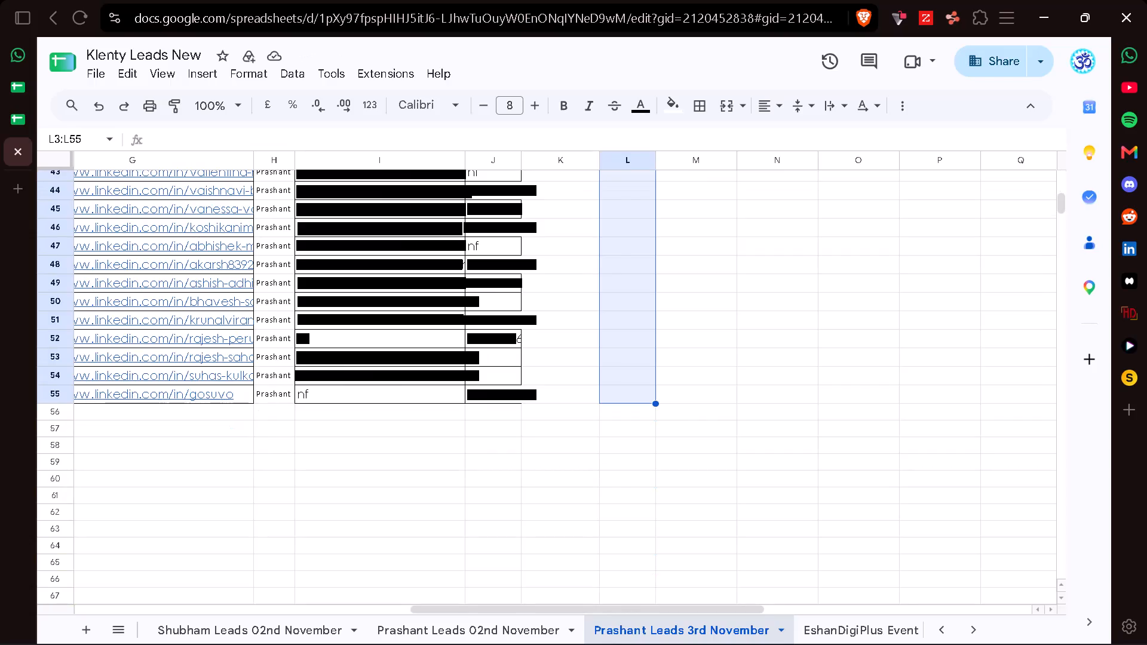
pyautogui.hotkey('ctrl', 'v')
# Set the font of all lead rows, A2 to L55, to Calibri size 8.
pyautogui.hscroll(9, 446, 294)
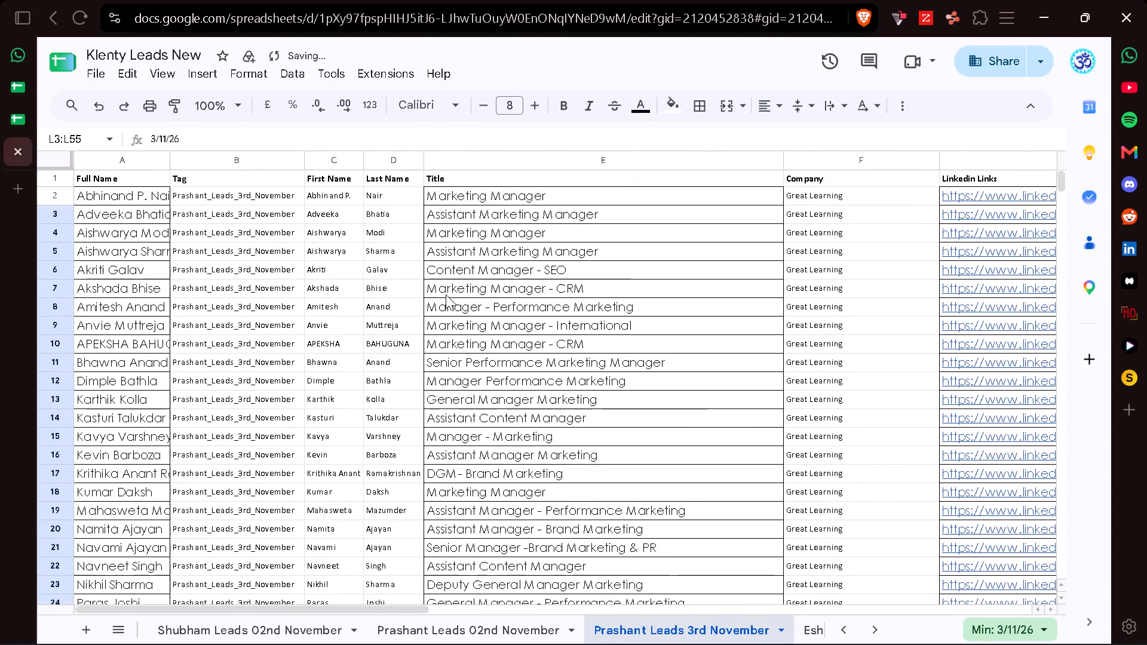
pyautogui.hscroll(1, 446, 294)
pyautogui.click(114, 197)
pyautogui.hotkey('ctrl', 'shift', 'Down')
pyautogui.hotkey('ctrl', 'shift', 'Right')
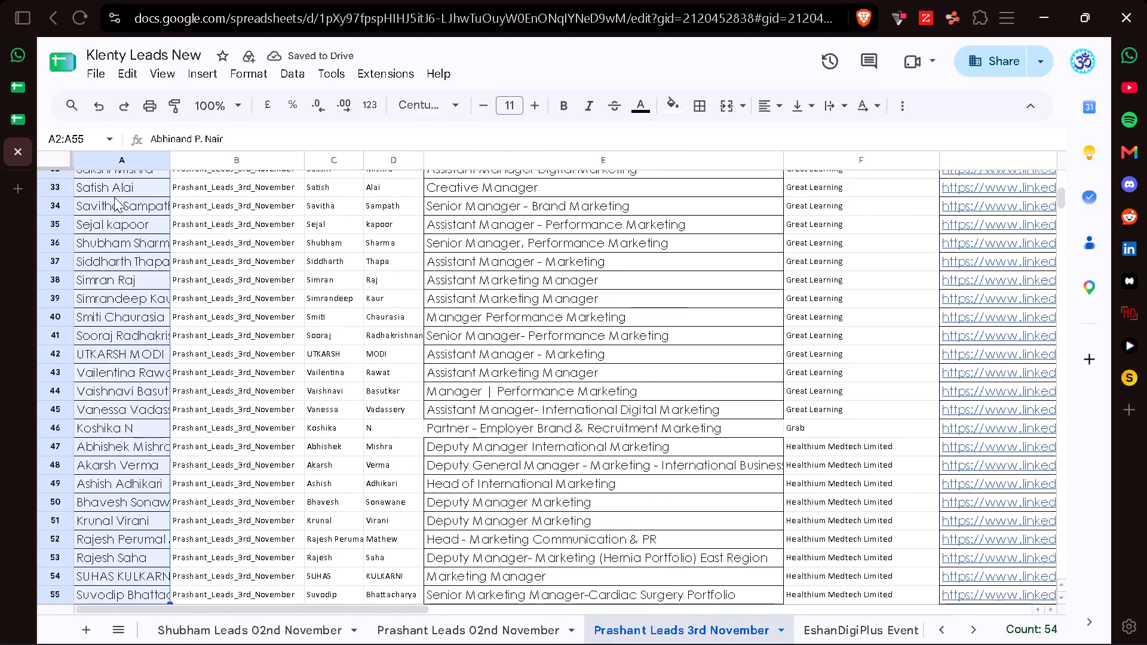
pyautogui.hotkey('ctrl', 'shift', 'Right')
pyautogui.tripleClick(483, 103)
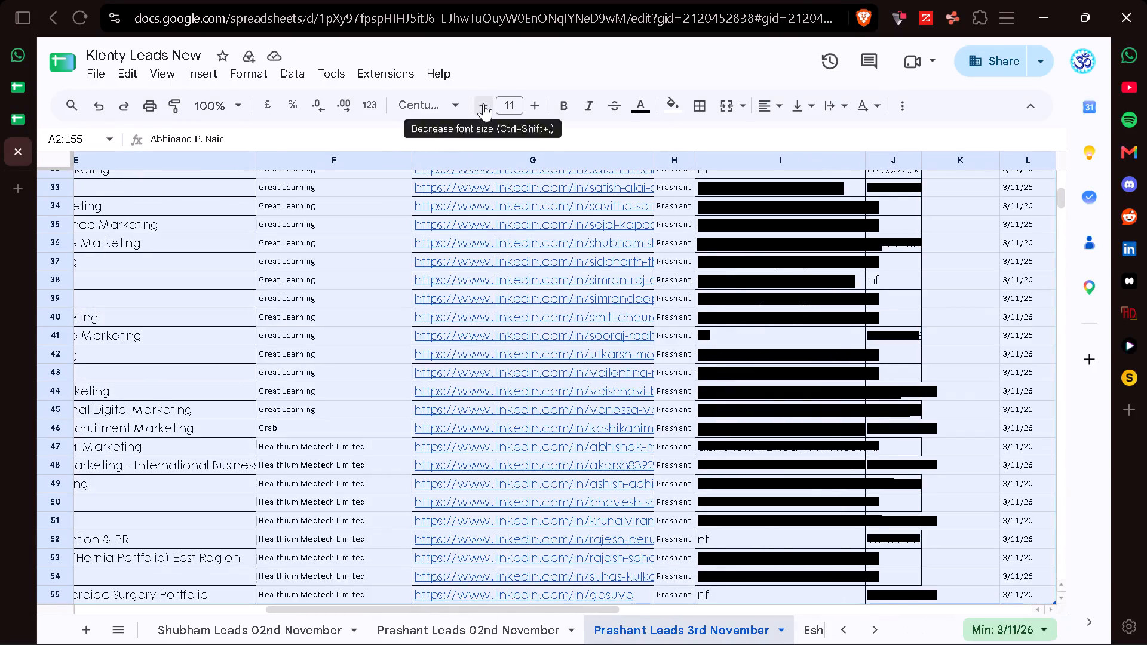
pyautogui.click(456, 107)
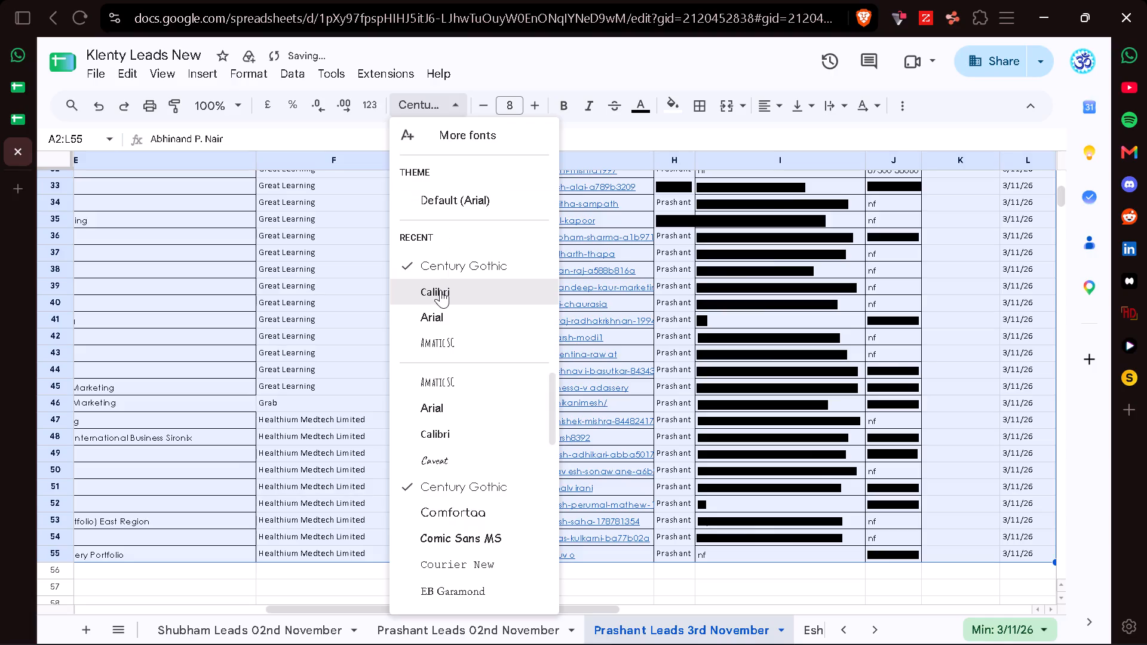
pyautogui.click(440, 290)
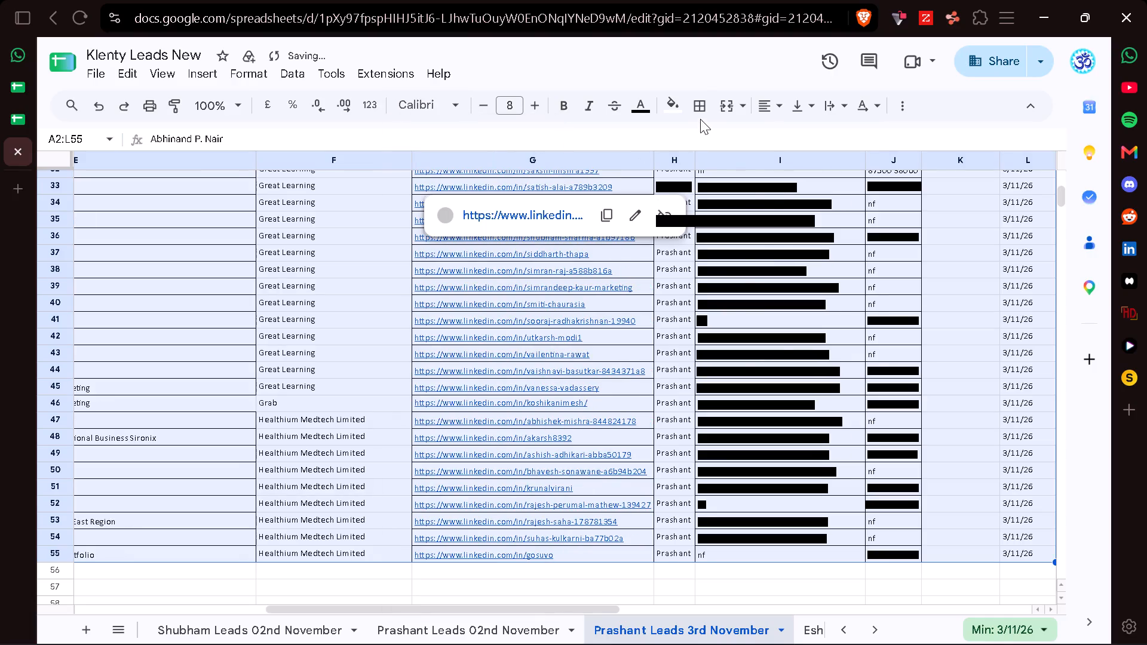
# Remove all cell borders from the lead rows A2 to L55.
pyautogui.click(700, 113)
pyautogui.click(815, 162)
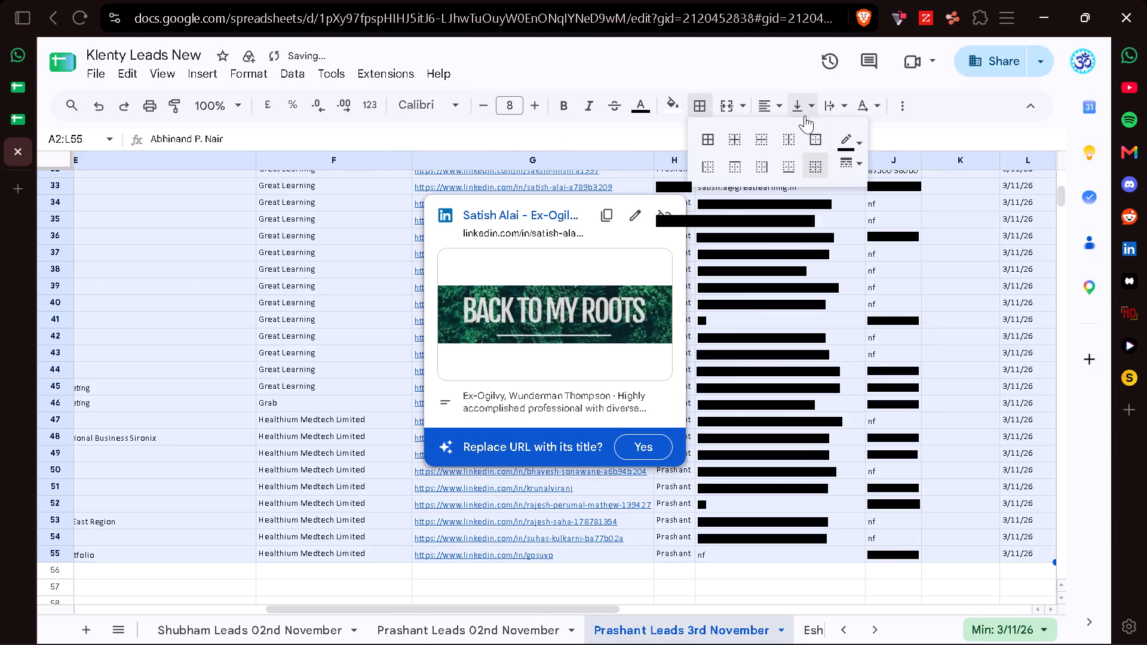
# Align the lead rows A2 to L55 to the middle vertically and to the left horizontally.
pyautogui.moveTo(804, 109); pyautogui.dragTo(829, 138)
pyautogui.click(829, 138)
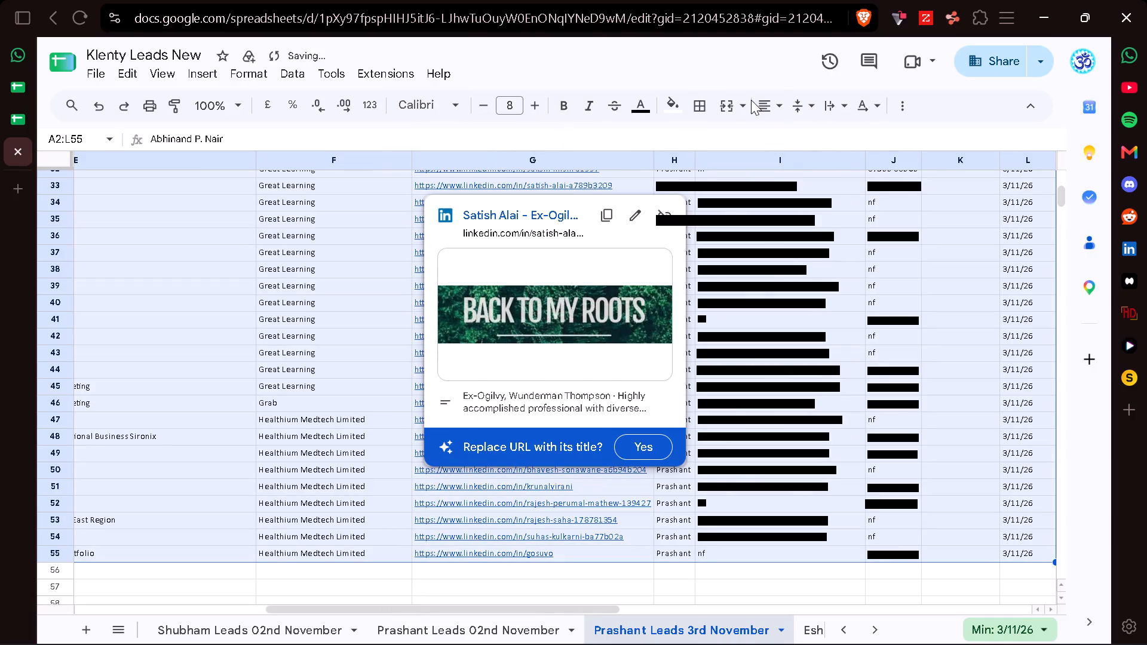
pyautogui.click(769, 112)
pyautogui.click(772, 131)
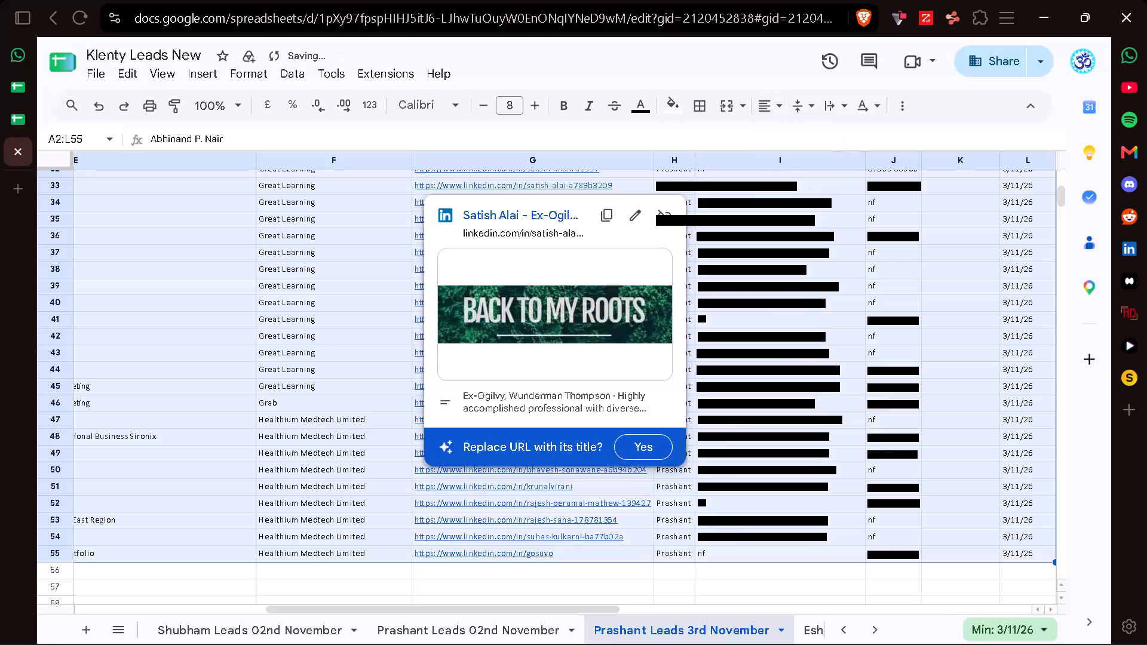
# Select the whole sheet and auto-fit all column widths to their contents.
pyautogui.scroll(6, 800, 299)
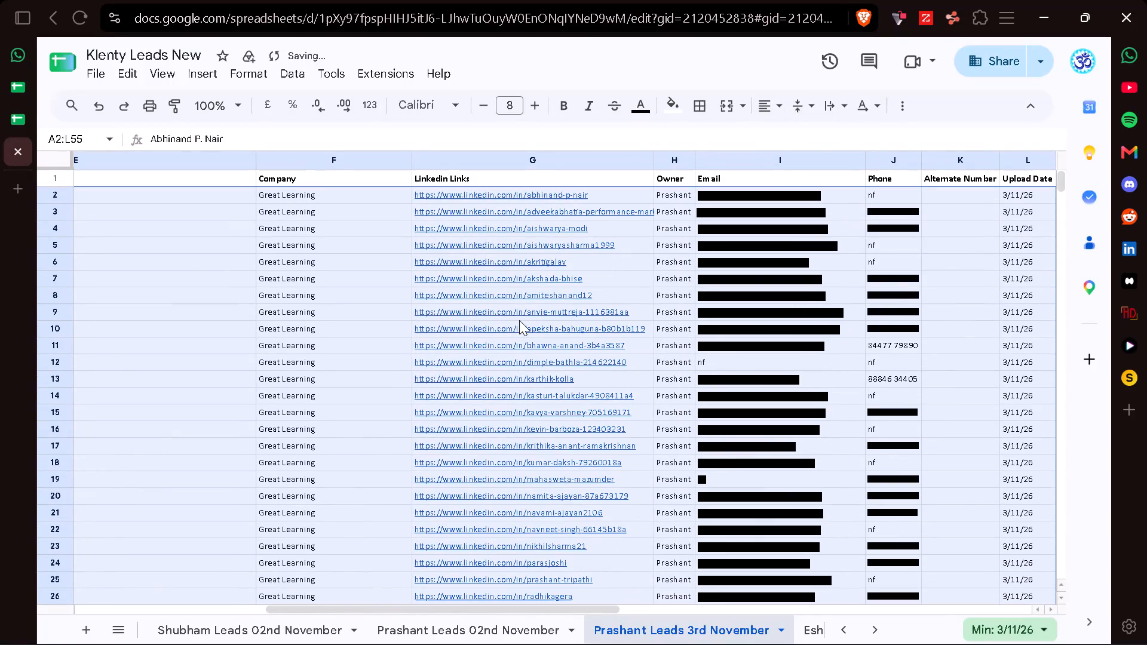
pyautogui.hscroll(2, 519, 320)
pyautogui.hscroll(3, 270, 272)
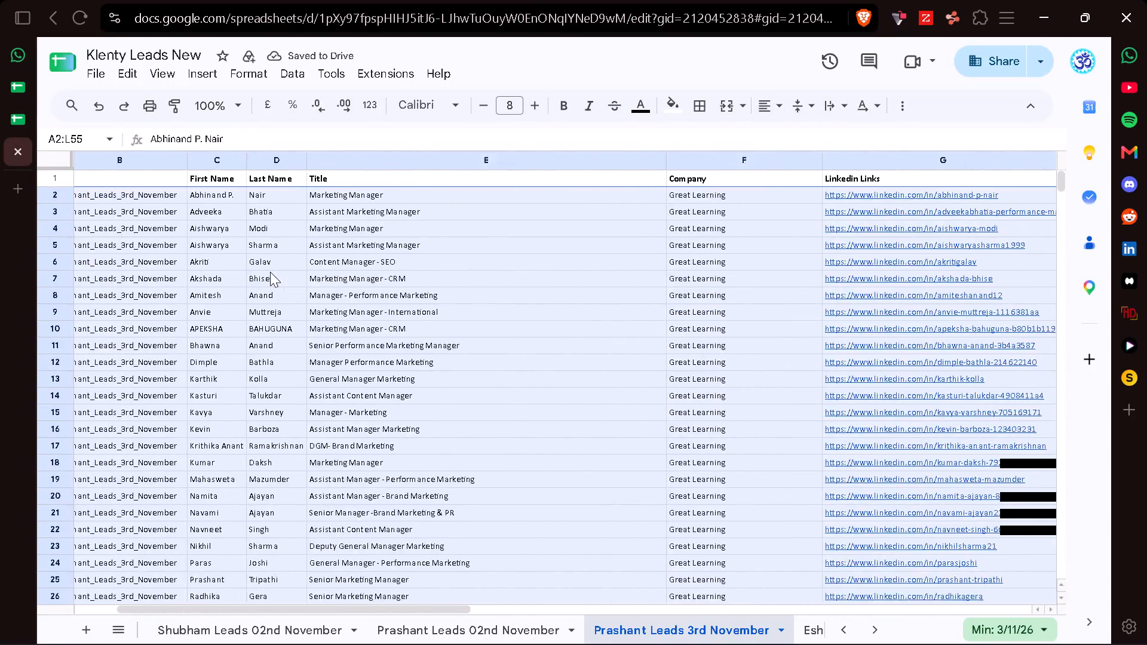
pyautogui.hscroll(3, 270, 272)
pyautogui.click(56, 161)
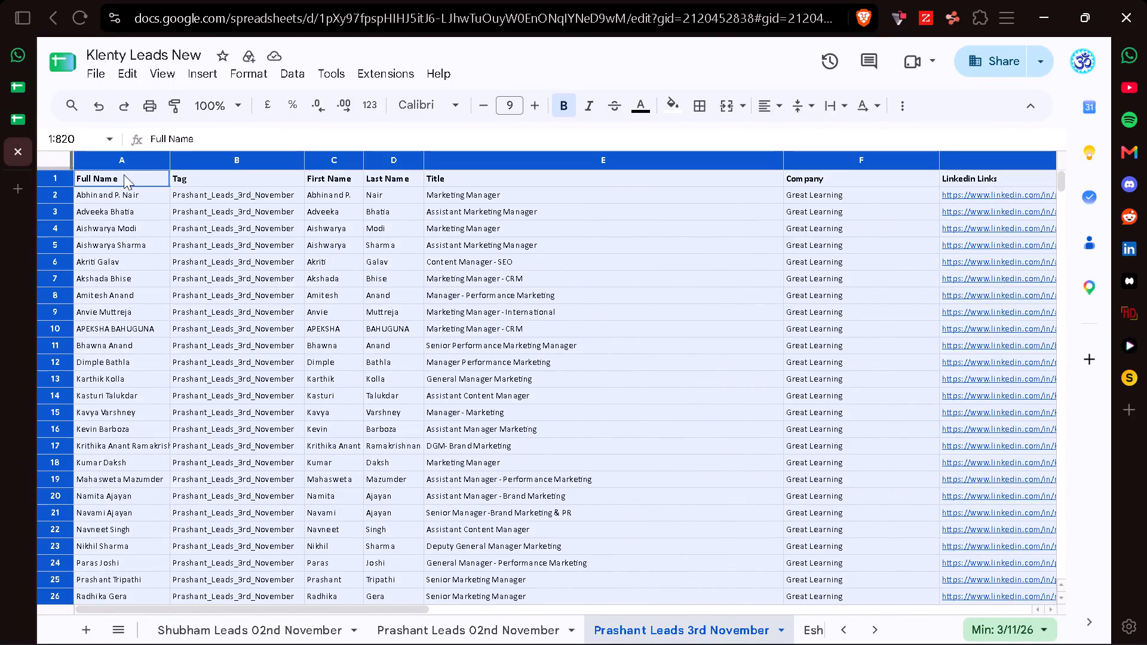
pyautogui.doubleClick(168, 162)
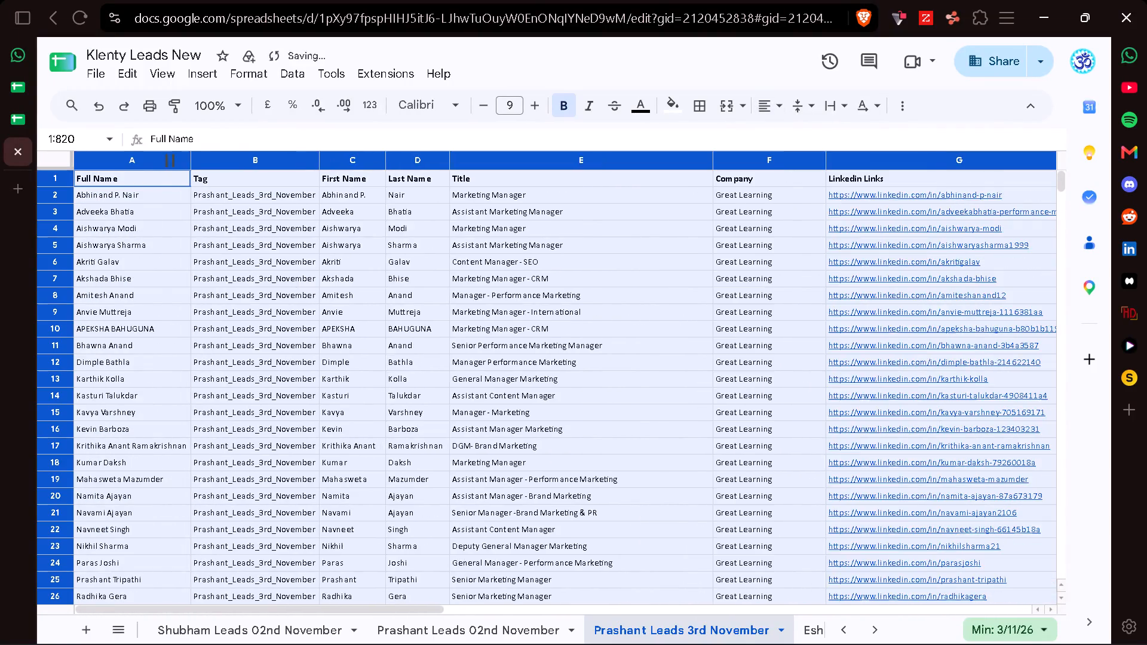
# Clear the nf placeholders from Phone cells J2, J5, J6 and J12 and from Email cell I12.
pyautogui.scroll(-2, 309, 403)
pyautogui.hscroll(-3, 309, 403)
pyautogui.scroll(-1, 309, 403)
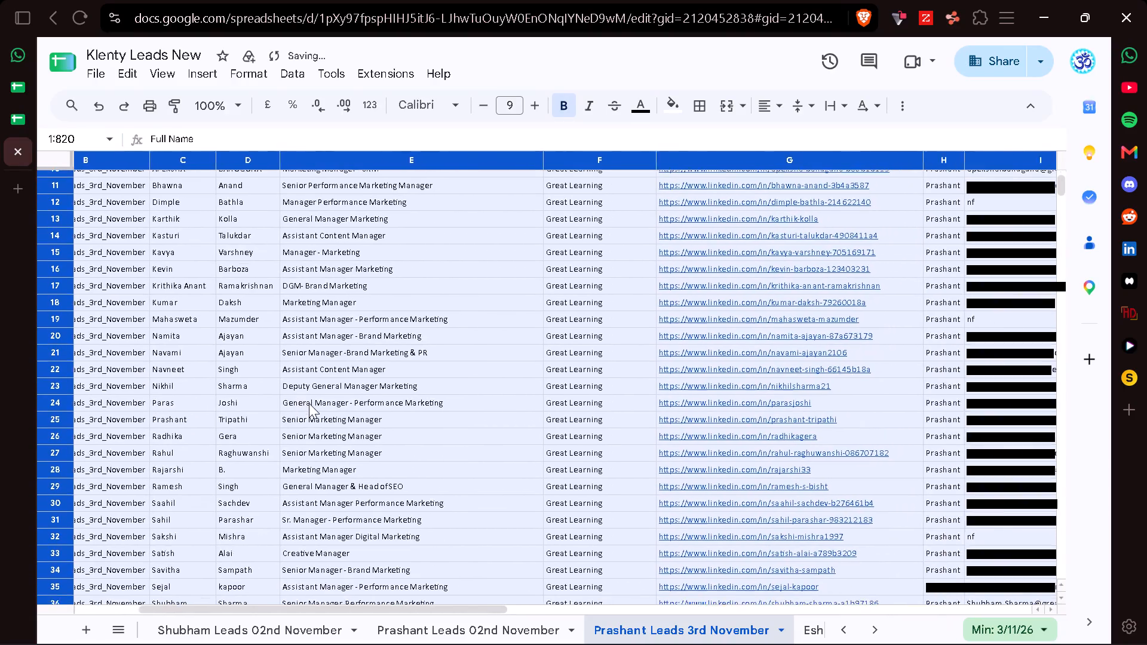
pyautogui.scroll(-3, 309, 403)
pyautogui.hscroll(-3, 309, 403)
pyautogui.scroll(1, 309, 403)
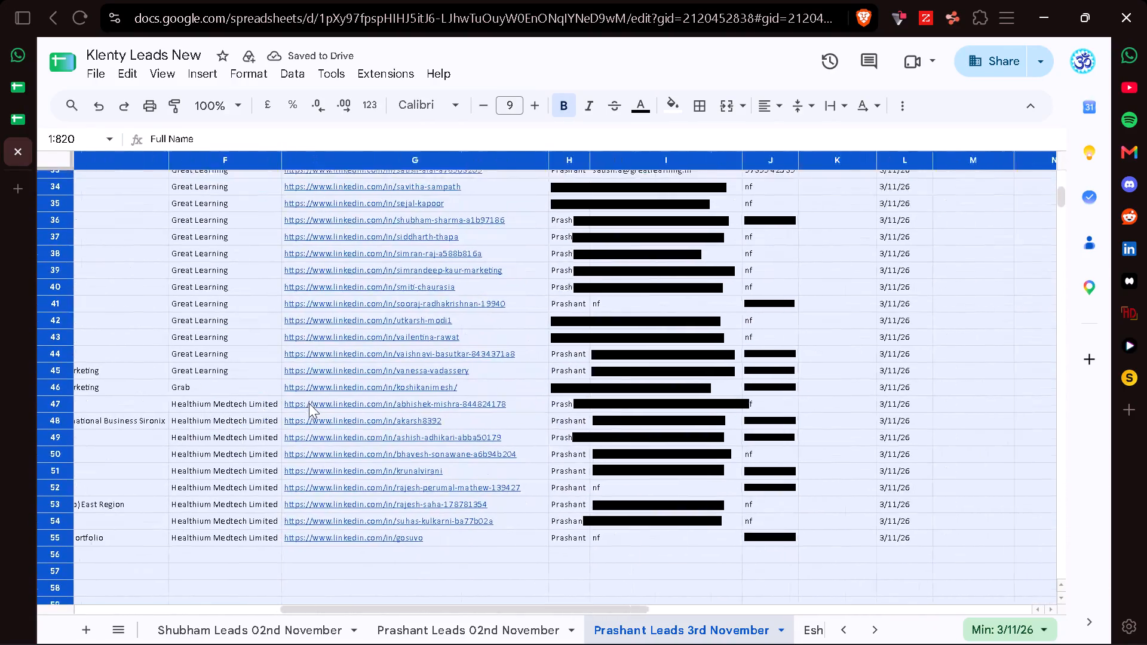
pyautogui.scroll(3, 309, 403)
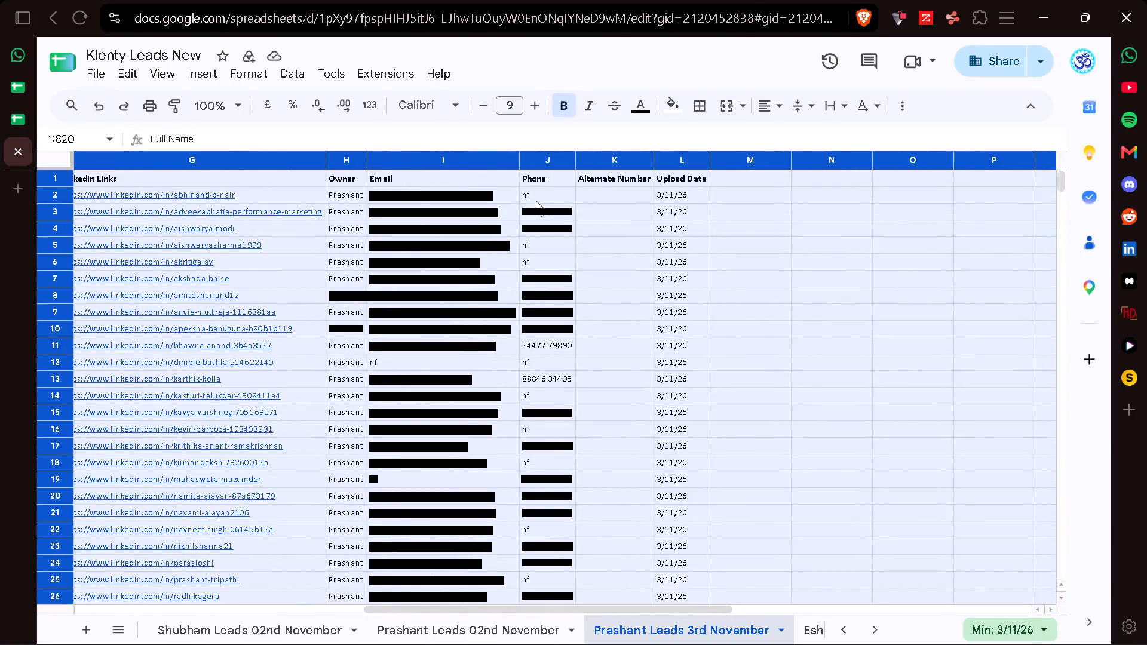
pyautogui.click(536, 201)
pyautogui.press('BackSpace')
pyautogui.click(528, 246)
pyautogui.hotkey('shift', 'Down')
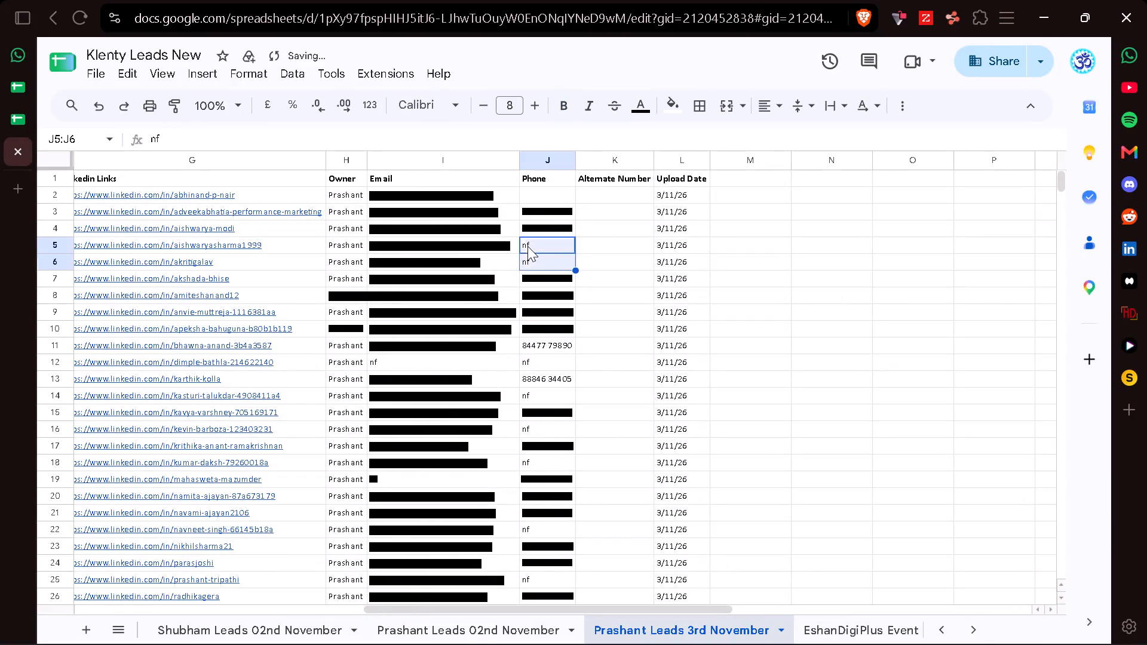
pyautogui.press('BackSpace')
pyautogui.click(447, 359)
pyautogui.press('BackSpace')
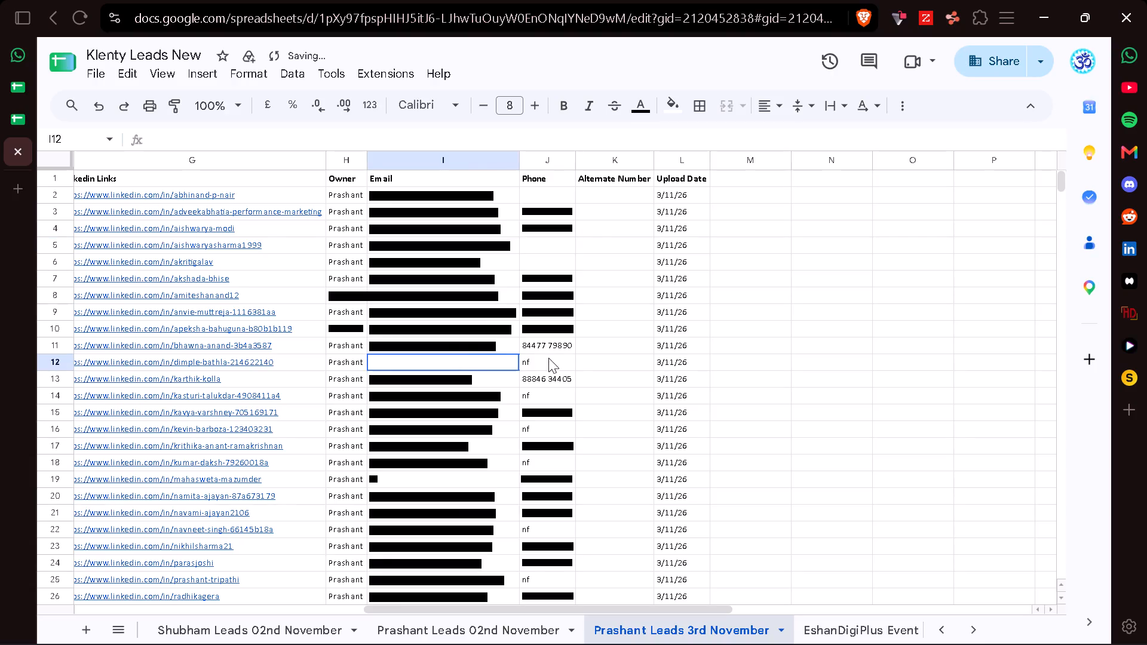
pyautogui.click(548, 358)
pyautogui.press('BackSpace')
# Clear the nf placeholders from Phone cells J14, J16 and J18 and from Email cell I19.
pyautogui.click(533, 397)
pyautogui.press('BackSpace')
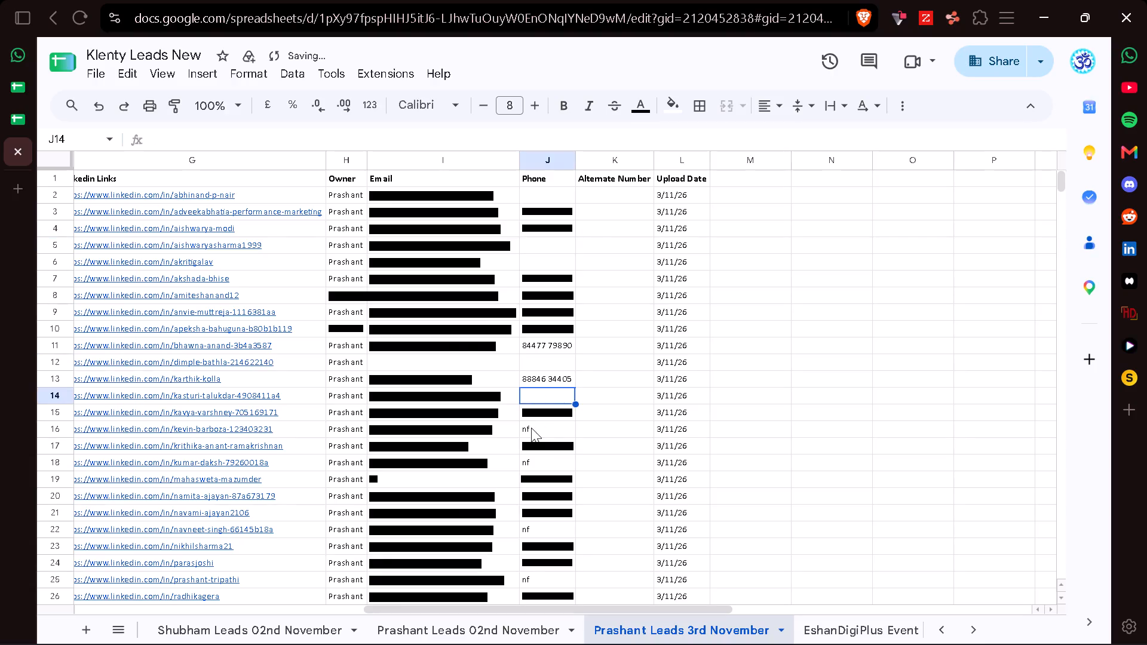
pyautogui.click(531, 428)
pyautogui.press('BackSpace')
pyautogui.click(529, 459)
pyautogui.press('BackSpace')
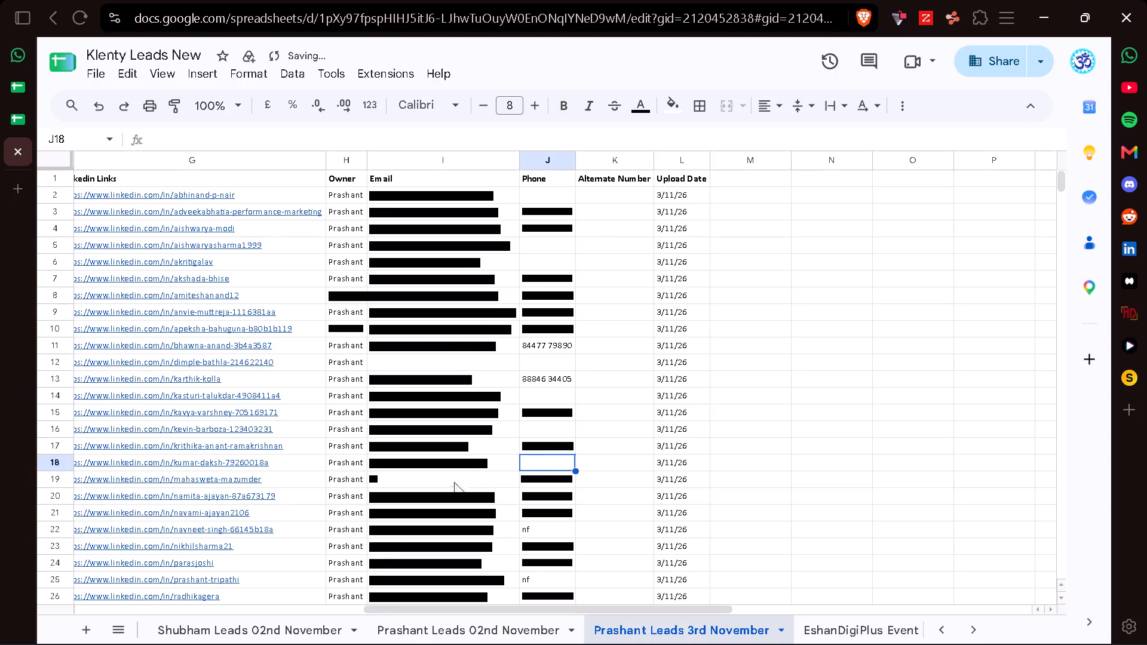
pyautogui.click(445, 486)
pyautogui.press('BackSpace')
# Clear the nf placeholders from Phone cells J22, J25, J28, J34 and J35 and from Email cell I32.
pyautogui.scroll(-2, 445, 486)
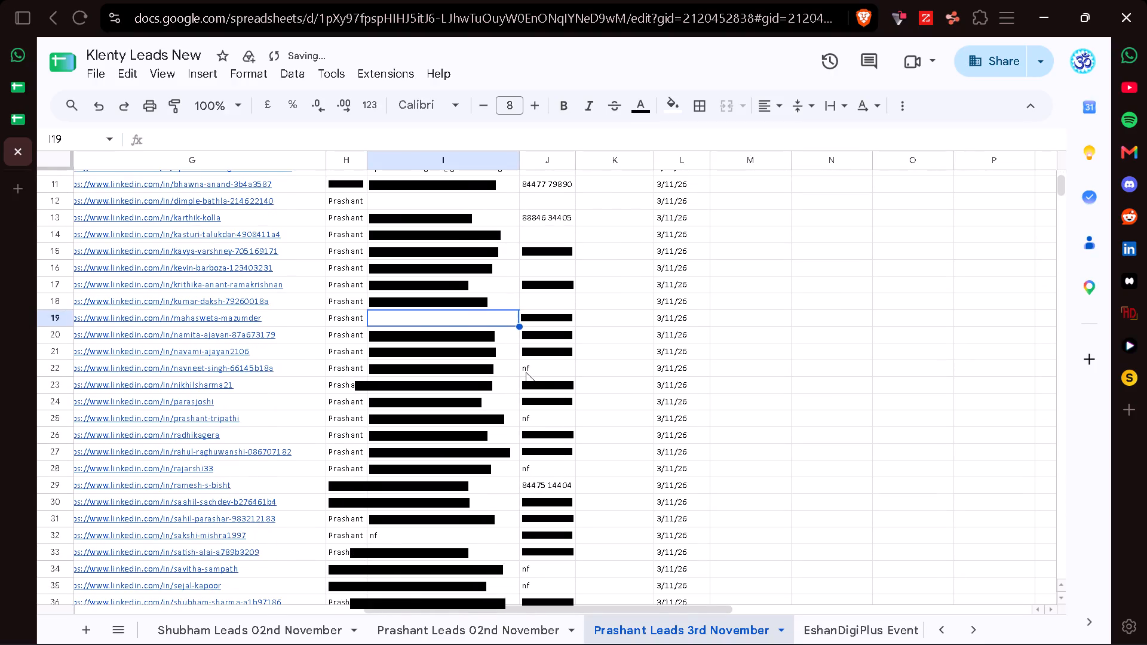
pyautogui.click(526, 372)
pyautogui.press('BackSpace')
pyautogui.click(530, 416)
pyautogui.press('BackSpace')
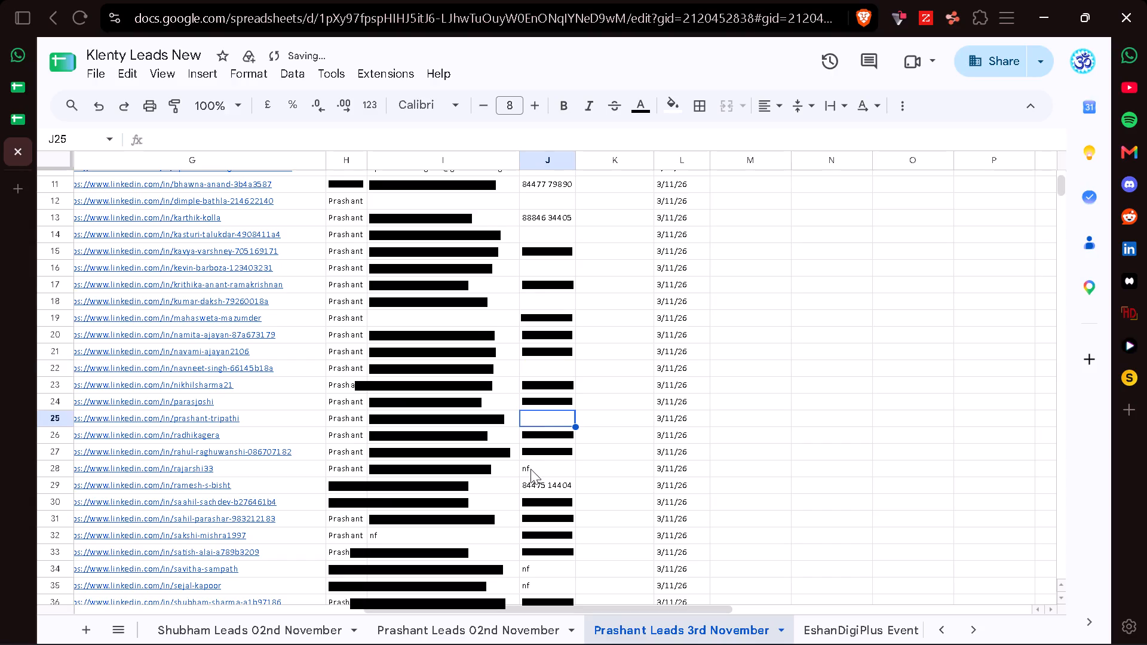
pyautogui.click(530, 469)
pyautogui.press('BackSpace')
pyautogui.scroll(-2, 530, 469)
pyautogui.click(536, 391)
pyautogui.hotkey('shift', 'Down')
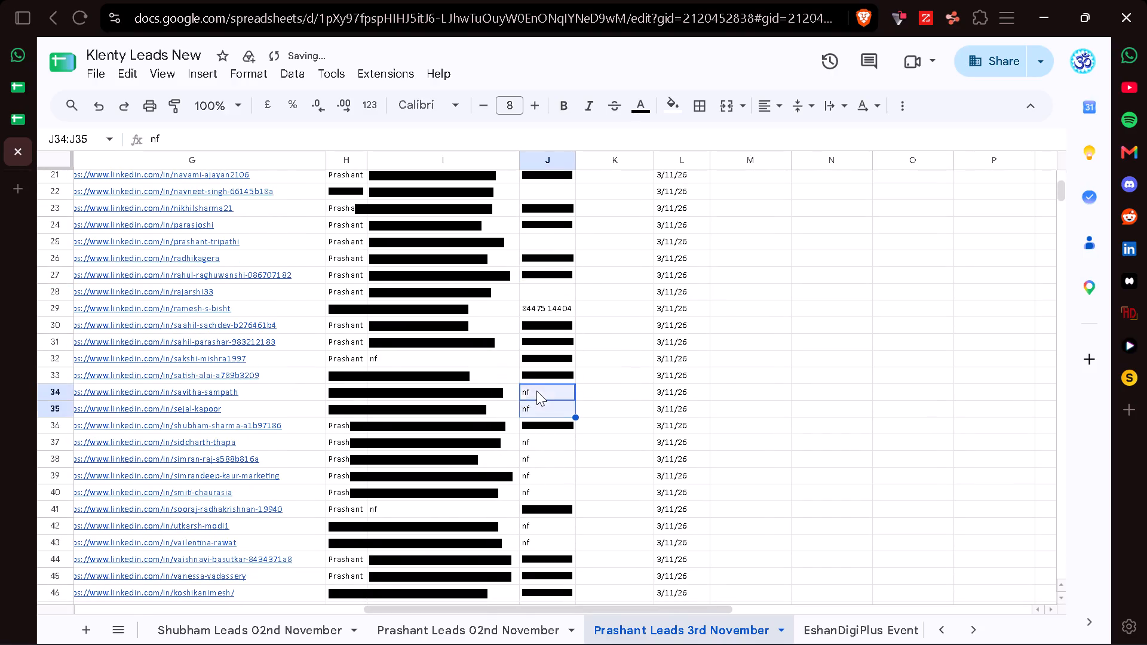
pyautogui.press('BackSpace')
pyautogui.click(414, 359)
pyautogui.press('BackSpace')
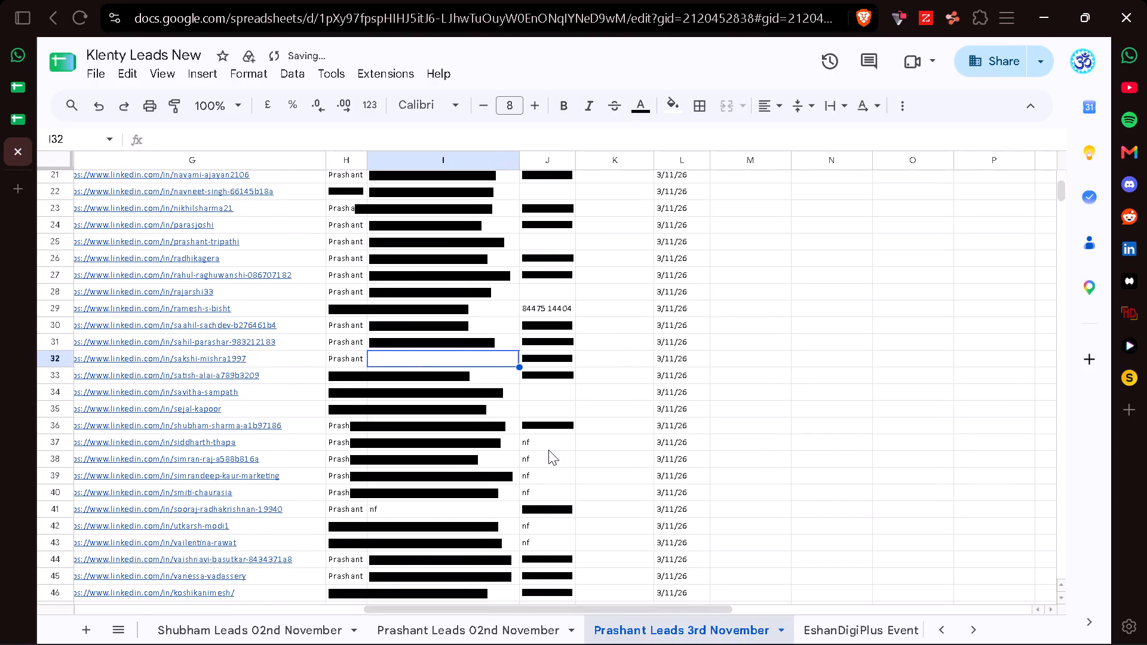
# Clear the nf placeholders from Phone cells J37 to J40 and J42 to J43 and from Email cell I41.
pyautogui.click(546, 446)
pyautogui.hotkey('shift', 'Down')
pyautogui.hotkey('shift', 'Down')
pyautogui.hotkey('shift', 'Down')
pyautogui.press('BackSpace')
pyautogui.scroll(-2, 546, 446)
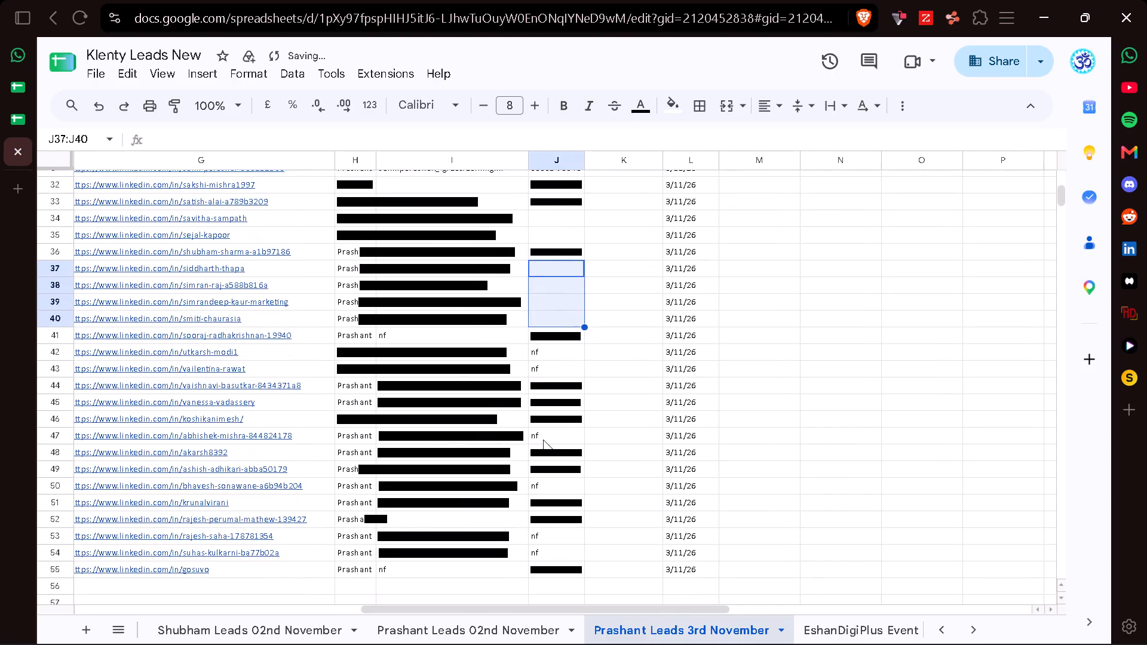
pyautogui.click(538, 351)
pyautogui.hotkey('shift', 'Down')
pyautogui.press('BackSpace')
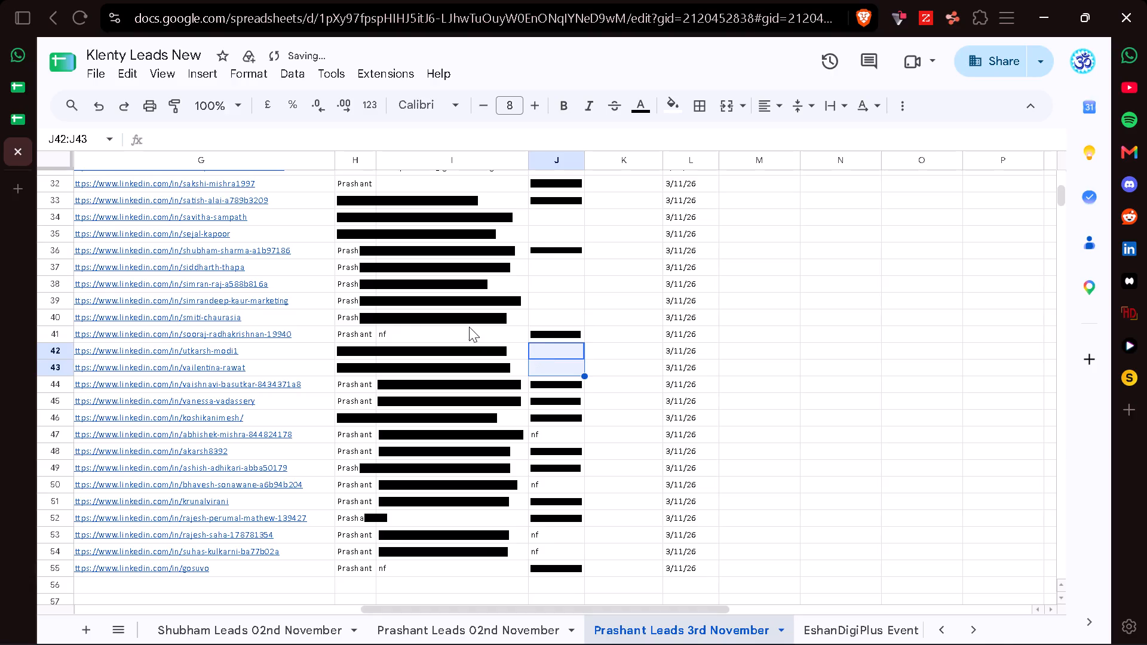
pyautogui.click(450, 339)
pyautogui.press('BackSpace')
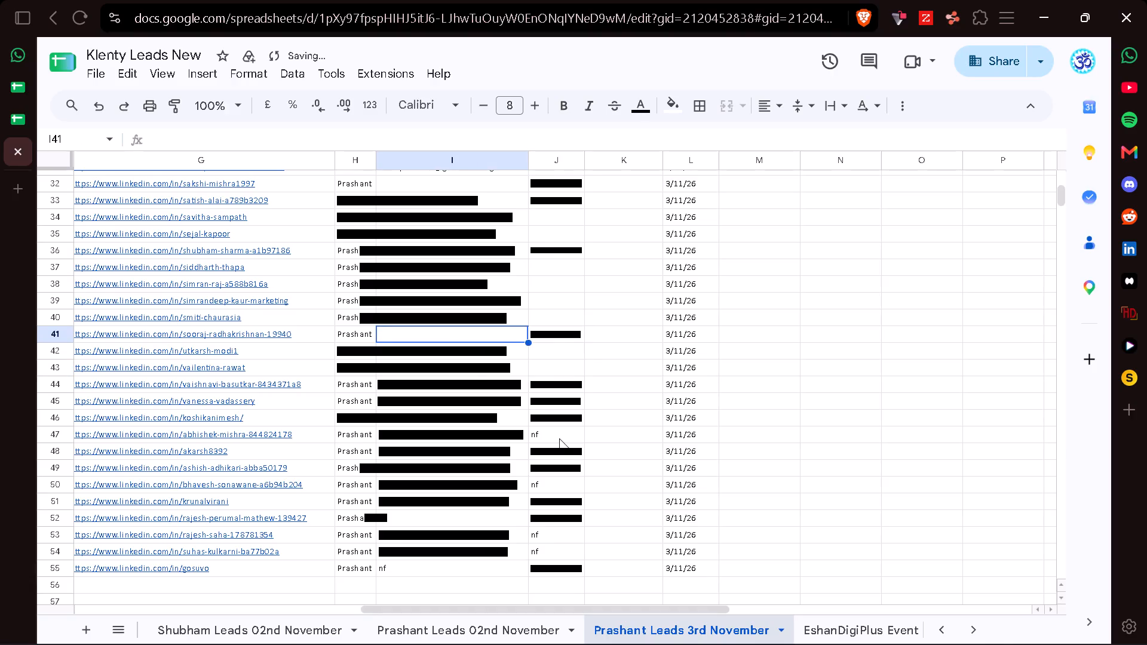
# Clear the nf placeholders from Phone cells J47, J50, J53 and J54 and from Email cells I52 and I55.
pyautogui.click(560, 438)
pyautogui.press('BackSpace')
pyautogui.click(545, 486)
pyautogui.press('BackSpace')
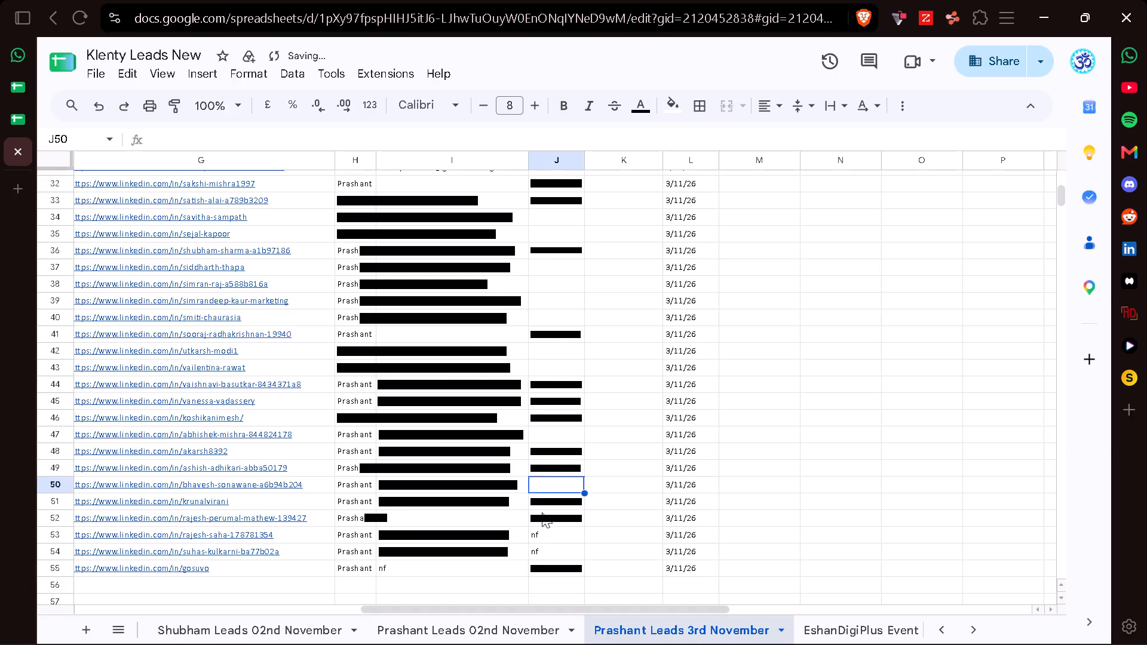
pyautogui.click(539, 538)
pyautogui.hotkey('shift', 'Down')
pyautogui.press('BackSpace')
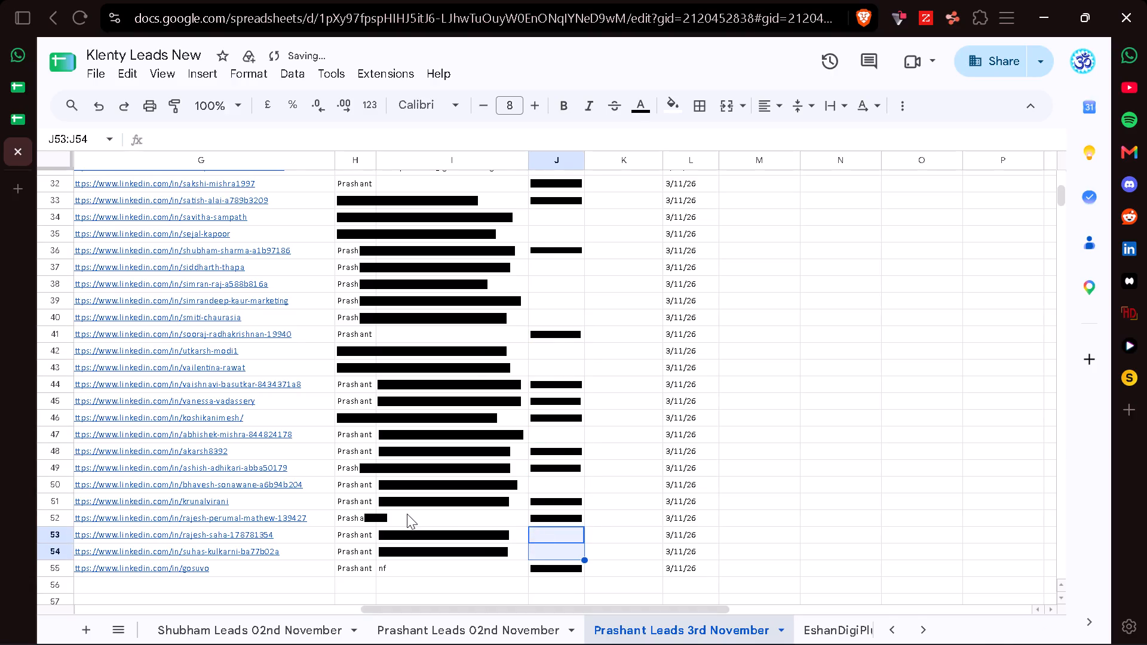
pyautogui.click(407, 514)
pyautogui.press('BackSpace')
pyautogui.click(400, 570)
pyautogui.press('BackSpace')
# Check the Email and Phone columns across all lead rows for remaining nf placeholders.
pyautogui.scroll(-1, 400, 570)
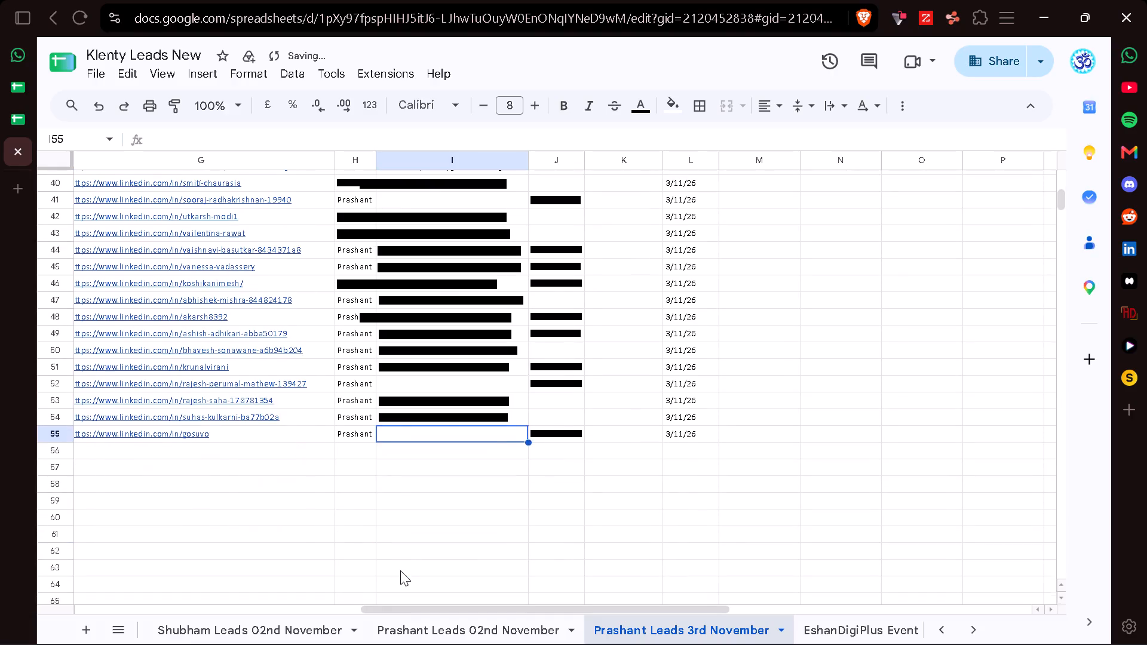
pyautogui.scroll(3, 431, 490)
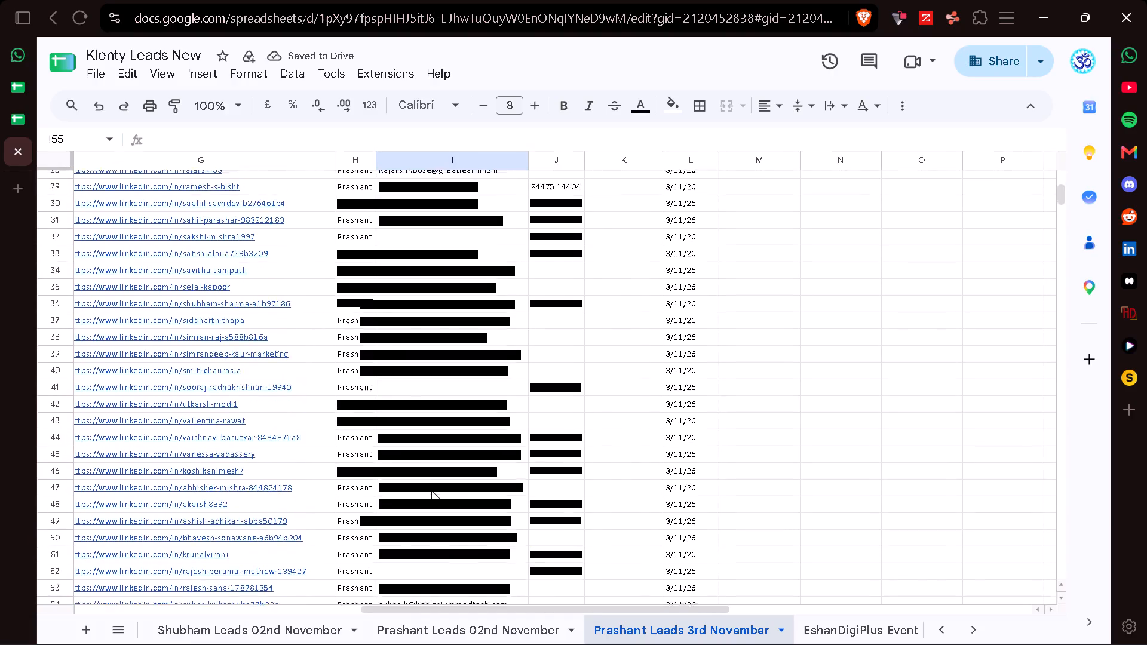
pyautogui.scroll(5, 431, 490)
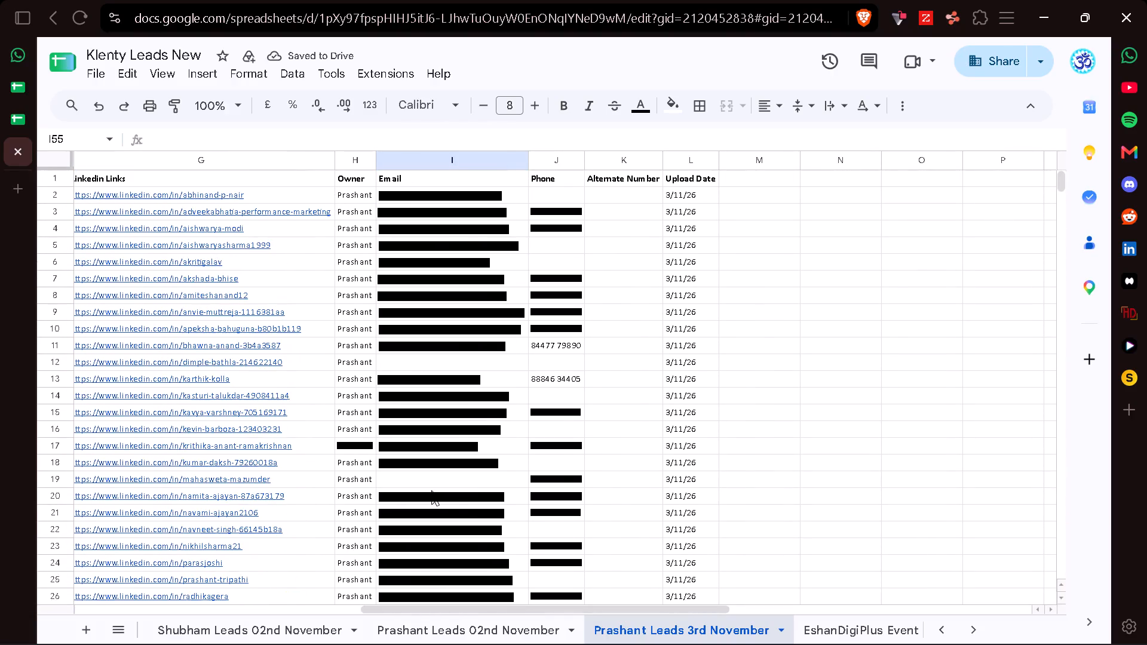
pyautogui.scroll(1, 431, 490)
pyautogui.hscroll(10, 275, 421)
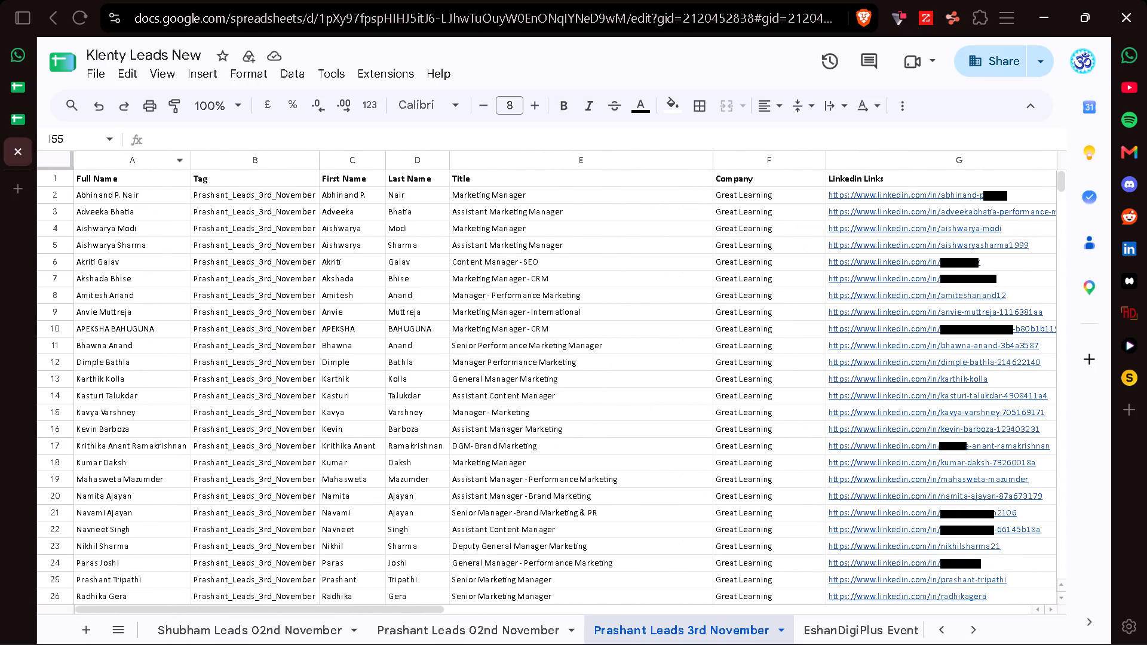
# Select the whole Prashant Leads 3rd November sheet and auto-fit all column widths to their contents.
pyautogui.click(57, 162)
pyautogui.doubleClick(191, 158)
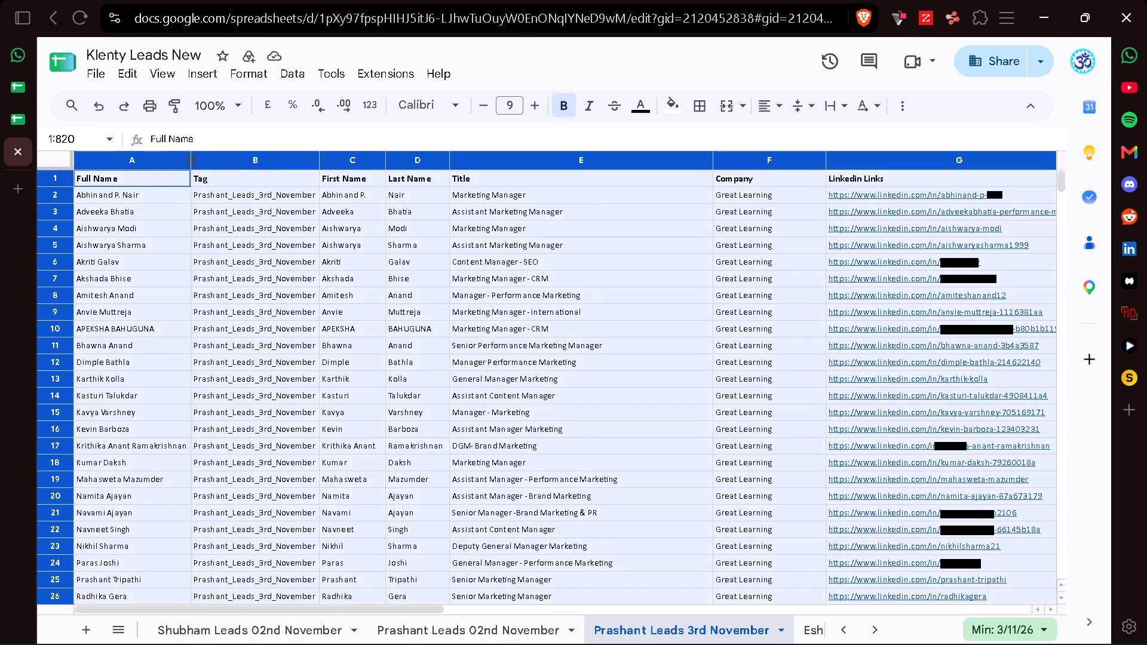
# Align the whole sheet to the middle vertically and to the left horizontally, and return to cell A1.
pyautogui.click(792, 107)
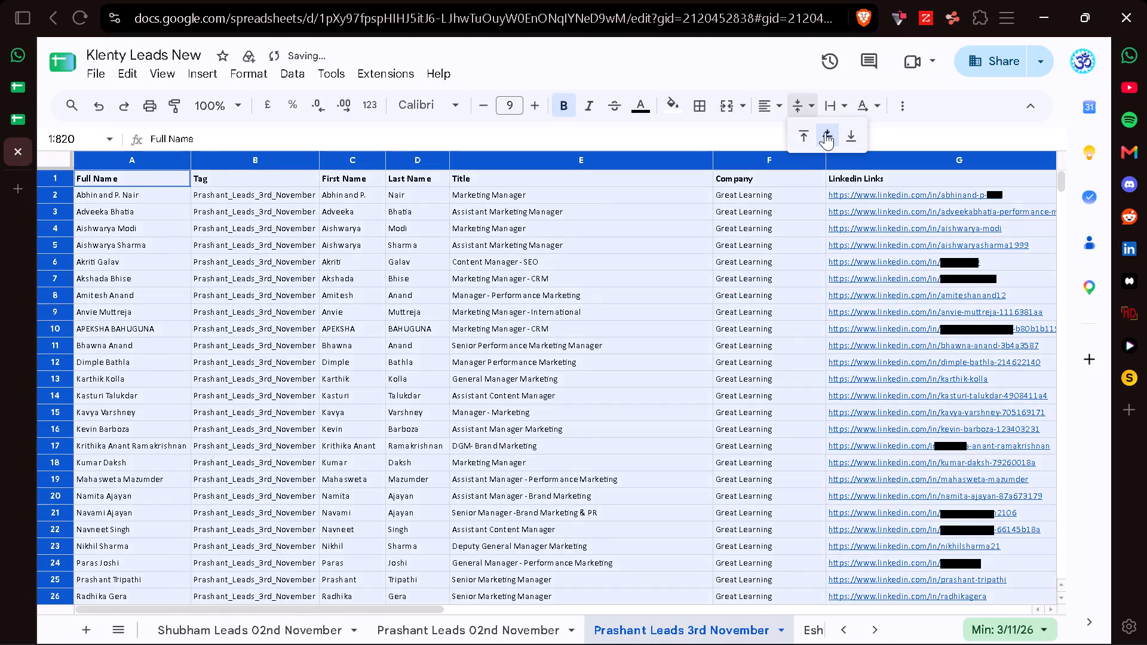
pyautogui.click(825, 132)
pyautogui.click(759, 103)
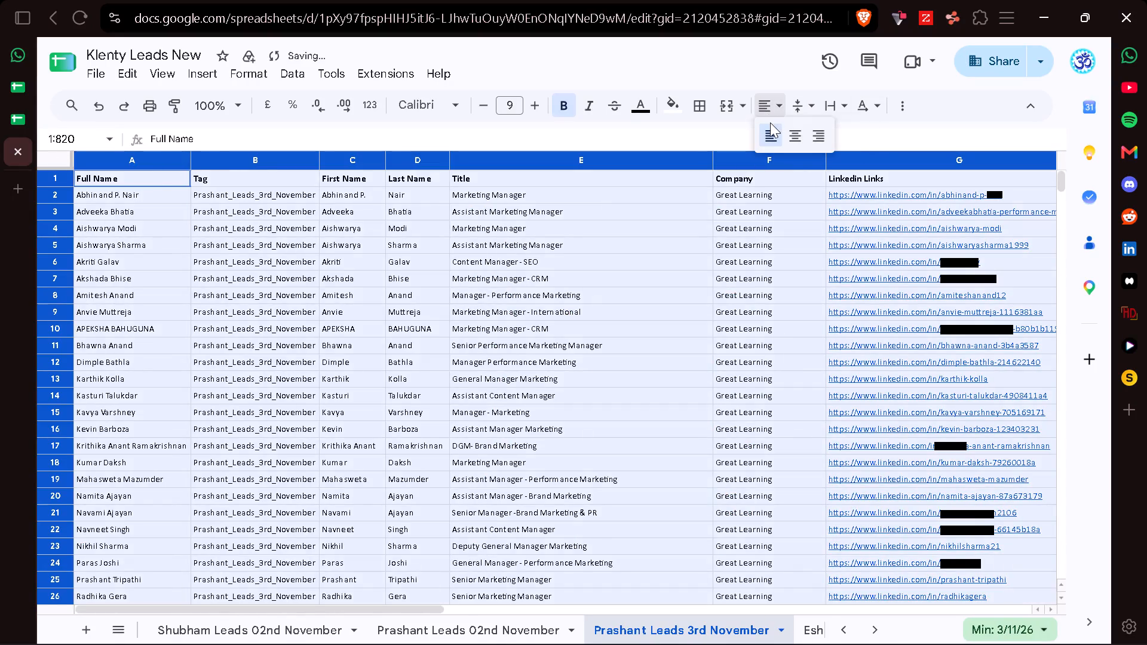
pyautogui.click(770, 122)
pyautogui.scroll(-6, 690, 219)
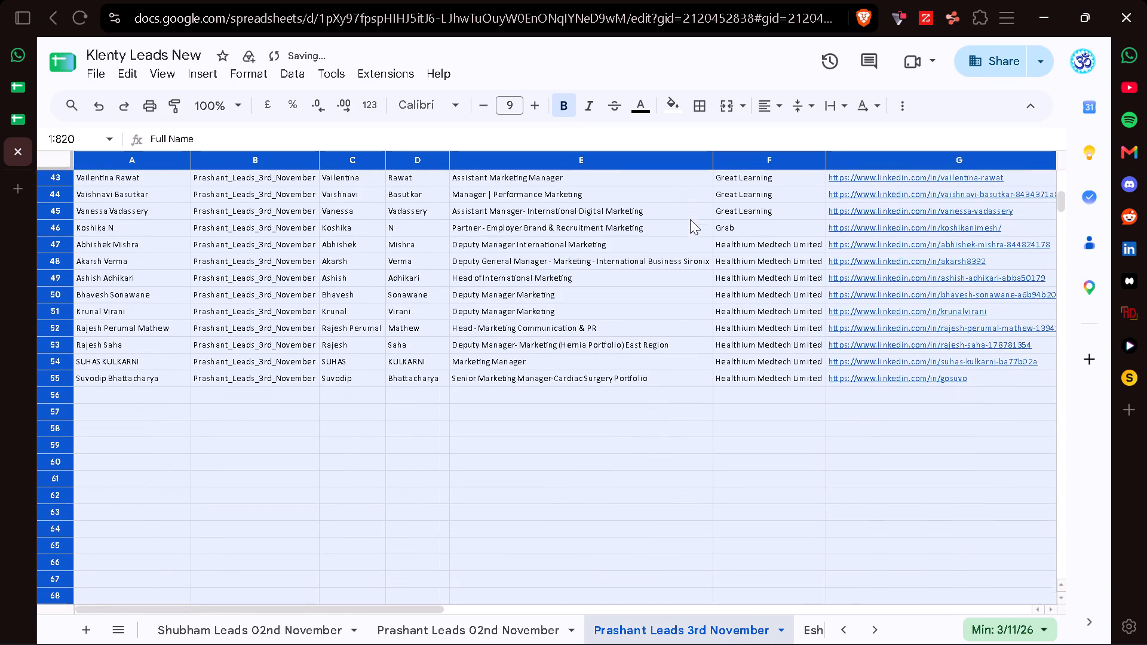
pyautogui.click(116, 397)
pyautogui.scroll(10, 168, 248)
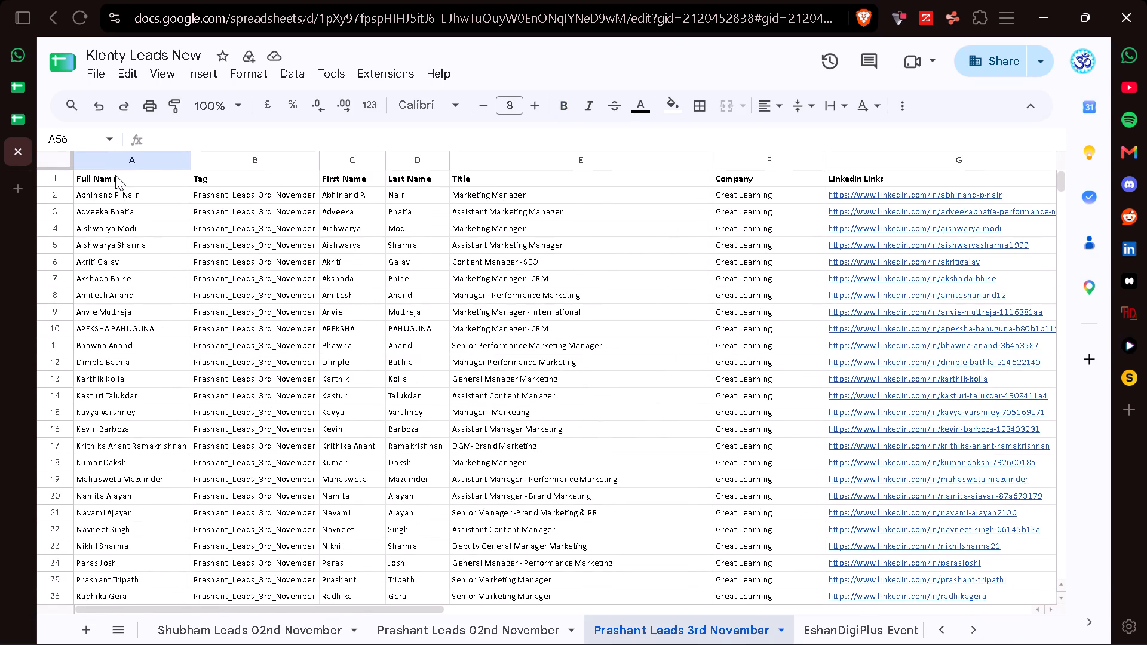
pyautogui.click(115, 174)
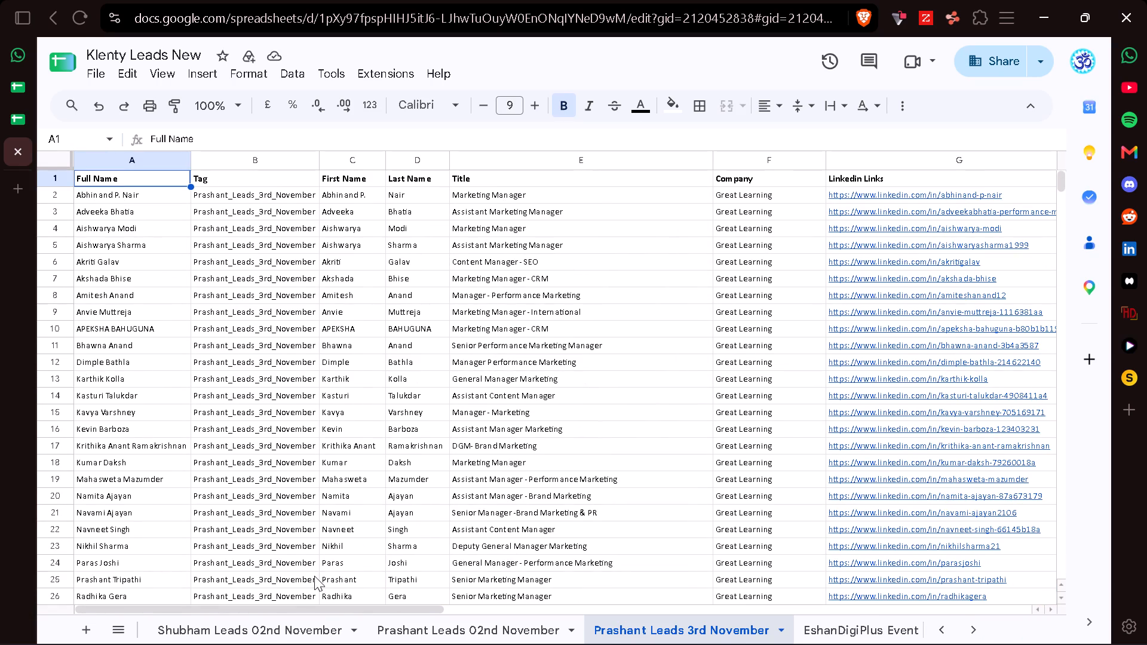
# Duplicate the Shubham Leads 02nd November sheet.
pyautogui.click(270, 632)
pyautogui.rightClick(270, 632)
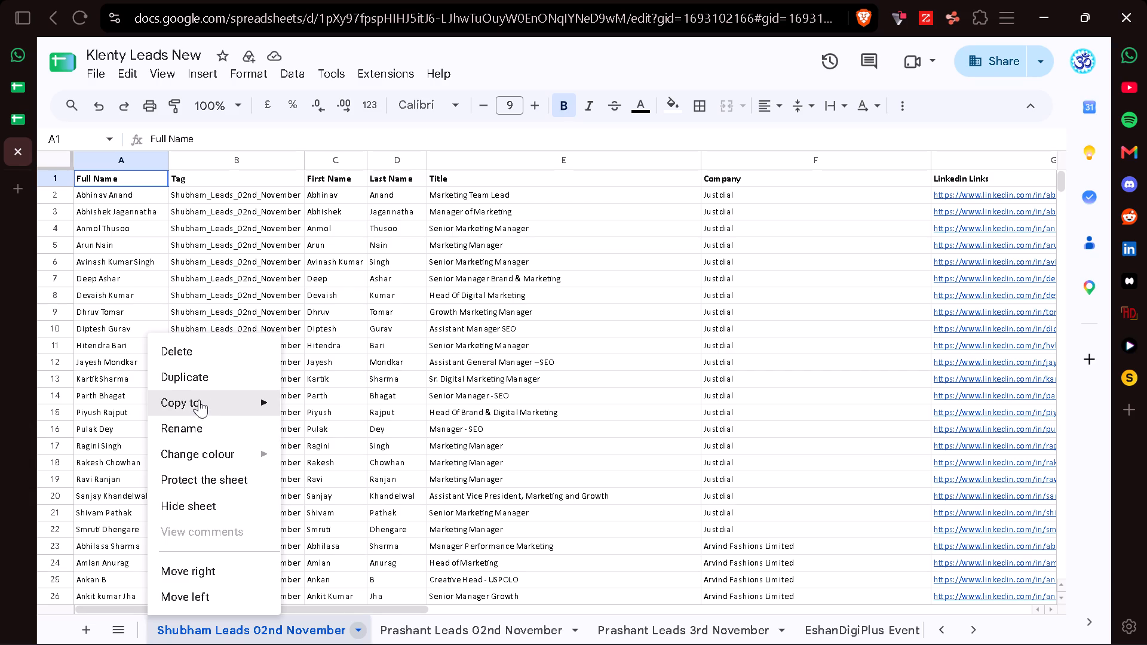
pyautogui.click(207, 385)
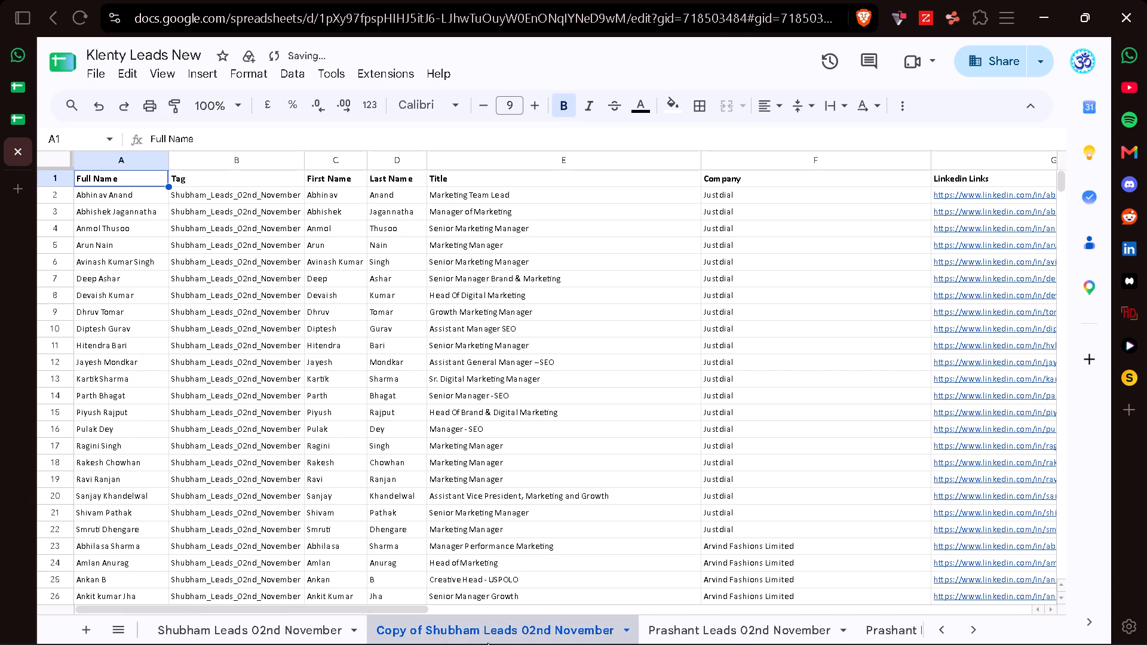
# Rename the duplicated sheet as Shubham Leads 3rd November.
pyautogui.click(623, 629)
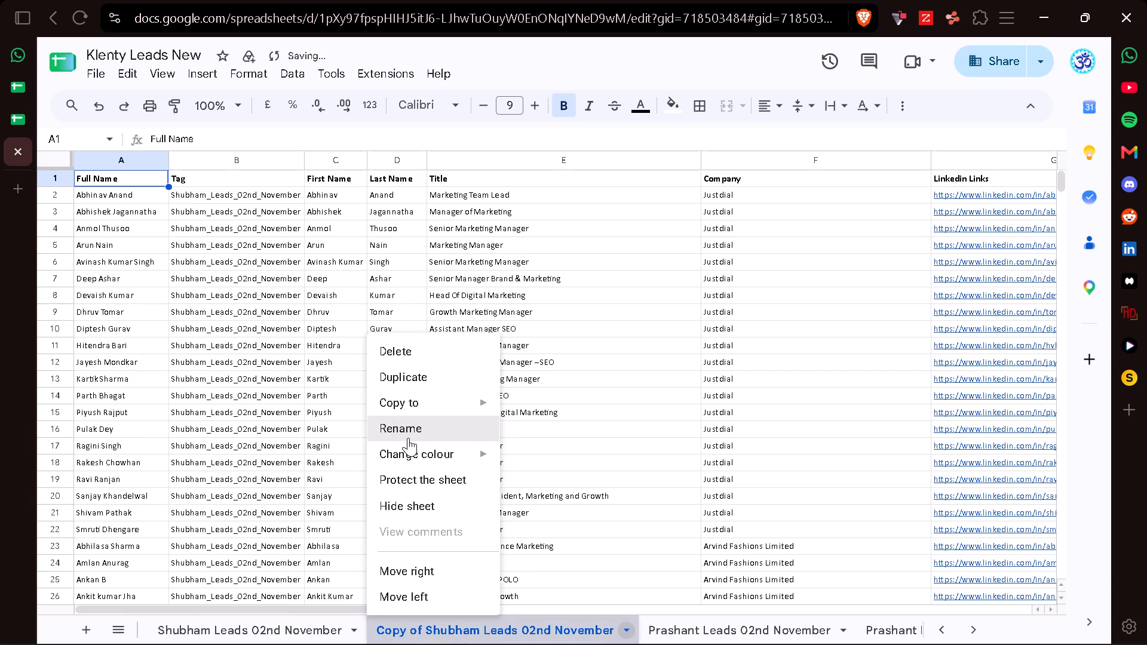
pyautogui.click(408, 438)
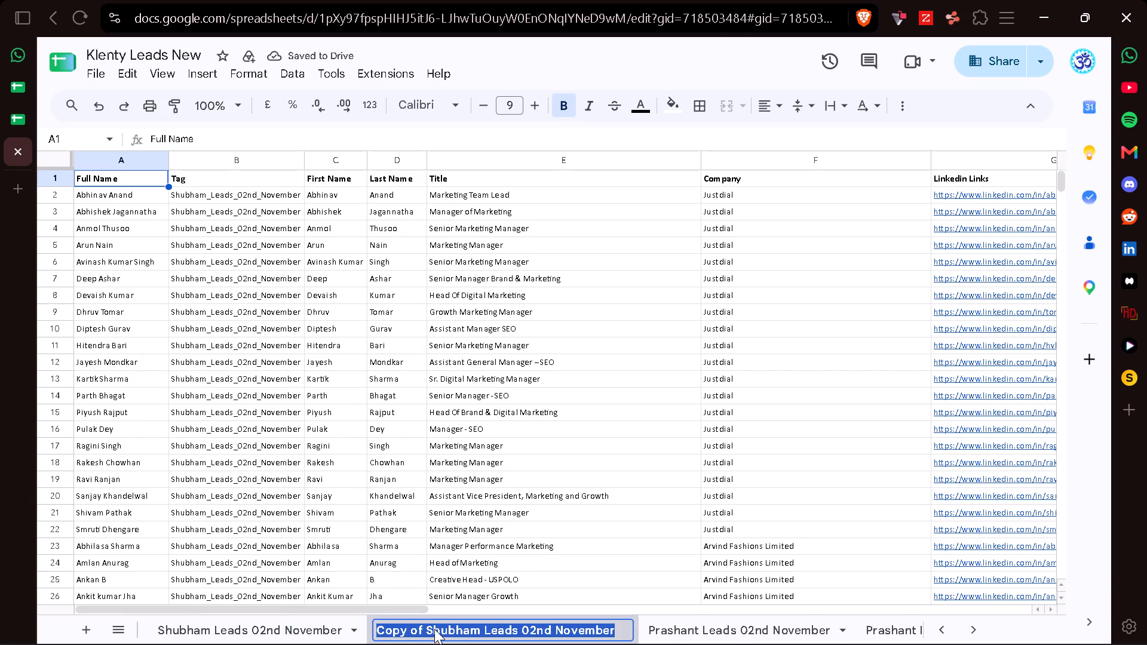
pyautogui.click(426, 629)
pyautogui.press('BackSpace')
pyautogui.press('BackSpace')
pyautogui.press('BackSpace')
pyautogui.press('BackSpace')
pyautogui.press('BackSpace')
pyautogui.press('BackSpace')
pyautogui.press('BackSpace')
pyautogui.press('BackSpace')
pyautogui.press('BackSpace')
pyautogui.press('BackSpace')
pyautogui.press('BackSpace')
pyautogui.press('BackSpace')
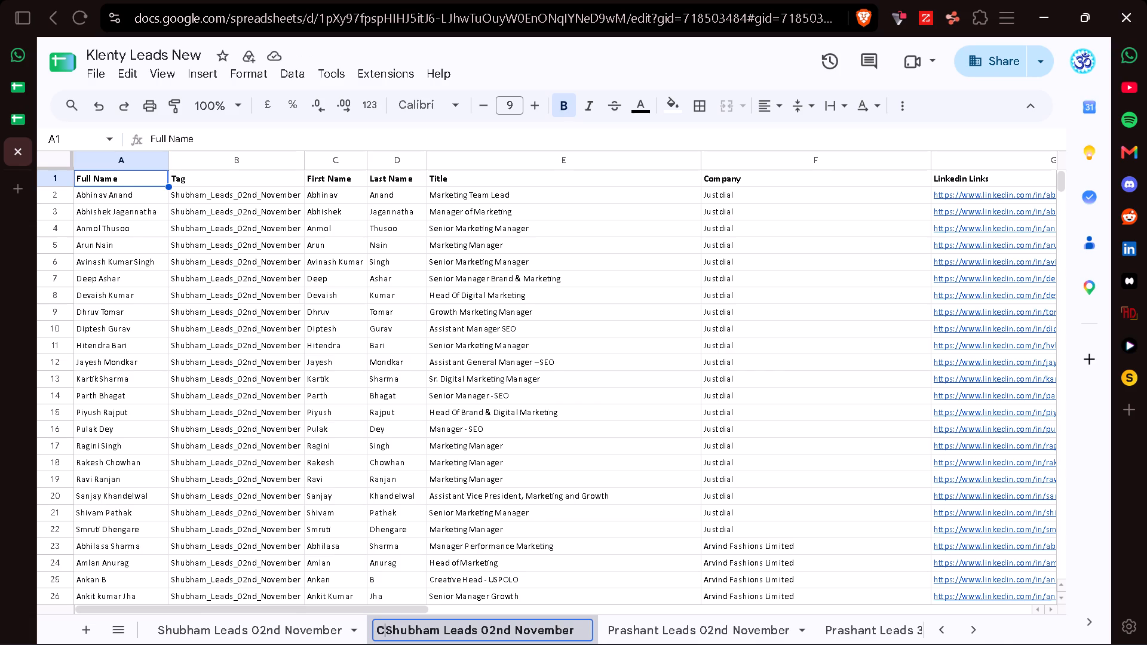
pyautogui.press('Right')
pyautogui.click(489, 631)
pyautogui.press('Right')
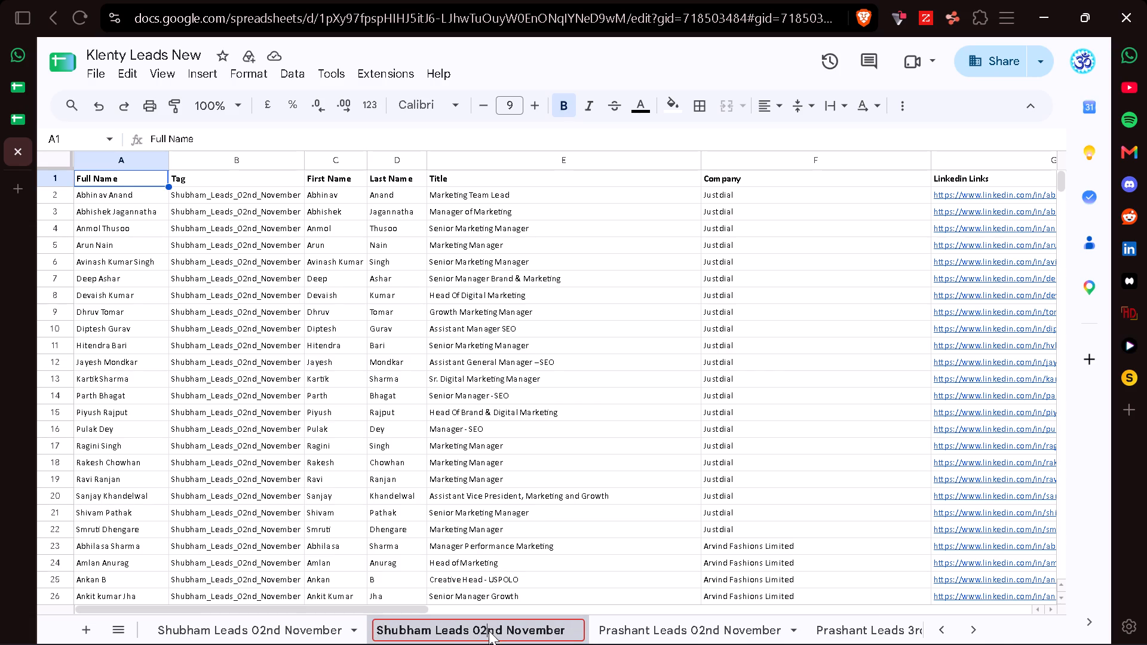
pyautogui.press('Right')
pyautogui.press('BackSpace')
pyautogui.press('BackSpace')
pyautogui.press('BackSpace')
pyautogui.press('BackSpace')
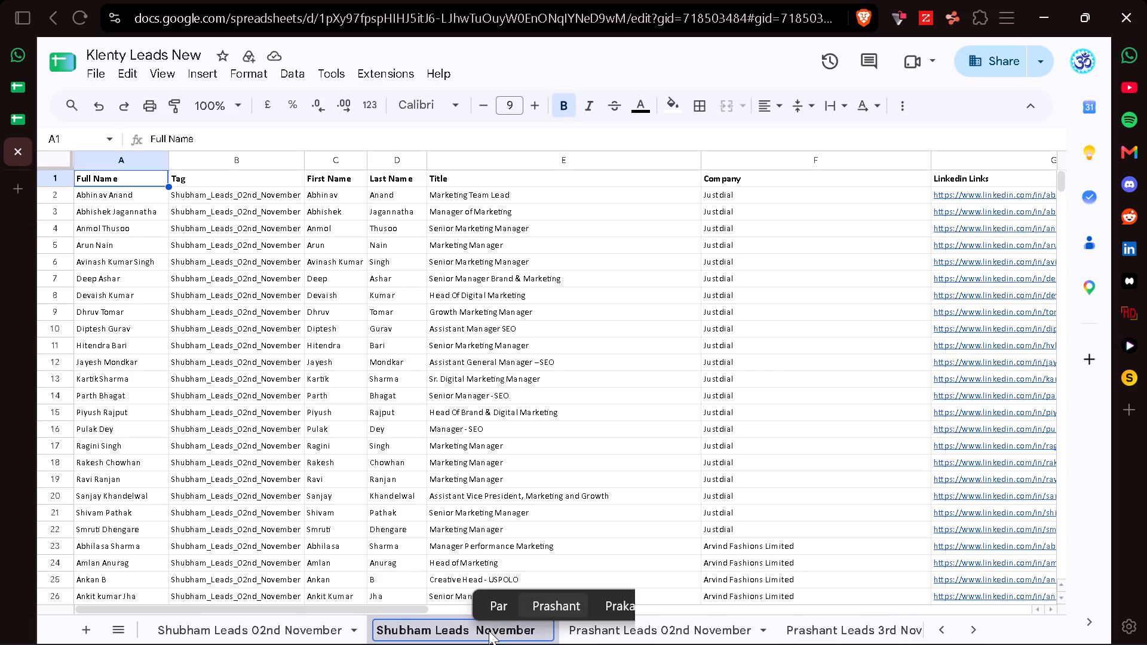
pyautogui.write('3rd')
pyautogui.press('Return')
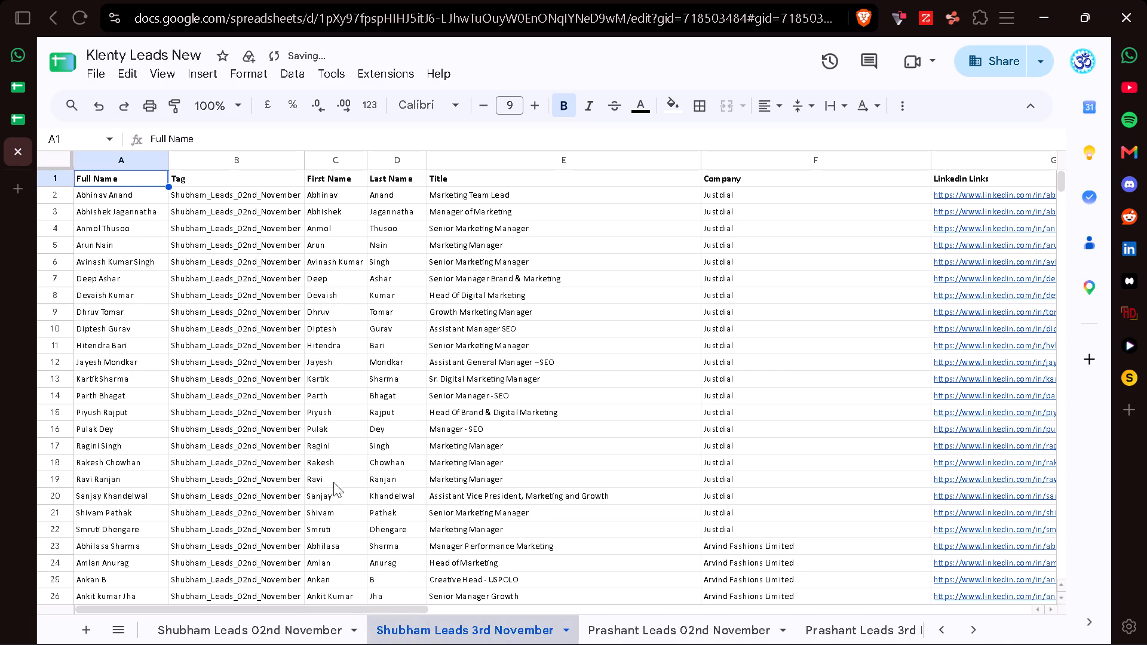
# Clear all lead data below the header row in the Shubham Leads 3rd November sheet.
pyautogui.click(131, 198)
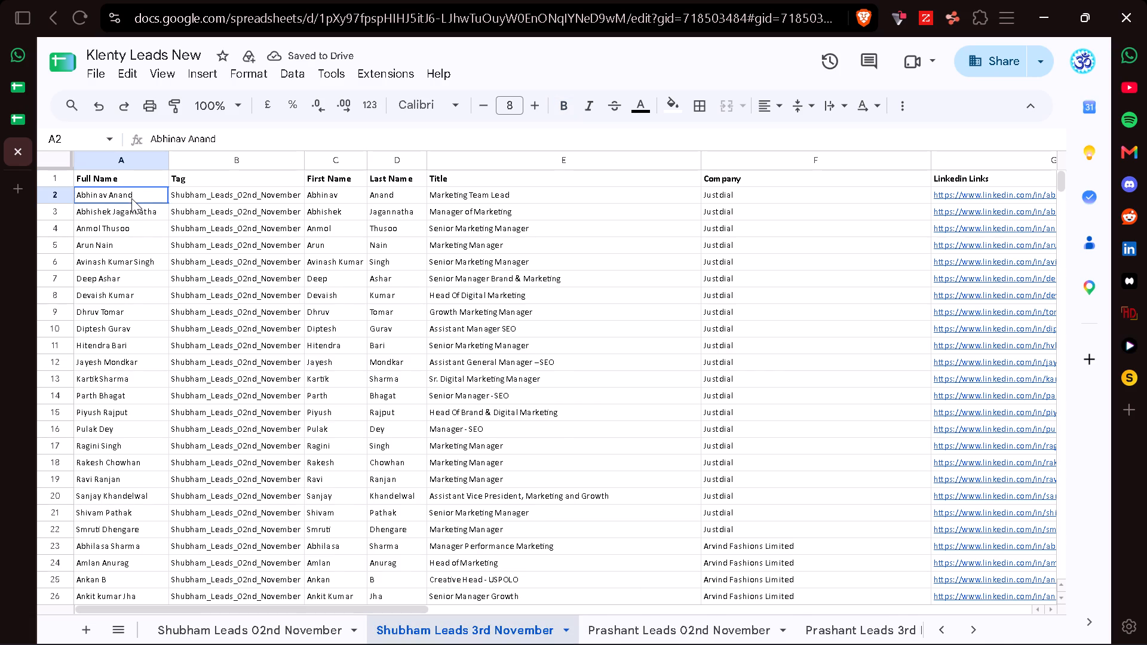
pyautogui.hotkey('ctrl', 'shift', 'Down')
pyautogui.hotkey('ctrl', 'shift', 'Right')
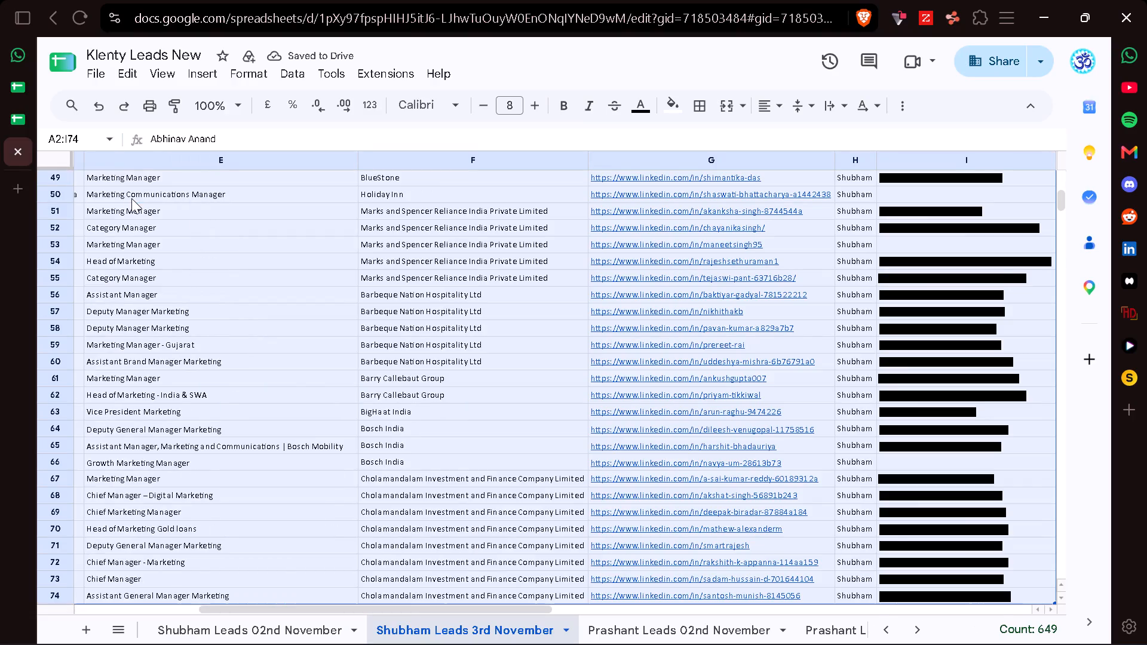
pyautogui.hotkey('ctrl', 'shift', 'Right')
pyautogui.press('BackSpace')
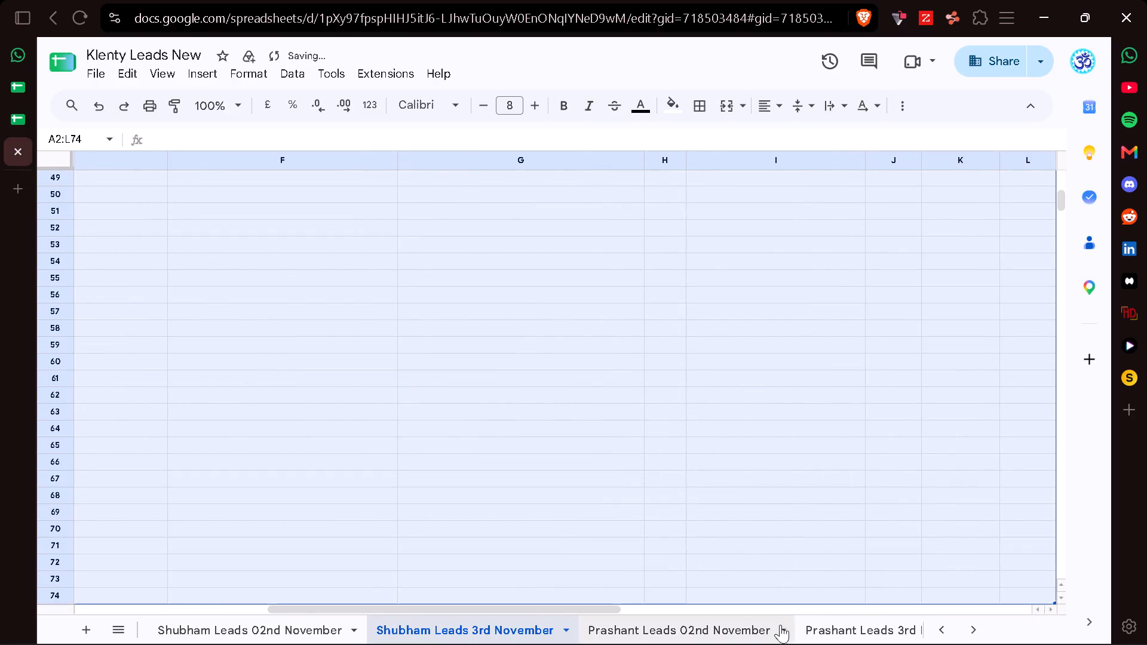
# Rename the Prashant Leads 02nd November sheet as Prashant Leads 2nd November.
pyautogui.click(765, 635)
pyautogui.click(781, 631)
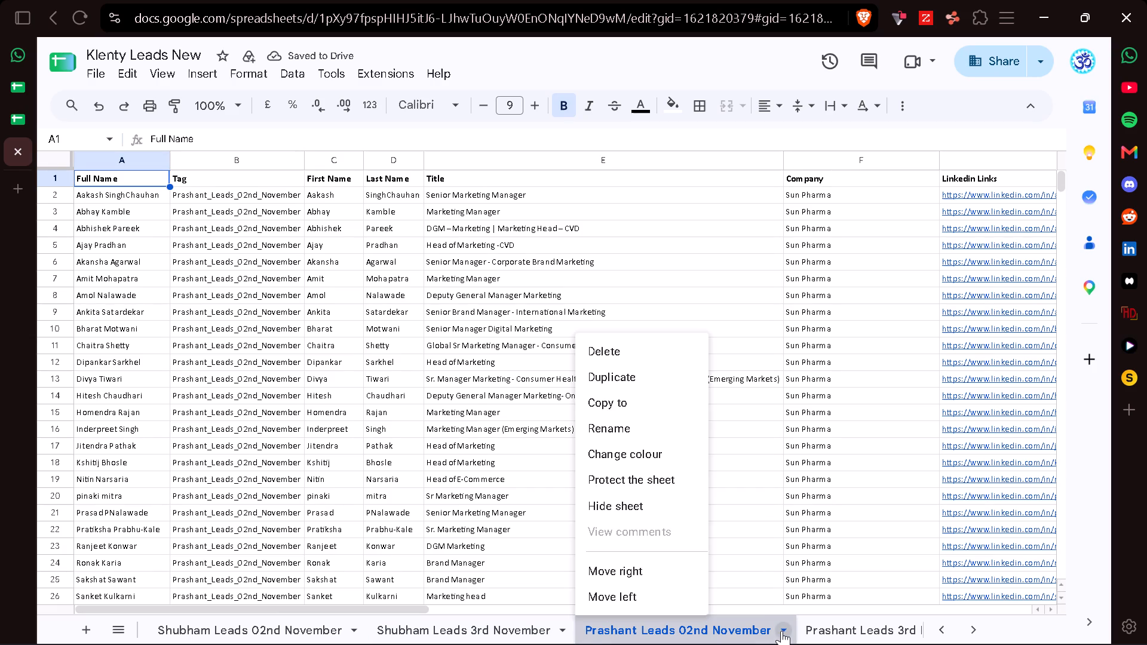
pyautogui.click(601, 432)
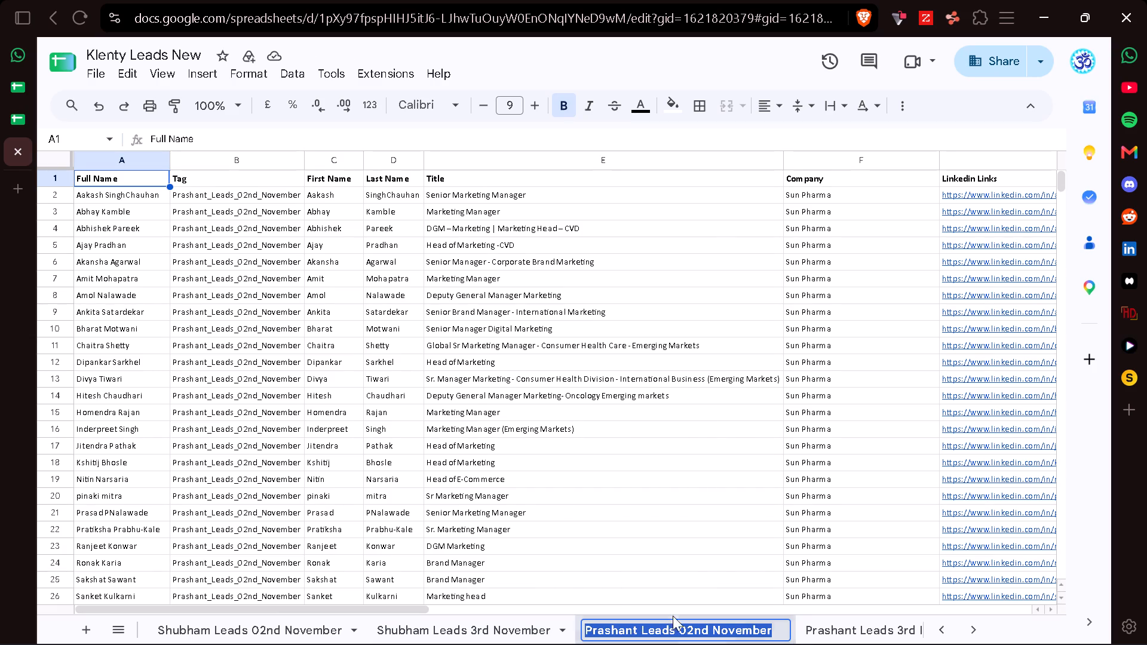
pyautogui.click(686, 631)
pyautogui.press('BackSpace')
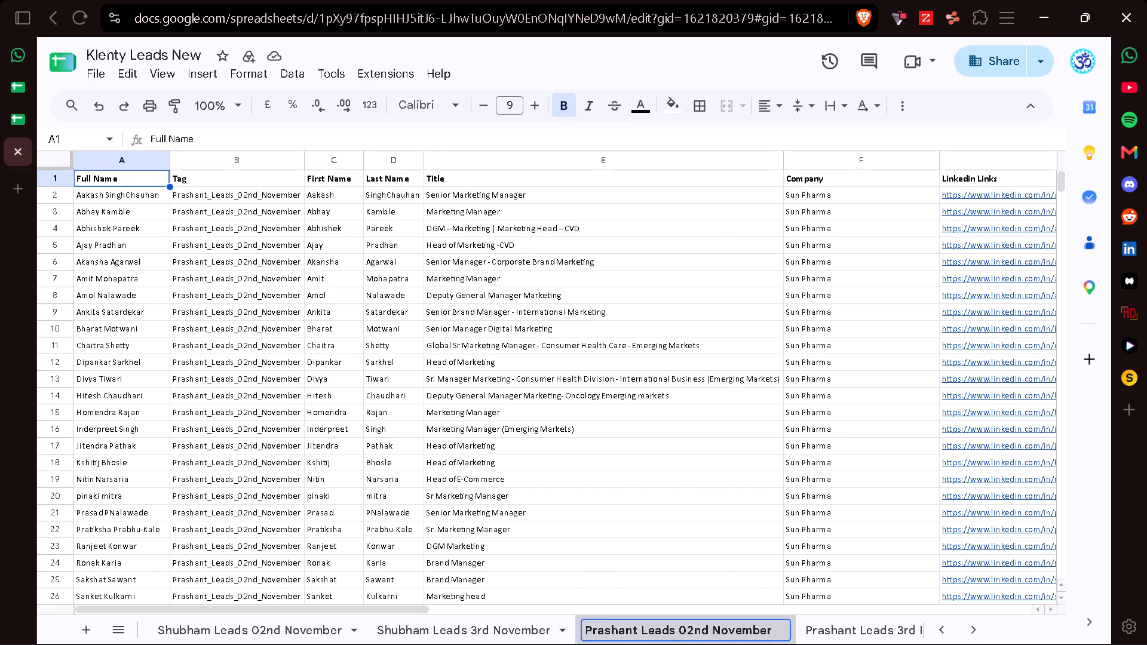
pyautogui.press('Return')
# Rename the Shubham Leads 02nd November sheet as Shubham Leads 2nd November.
pyautogui.hscroll(1, 346, 629)
pyautogui.click(457, 629)
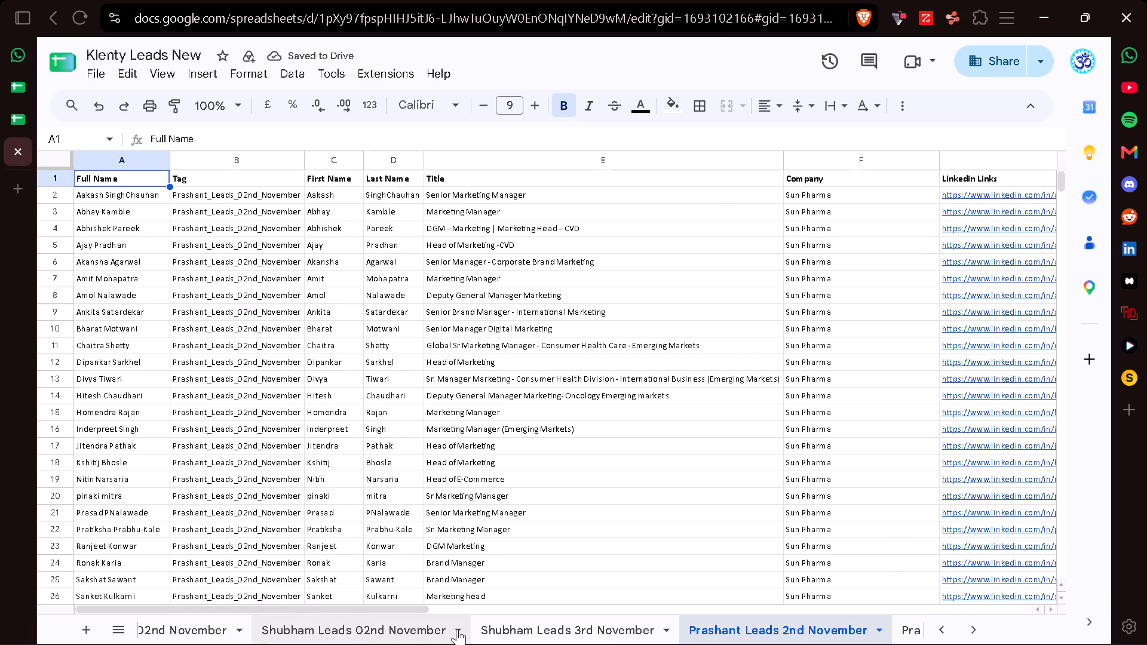
pyautogui.rightClick(462, 636)
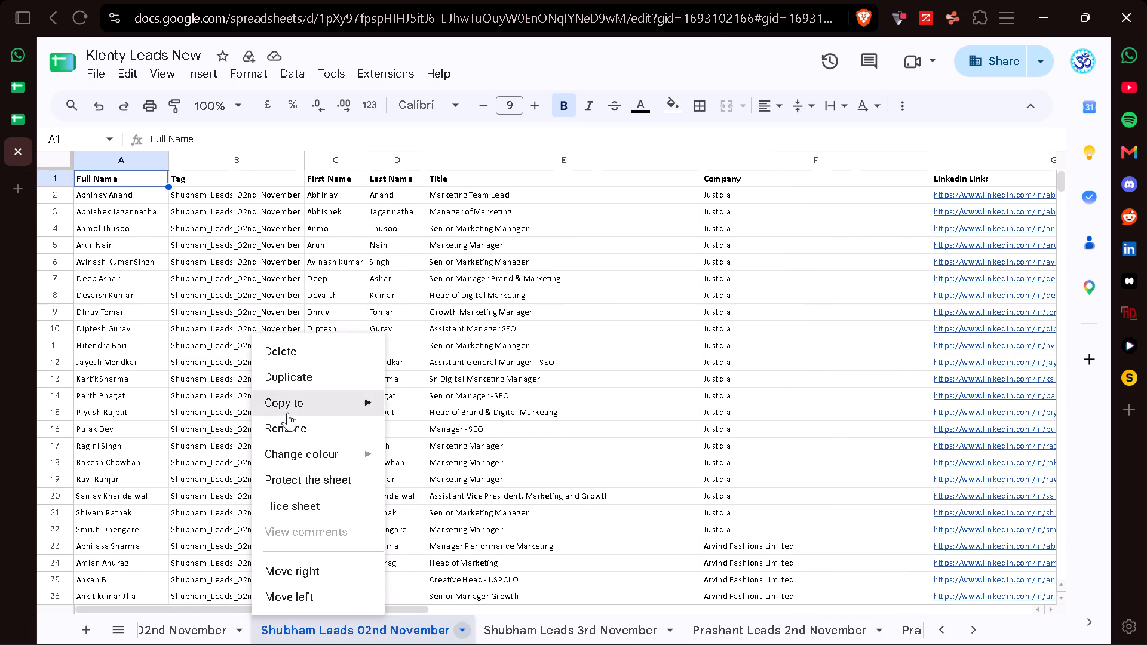
pyautogui.click(292, 434)
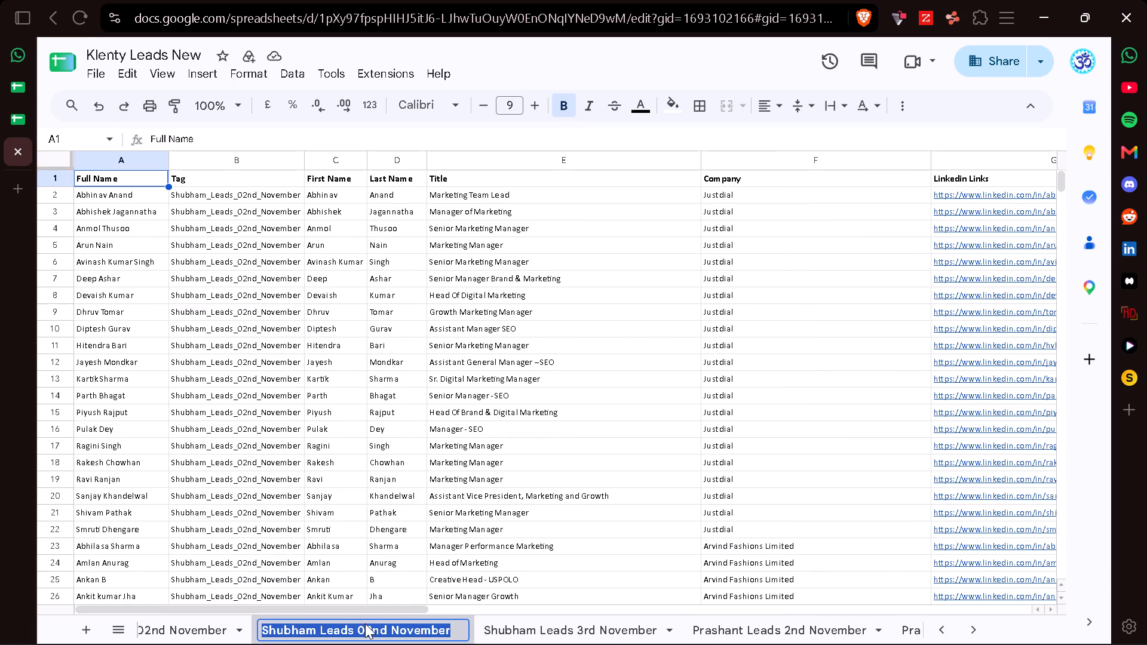
pyautogui.click(365, 623)
pyautogui.press('BackSpace')
pyautogui.press('Return')
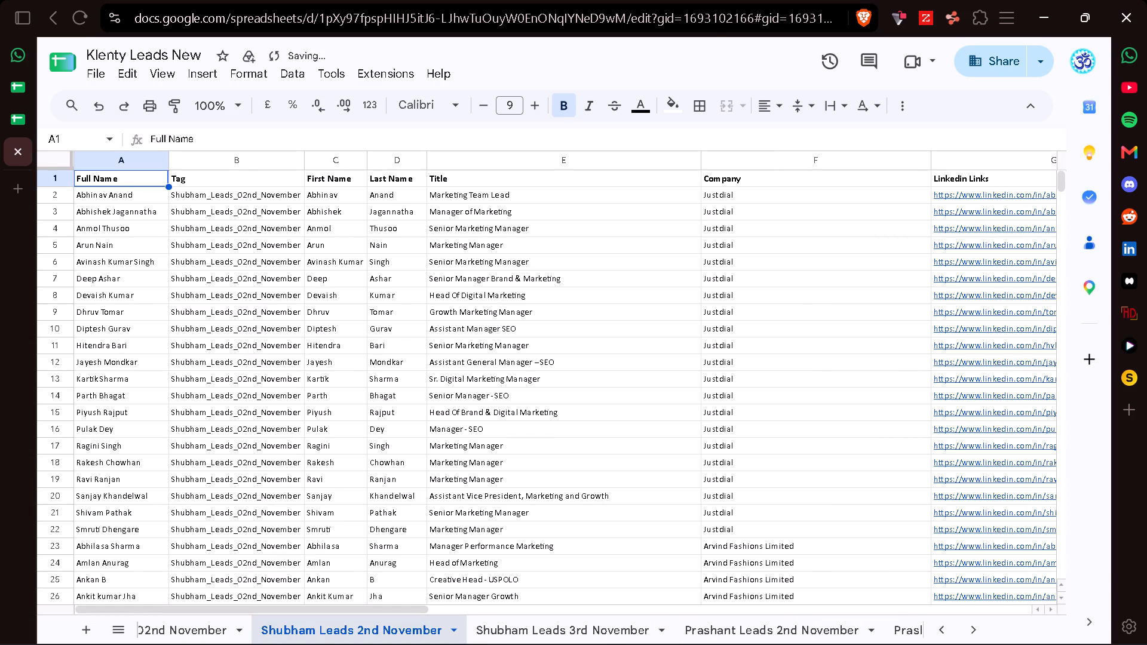
# Rename the Madhav Dubai Leads 02nd November sheet as Madhav Dubai Leads 2nd November.
pyautogui.hscroll(3, 365, 626)
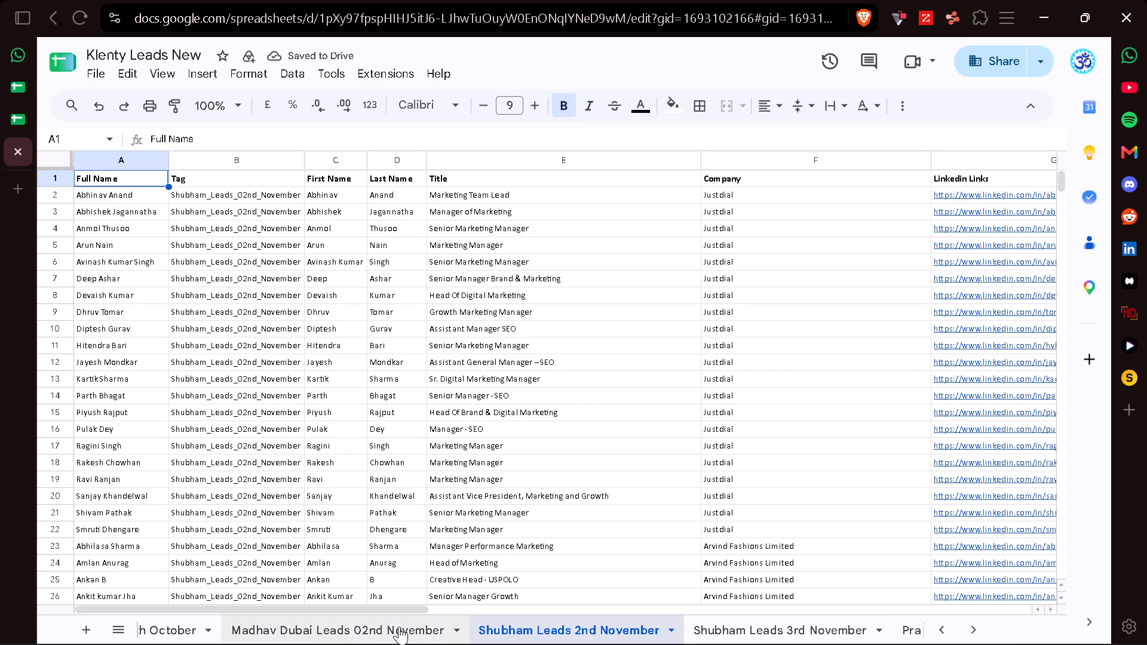
pyautogui.click(447, 628)
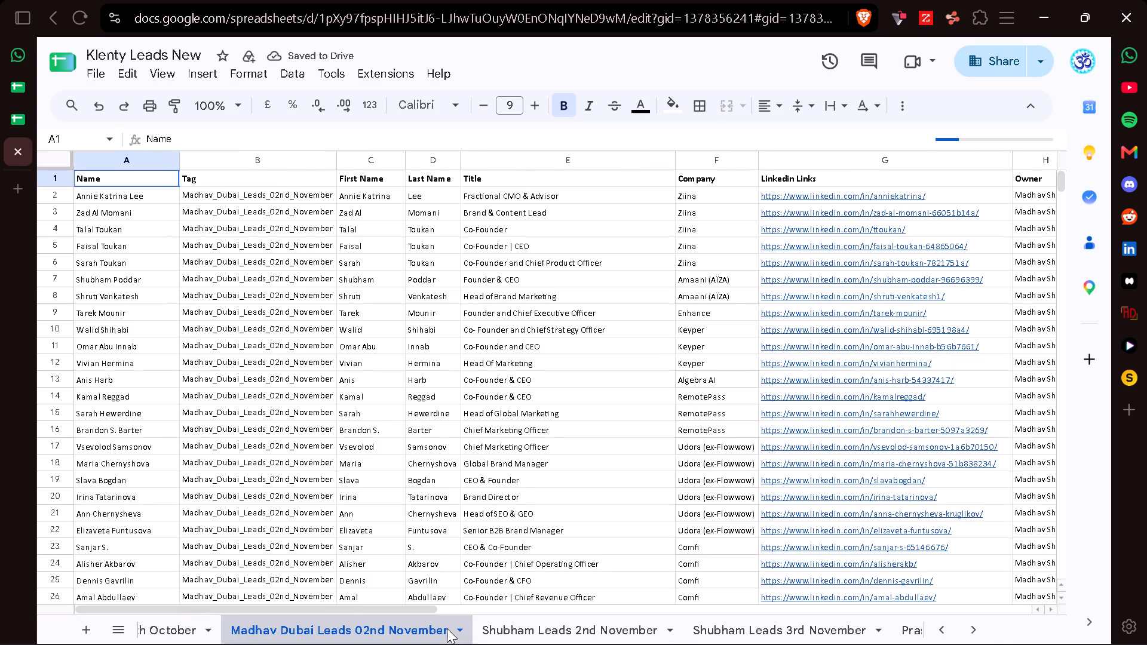
pyautogui.rightClick(447, 628)
pyautogui.click(268, 432)
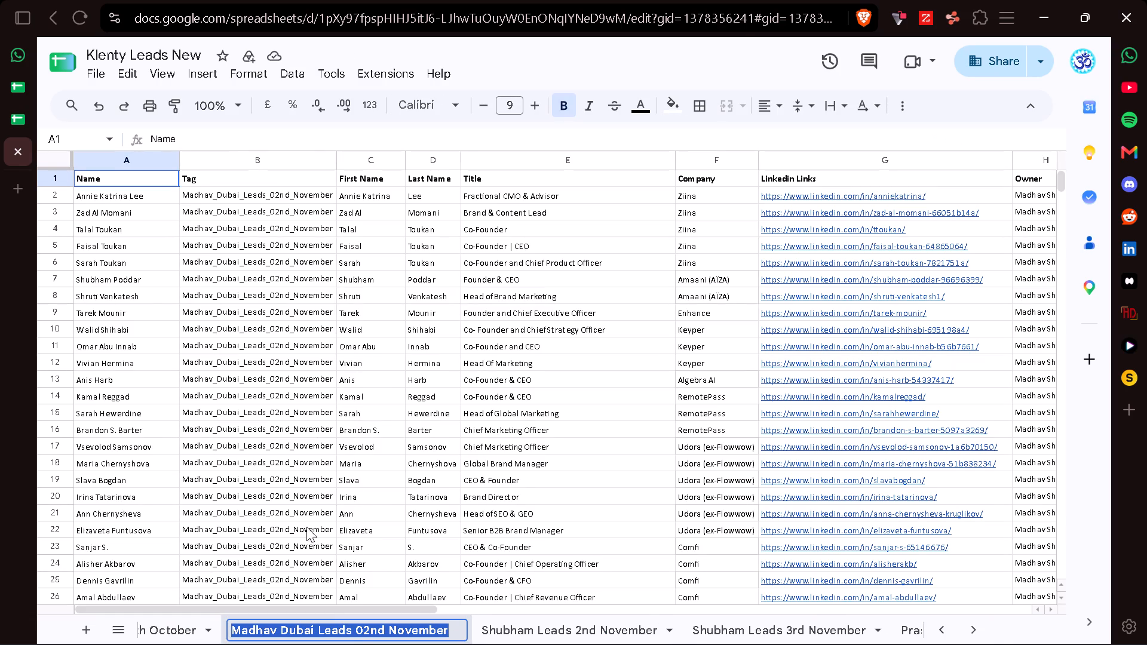
pyautogui.click(361, 631)
pyautogui.press('BackSpace')
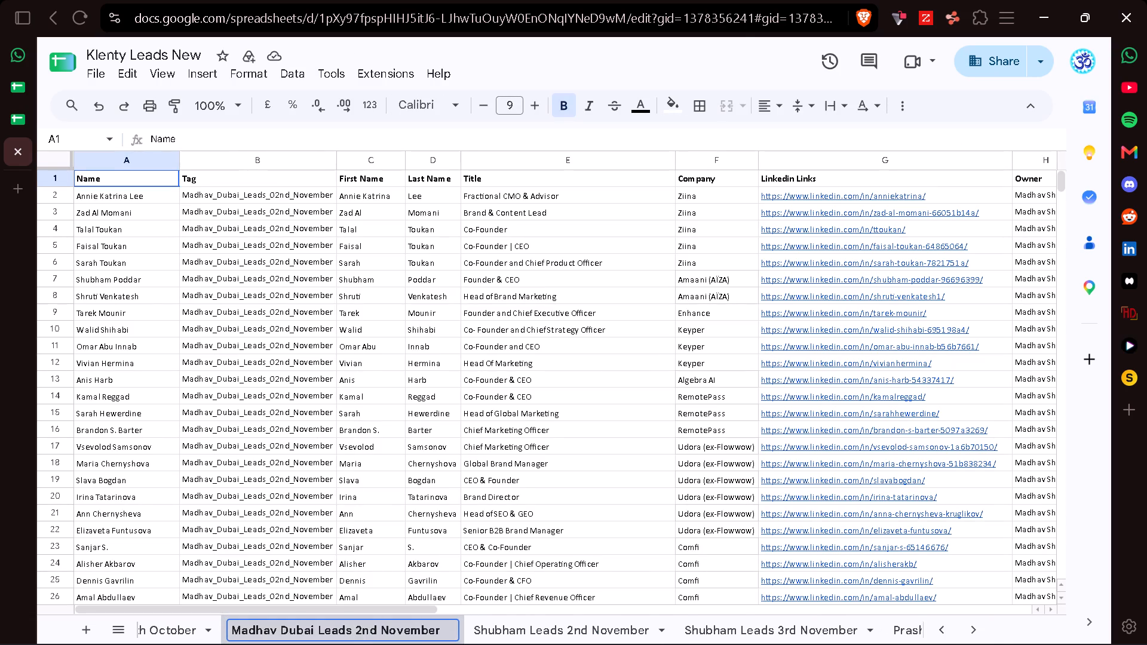
pyautogui.press('Return')
# Rename the Krishna Leads 02nd November sheet as Krishna Leads 2nd November.
pyautogui.hscroll(3, 361, 631)
pyautogui.hscroll(2, 298, 625)
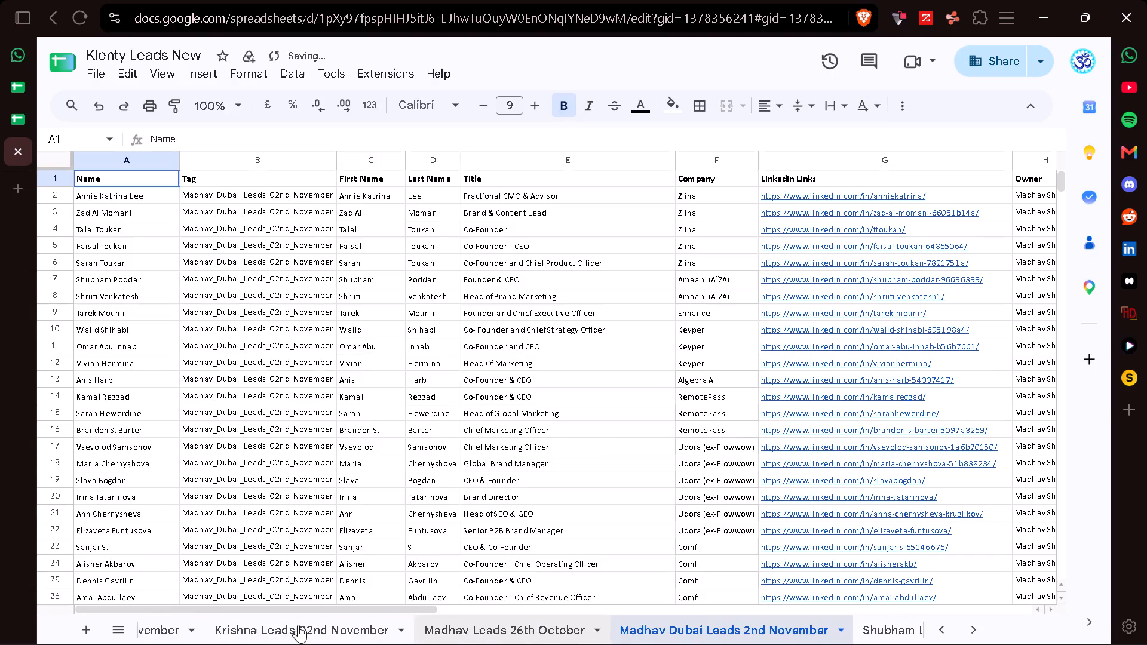
pyautogui.click(415, 631)
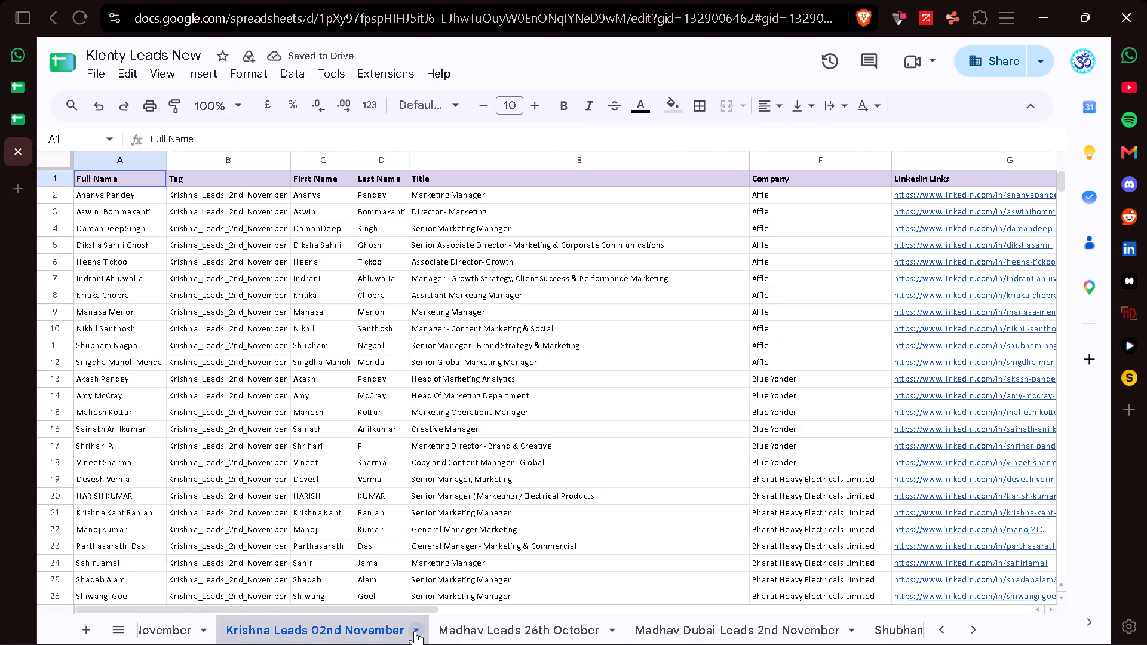
pyautogui.rightClick(409, 627)
pyautogui.click(259, 439)
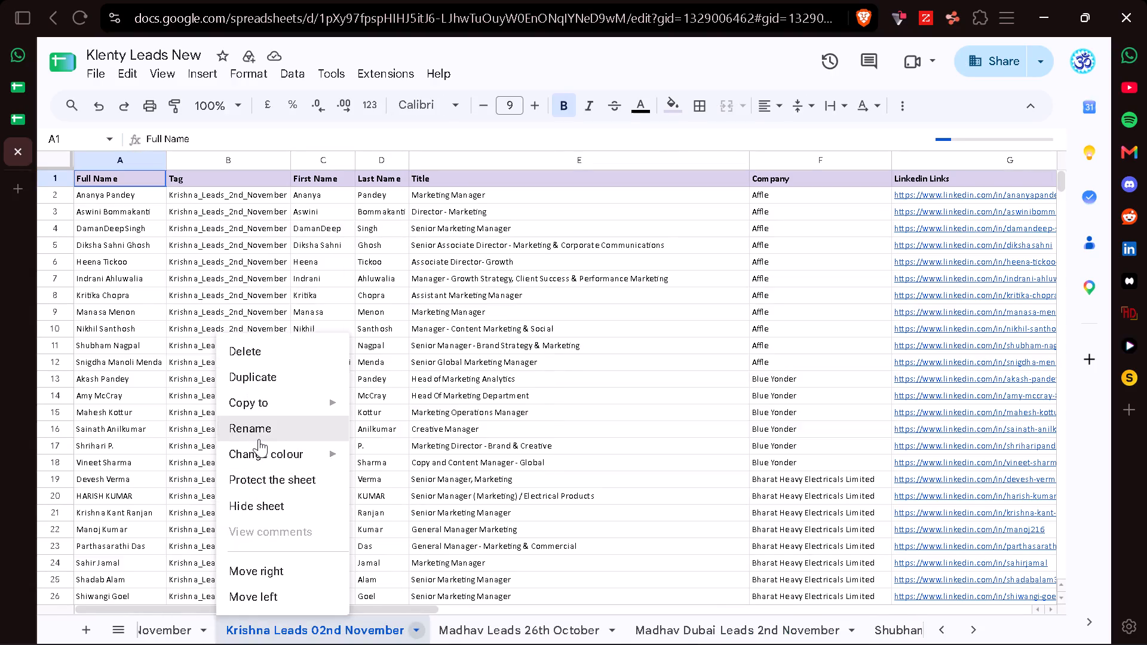
pyautogui.click(320, 629)
pyautogui.press('BackSpace')
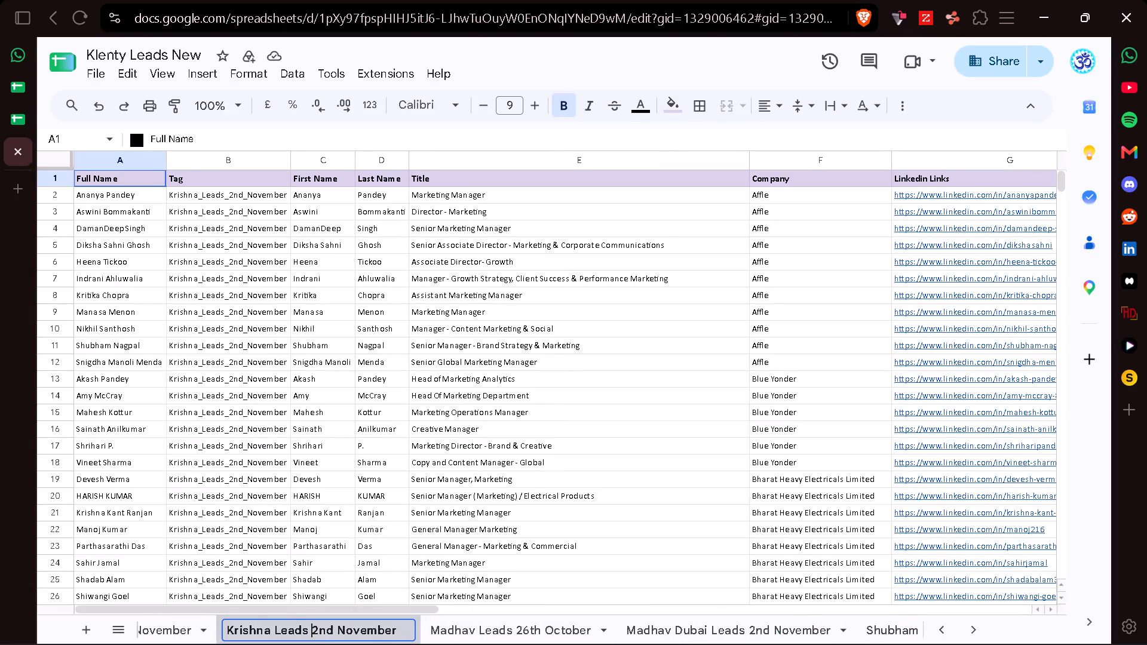
pyautogui.press('Return')
# Rename the Eshan Leads 02nd November sheet as Eshan Leads 2nd November.
pyautogui.hscroll(3, 320, 629)
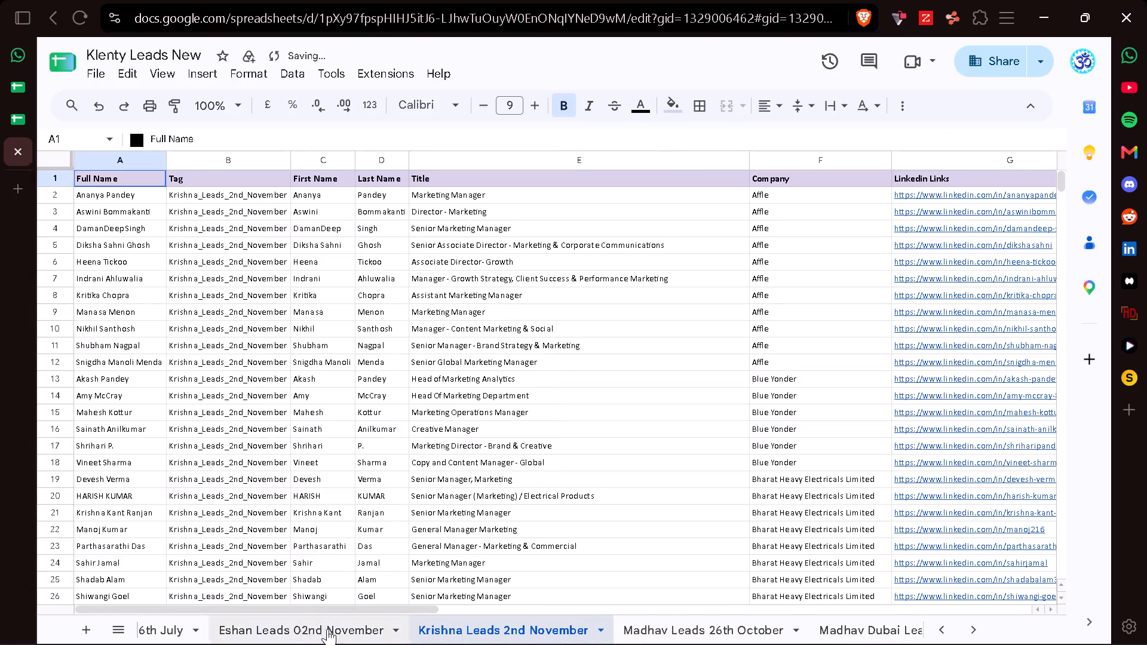
pyautogui.rightClick(384, 631)
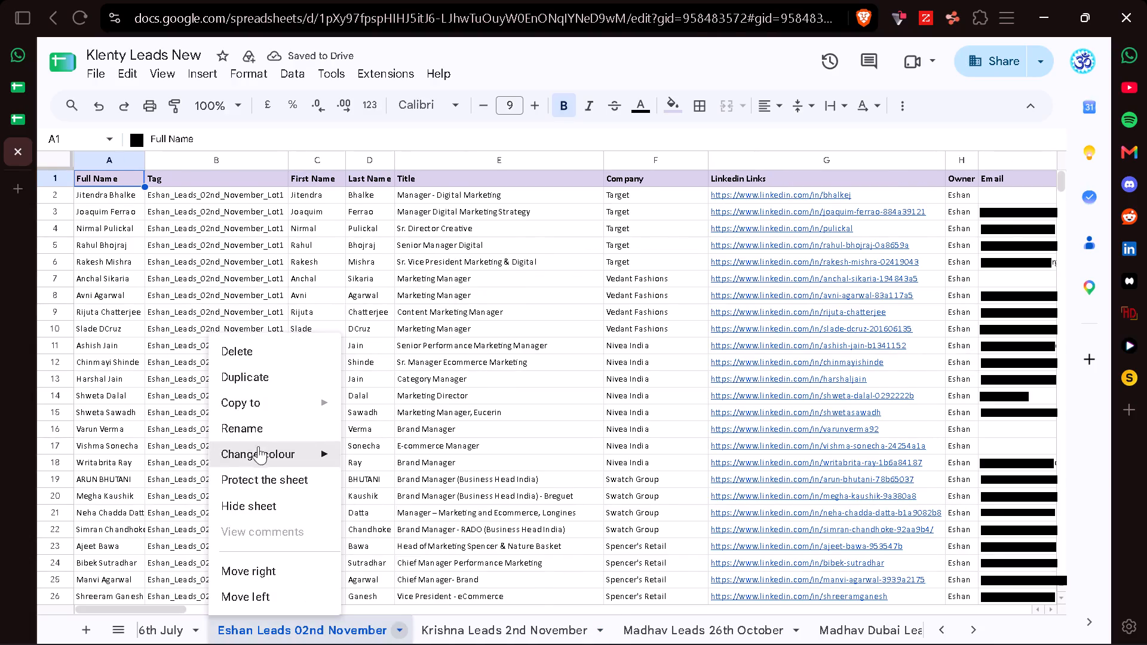
pyautogui.click(250, 431)
pyautogui.click(303, 628)
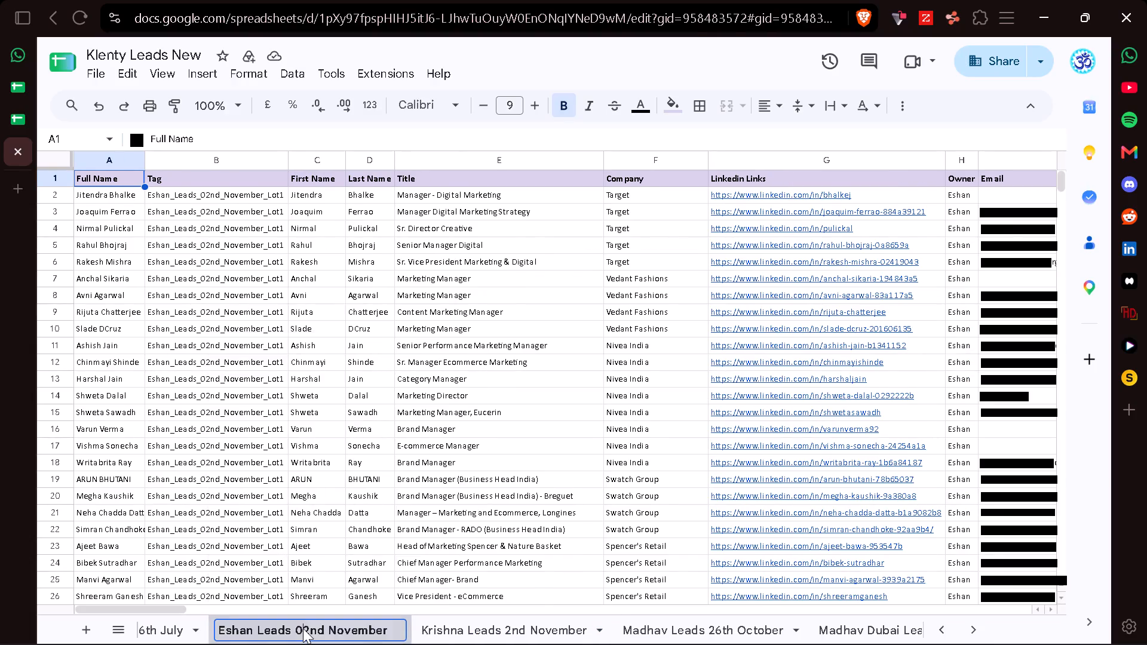
pyautogui.press('BackSpace')
pyautogui.press('Return')
# Copy the contact names from JLR's Contact Map into the Full Name column of Shubham Leads 3rd November, starting at A2.
pyautogui.hscroll(4, 303, 628)
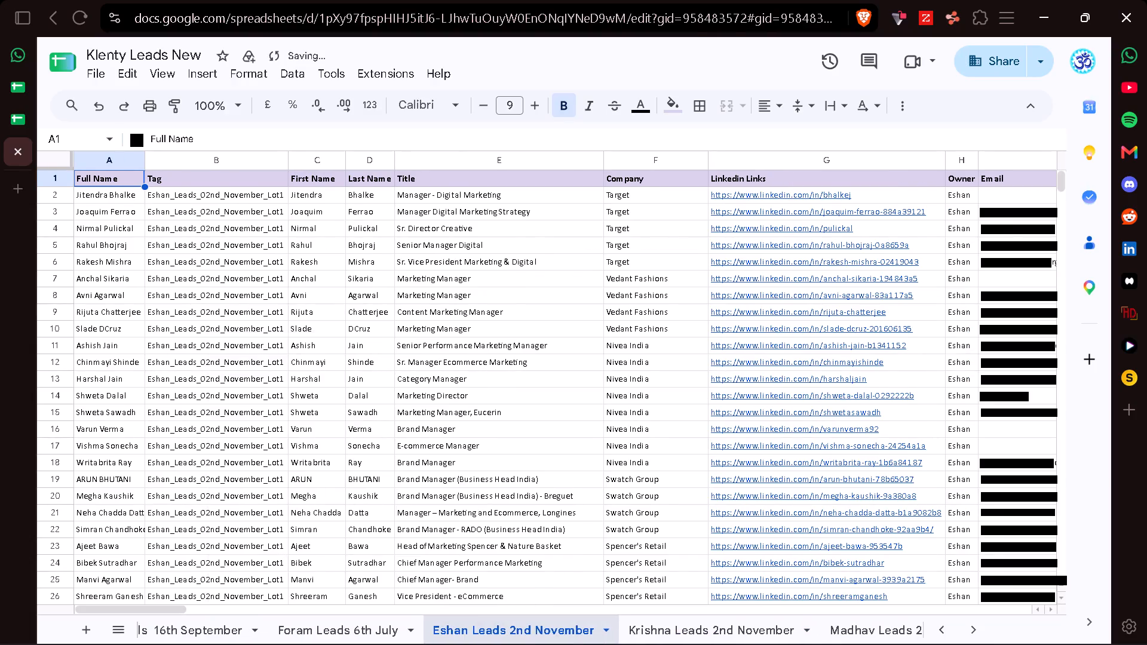
pyautogui.hscroll(1, 303, 628)
pyautogui.hscroll(-2, 369, 628)
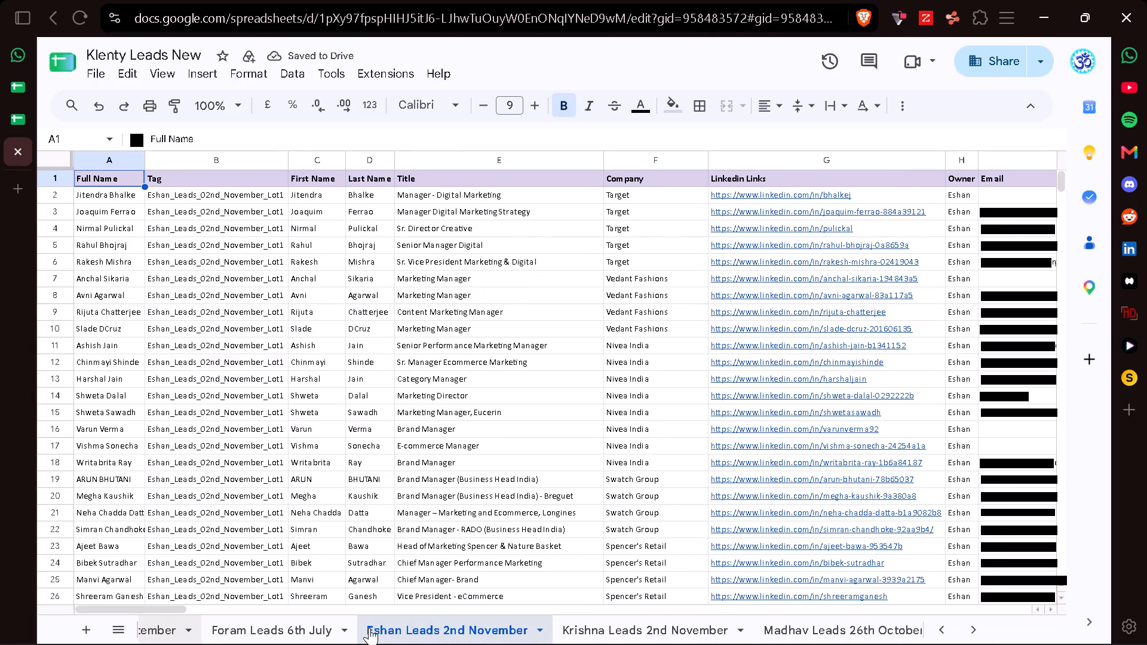
pyautogui.hscroll(-6, 369, 628)
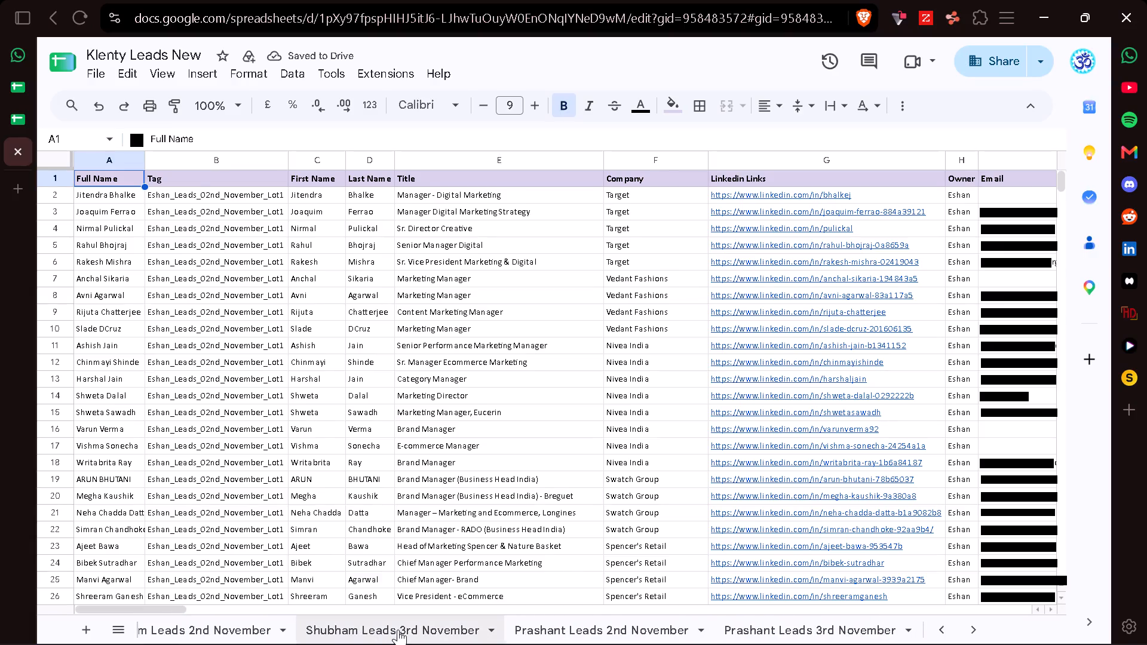
pyautogui.click(399, 629)
pyautogui.scroll(12, 293, 355)
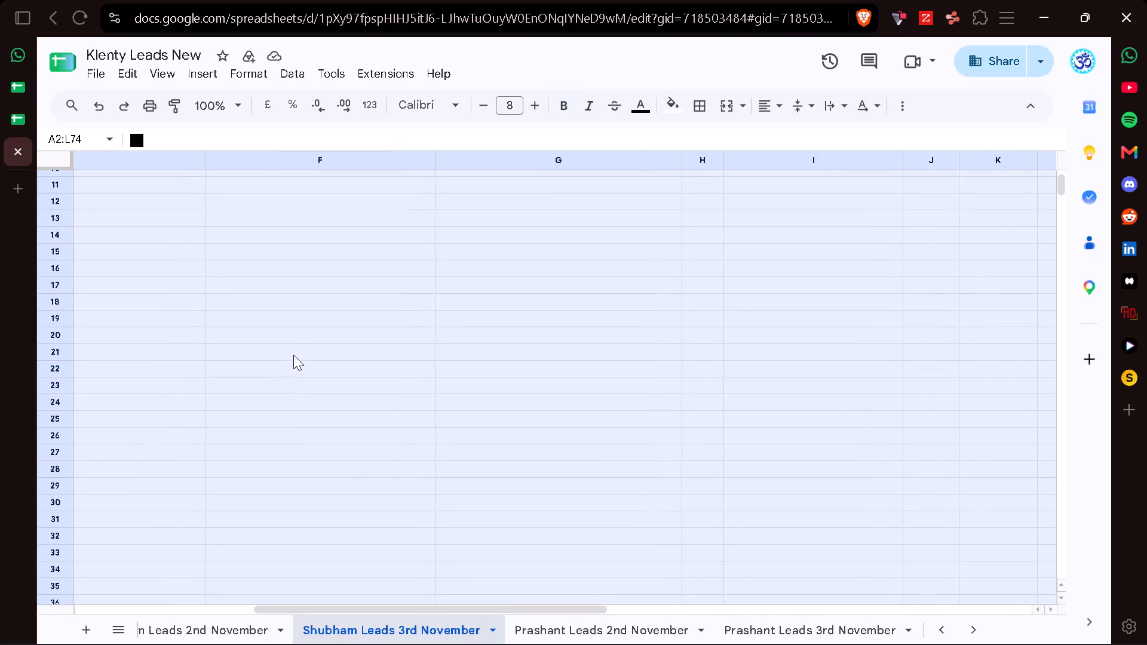
pyautogui.hscroll(10, 398, 284)
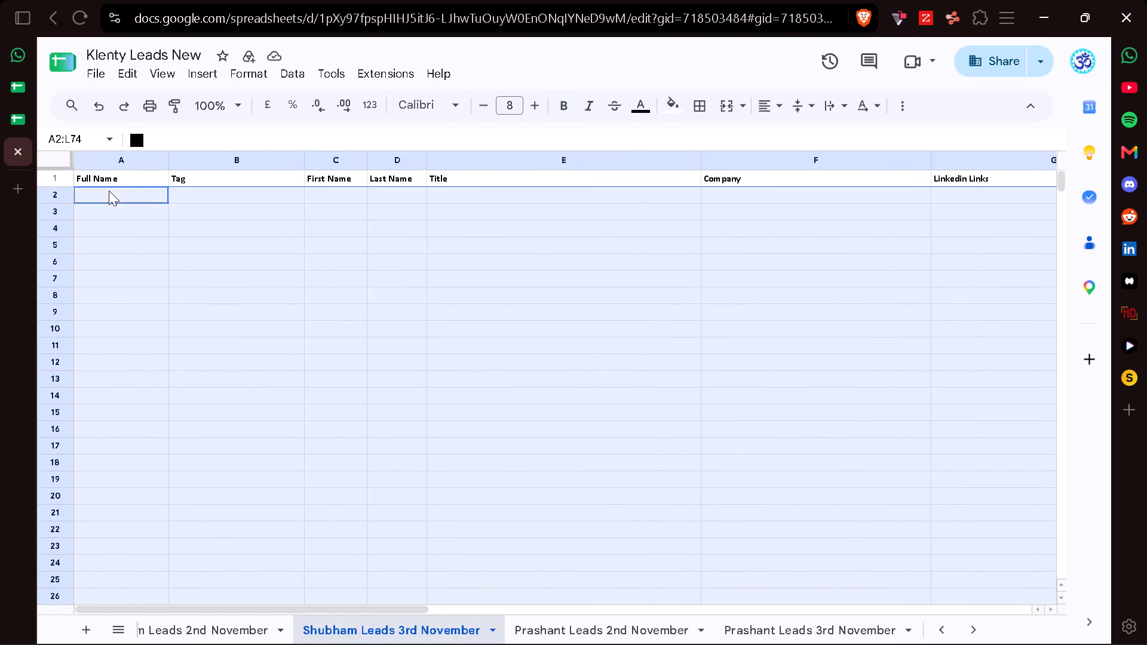
pyautogui.click(109, 191)
pyautogui.click(20, 122)
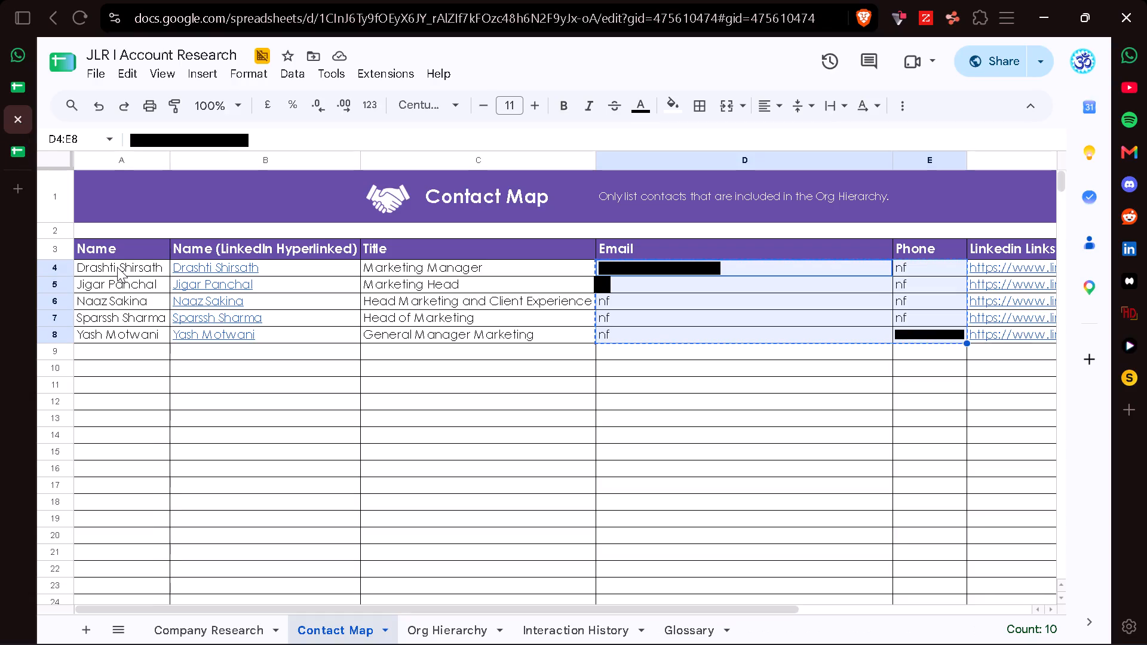
pyautogui.click(117, 267)
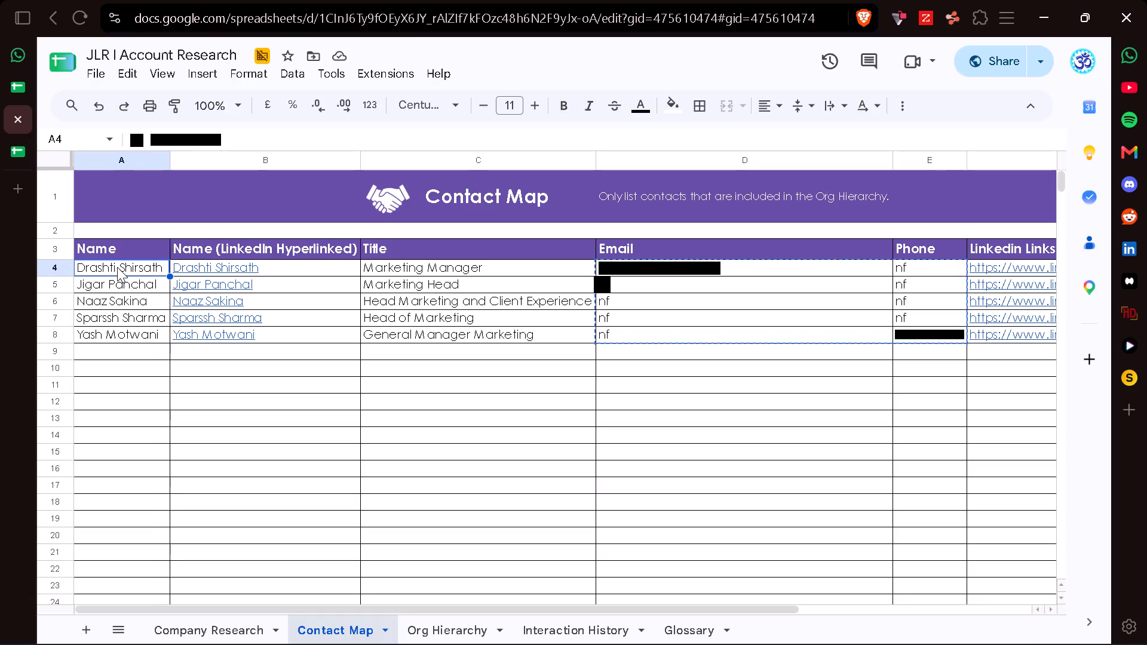
pyautogui.hotkey('ctrl', 'shift', 'Down')
pyautogui.hotkey('ctrl', 'c')
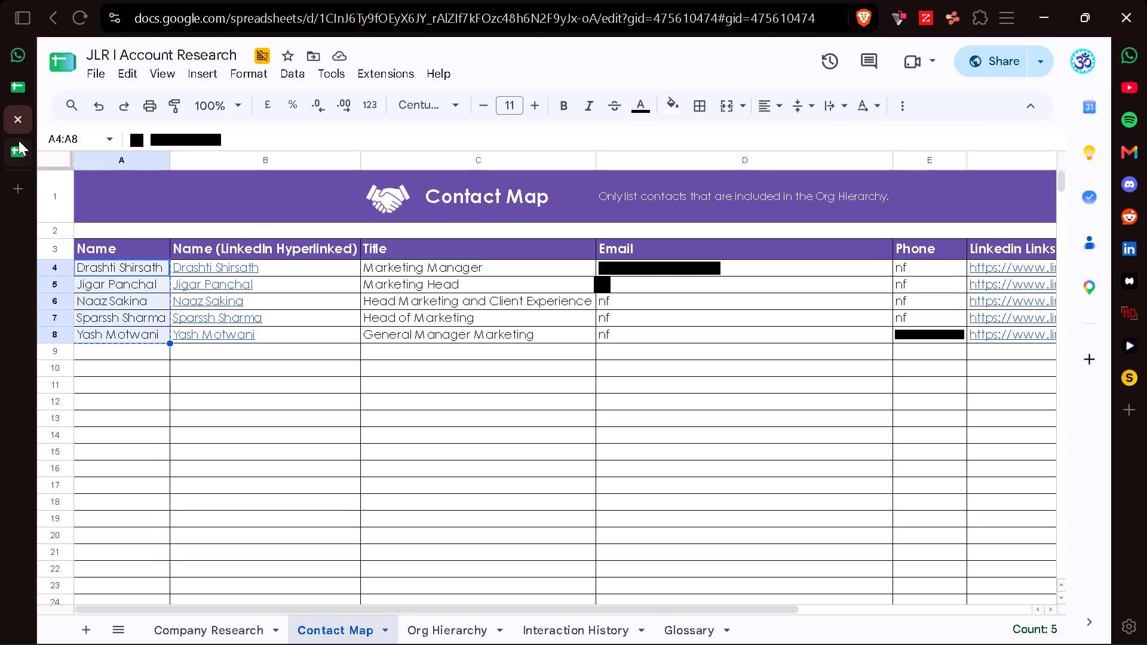
pyautogui.click(19, 140)
pyautogui.hotkey('ctrl', 'v')
# Copy the contacts' titles from JLR's Contact Map into the Title column of Shubham Leads 3rd November, starting at E2.
pyautogui.press('Right')
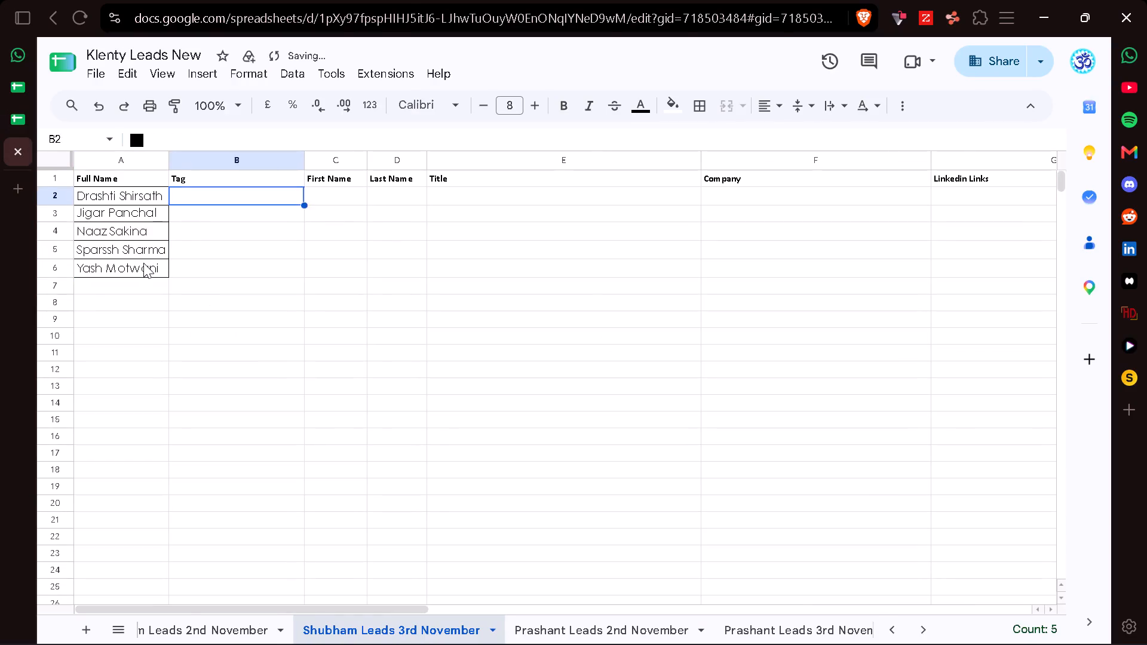
pyautogui.press('Right')
pyautogui.press('Right')
pyautogui.press('Right')
pyautogui.click(17, 122)
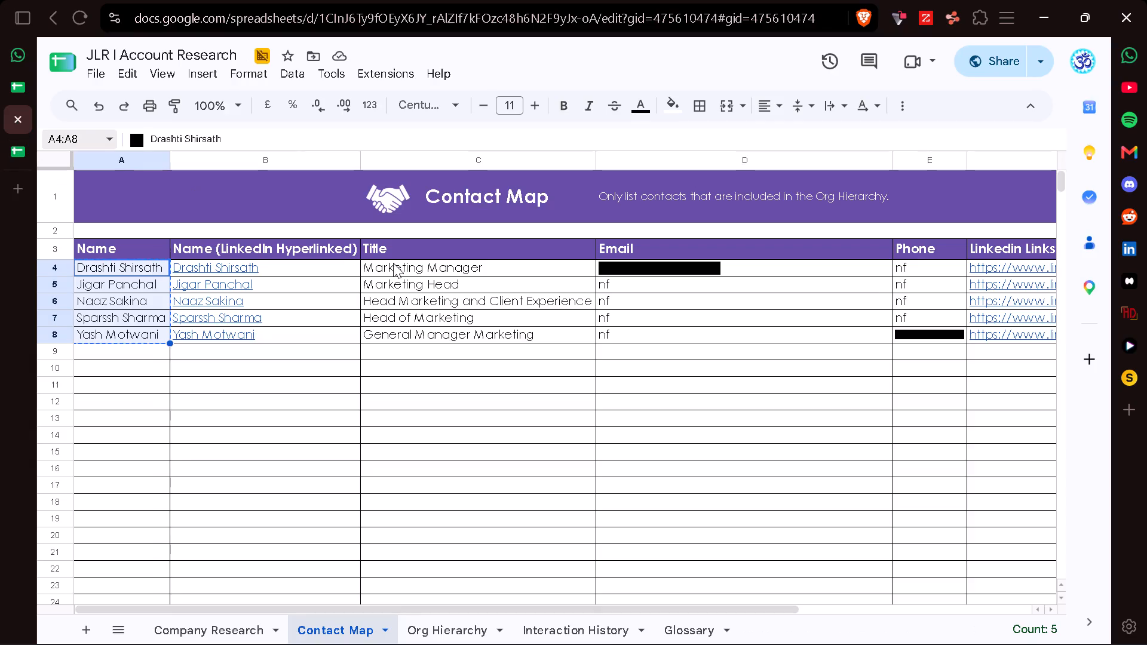
pyautogui.click(395, 262)
pyautogui.hotkey('ctrl', 'shift', 'Down')
pyautogui.hotkey('ctrl', 'c')
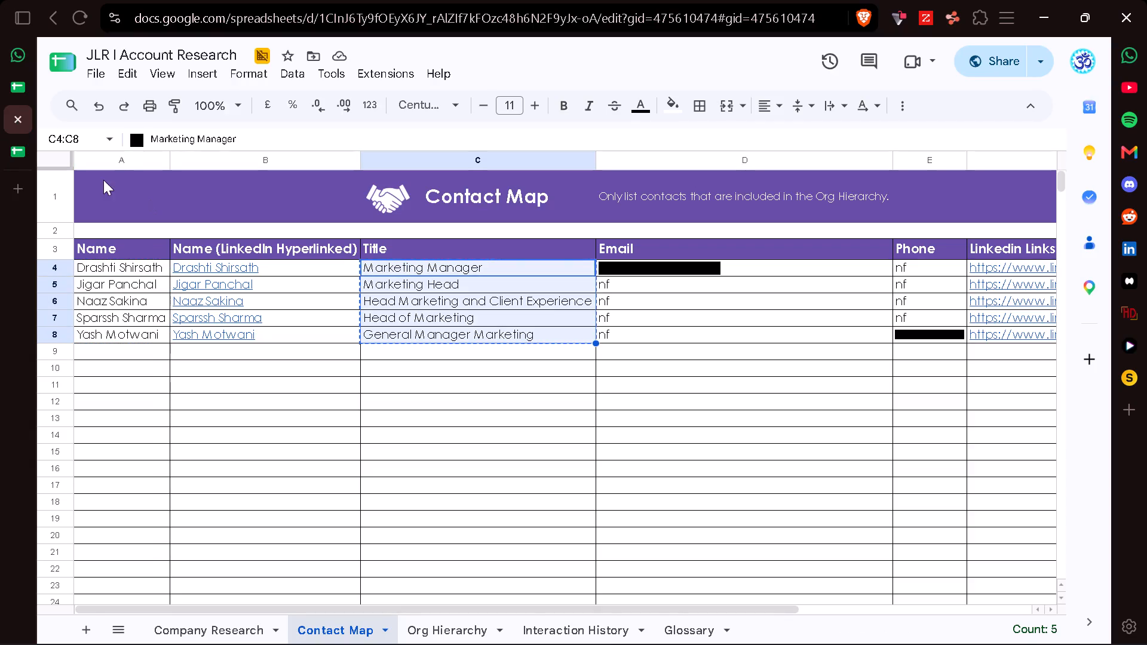
pyautogui.click(10, 143)
pyautogui.hotkey('ctrl', 'v')
# Enter JLR as the company in F2 and fill it down to F6 for all the pasted contacts.
pyautogui.press('Right')
pyautogui.press('Right')
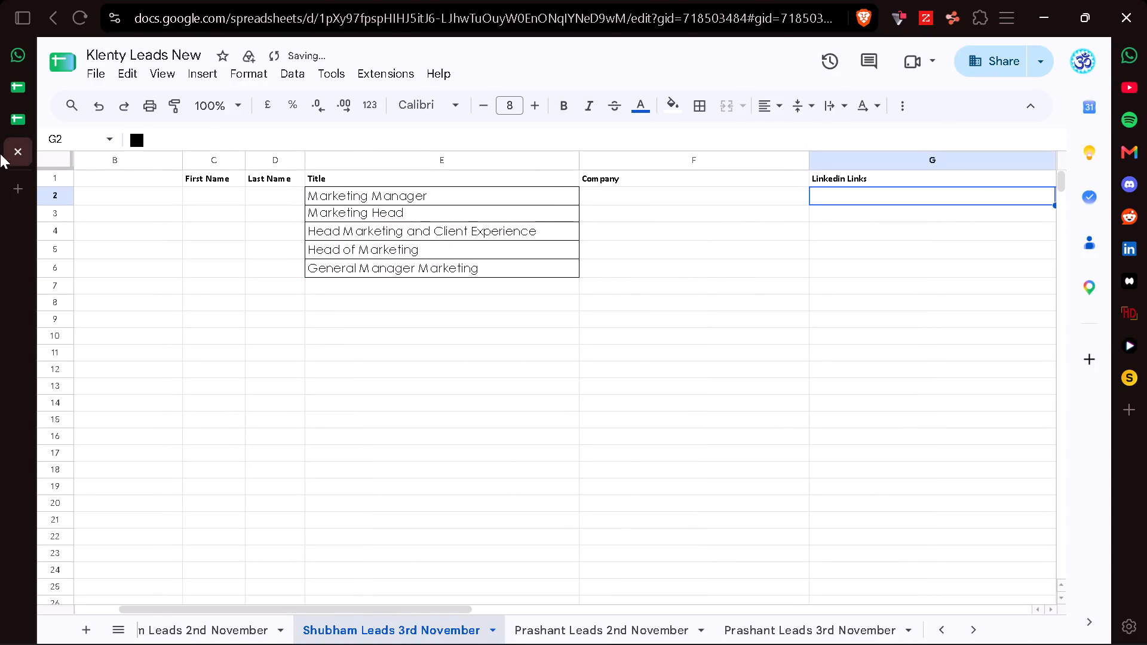
pyautogui.press('Left')
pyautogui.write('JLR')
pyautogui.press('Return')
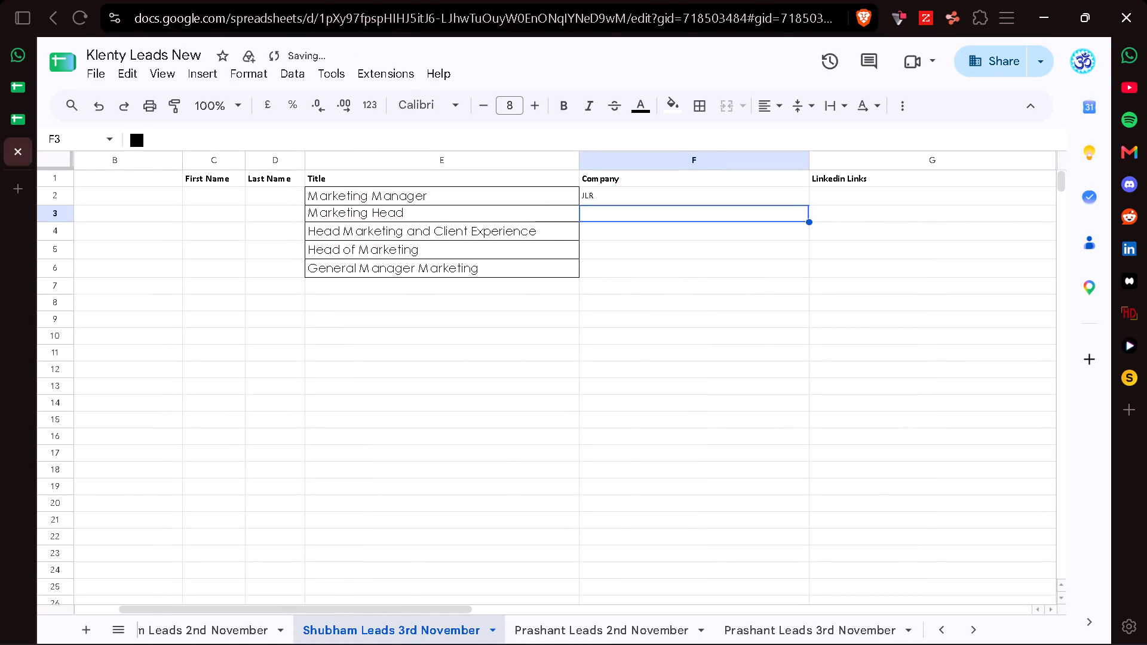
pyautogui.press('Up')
pyautogui.moveTo(808, 203); pyautogui.dragTo(808, 266)
pyautogui.hscroll(-3, 808, 266)
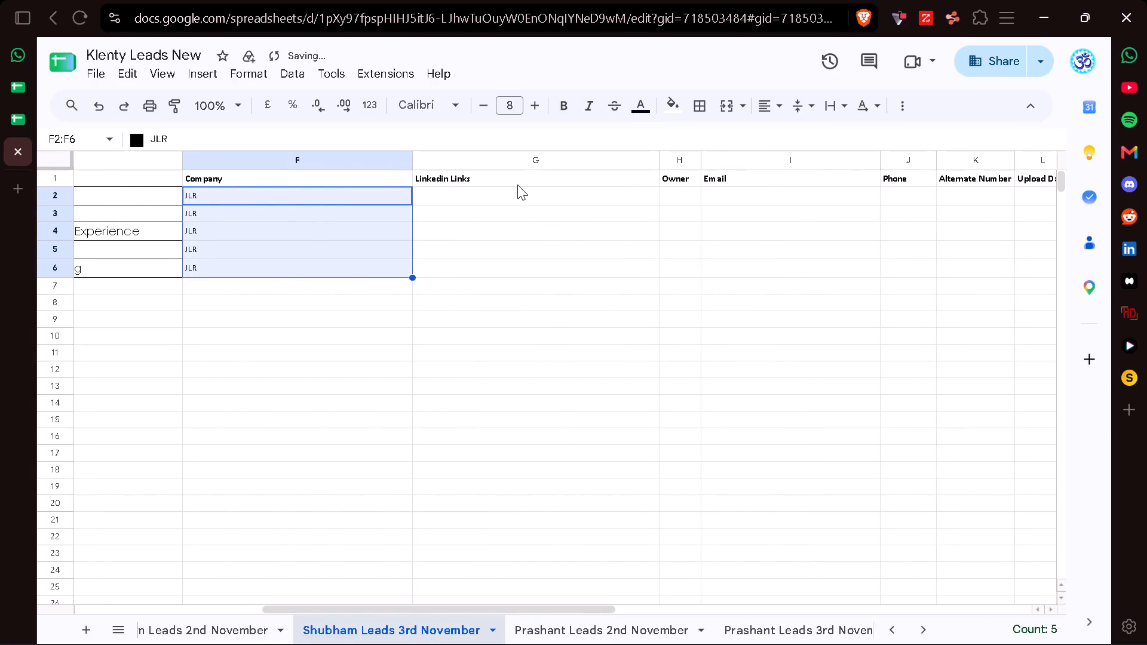
# Switch to AR Master Sheet and mark JLR as Uploaded on Klenty in Comments 2 by copying the Healthium Medtech Limited entry.
pyautogui.click(487, 205)
pyautogui.click(17, 125)
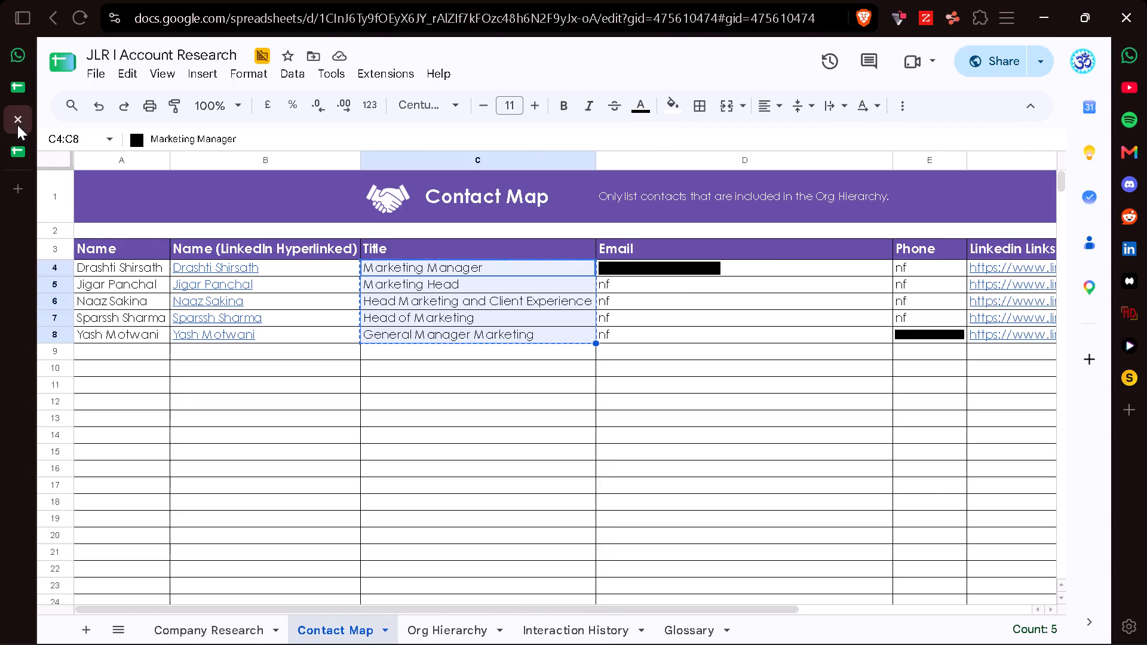
pyautogui.click(17, 94)
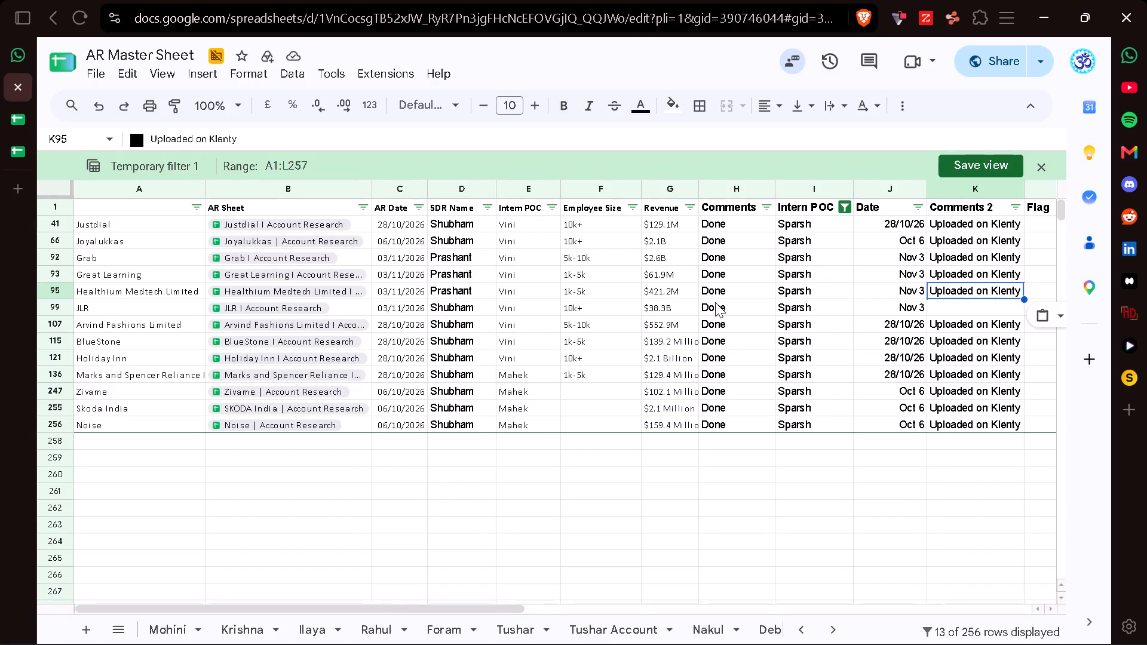
pyautogui.hotkey('ctrl', 'c')
pyautogui.press('Down')
pyautogui.hotkey('ctrl', 'v')
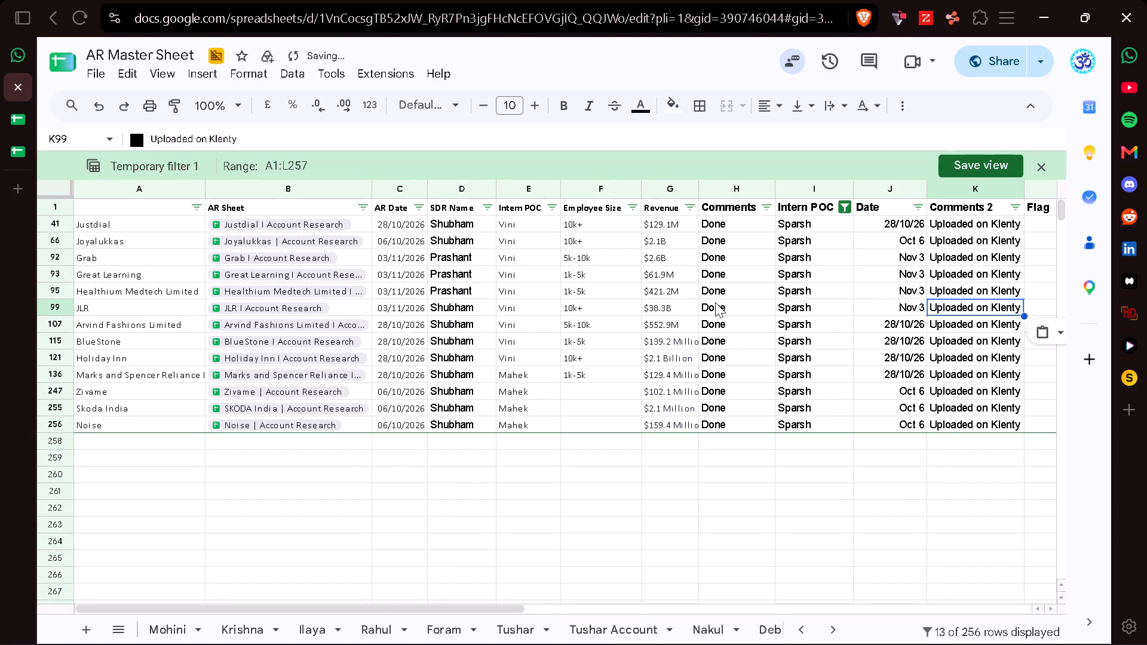
# Exit the temporary filter view without saving it and close AR Master Sheet.
pyautogui.hscroll(-1, 360, 315)
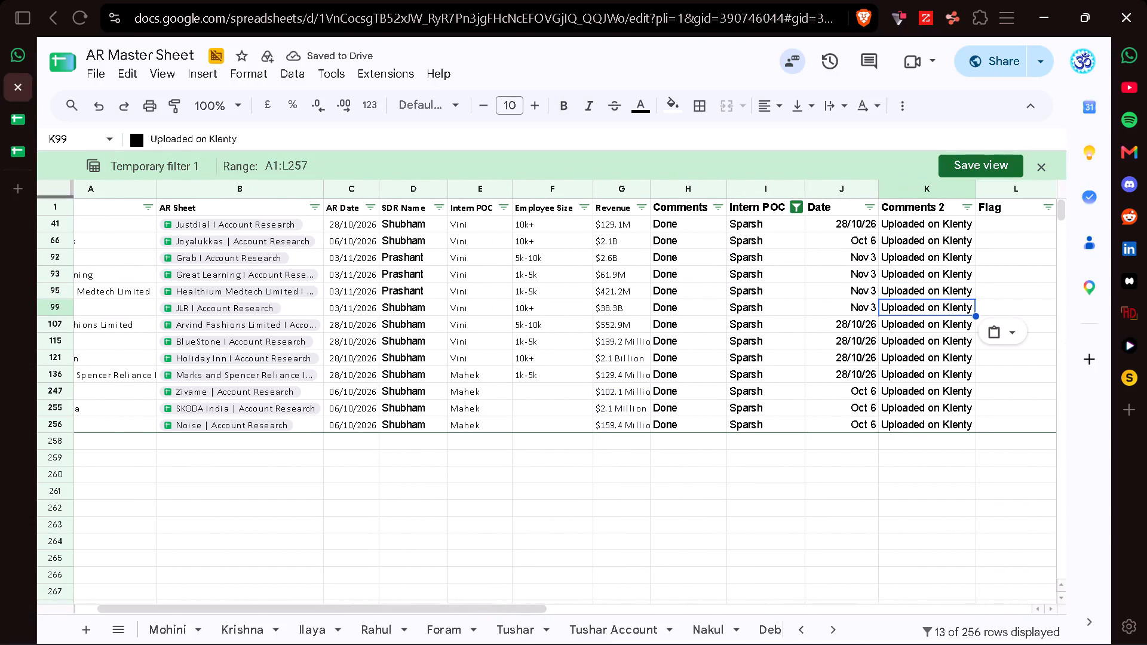
pyautogui.click(1039, 173)
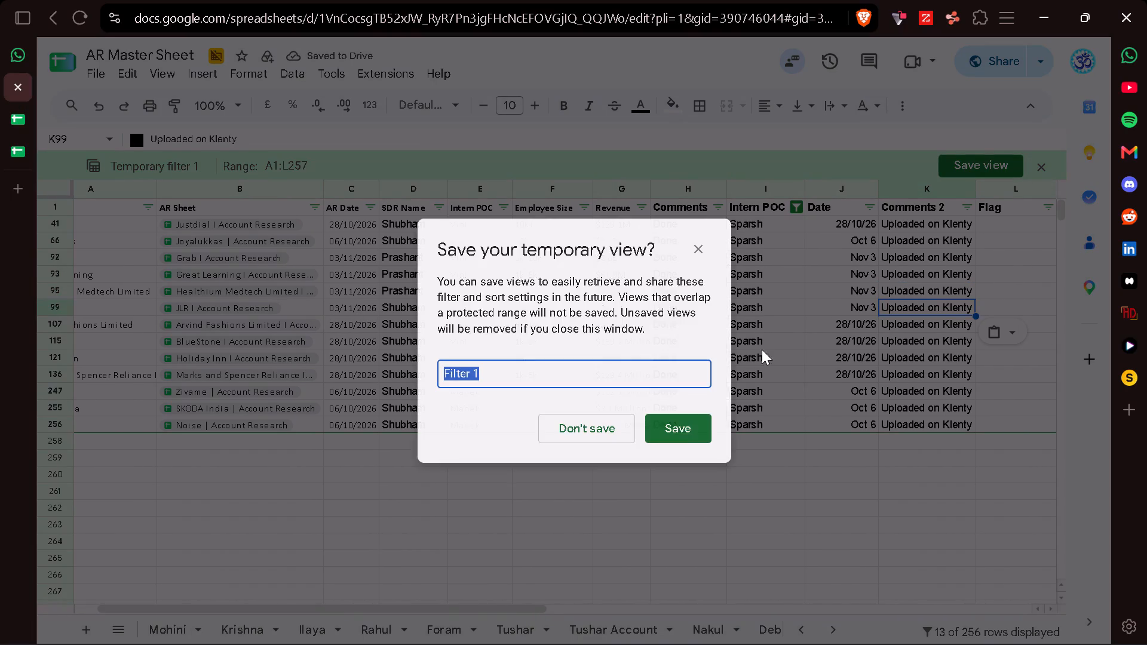
pyautogui.click(603, 440)
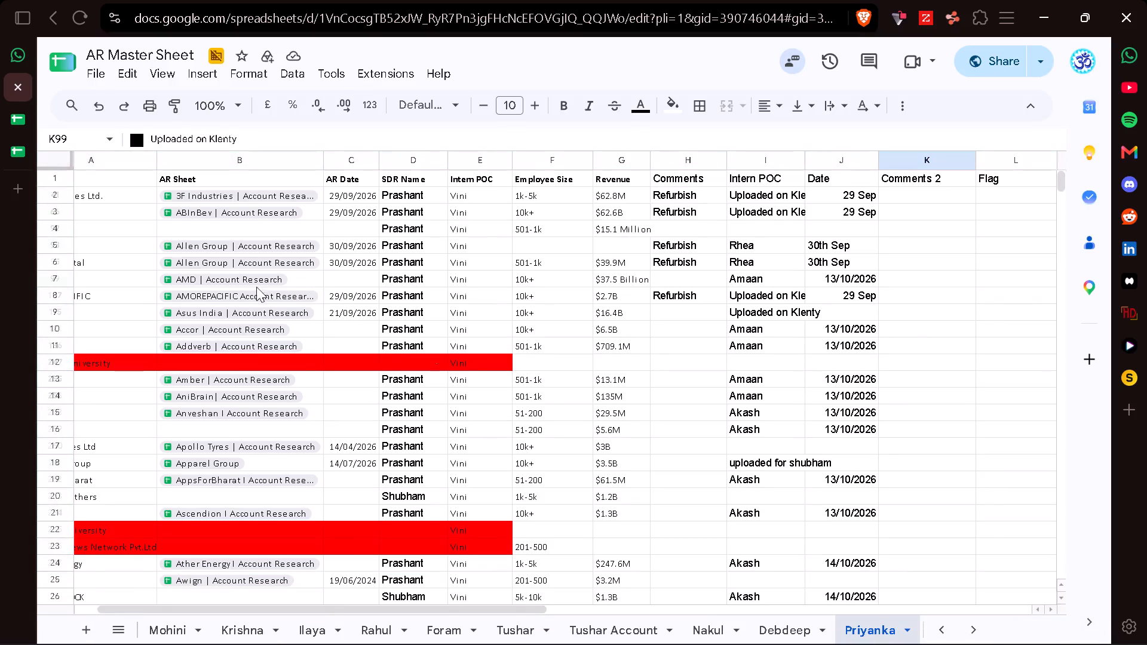
pyautogui.click(17, 87)
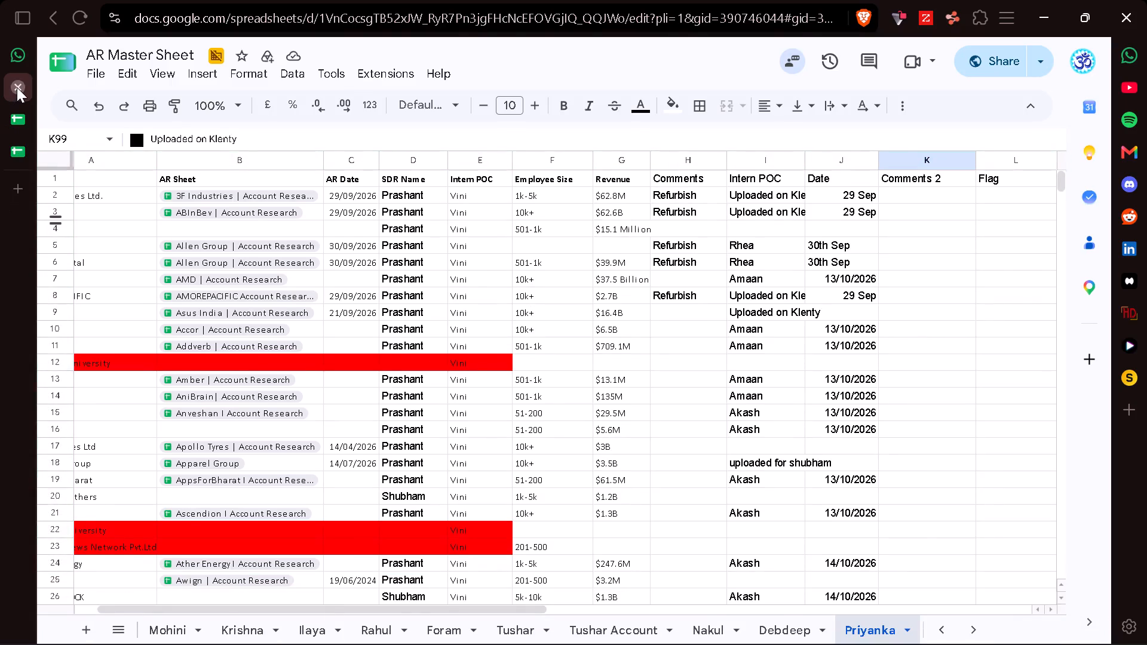
# Copy the contacts' LinkedIn links from JLR's Contact Map into the Linkedin Links column of Shubham Leads 3rd November, starting at G2.
pyautogui.hscroll(-3, 582, 288)
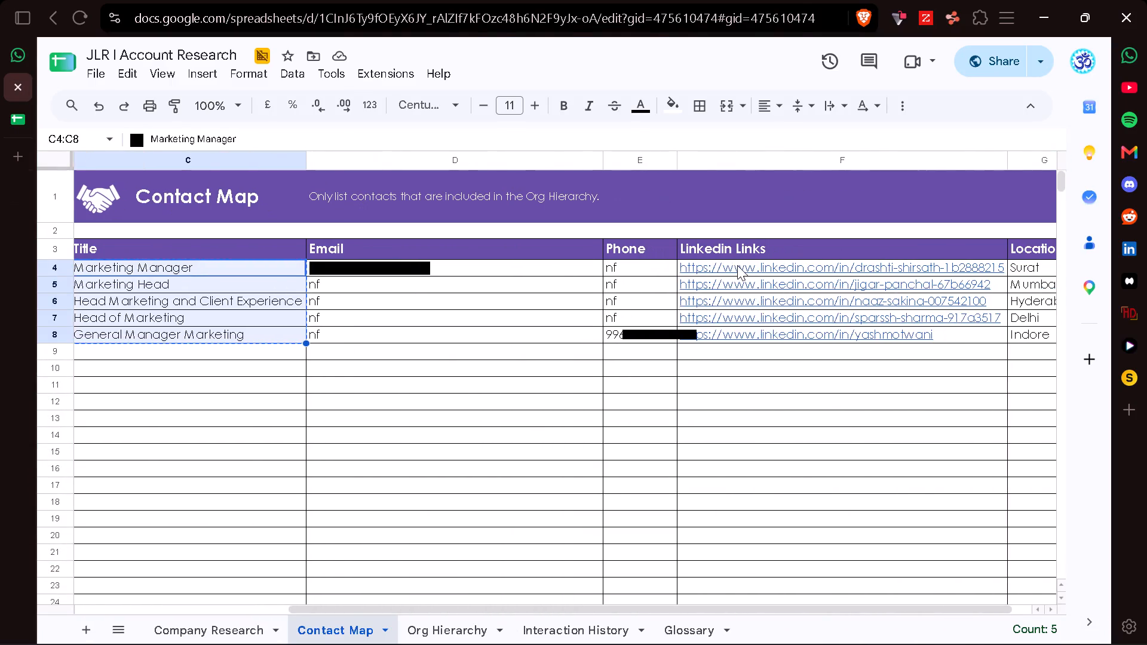
pyautogui.click(737, 265)
pyautogui.hotkey('ctrl', 'shift', 'Down')
pyautogui.hotkey('ctrl', 'c')
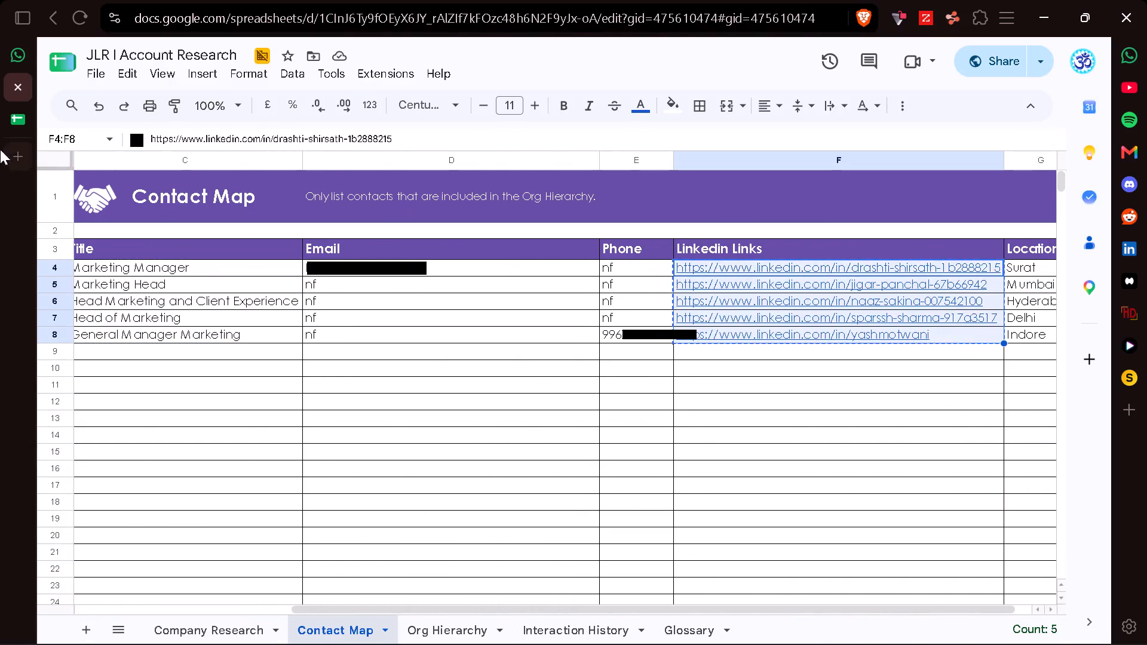
pyautogui.click(5, 119)
pyautogui.hotkey('ctrl', 'v')
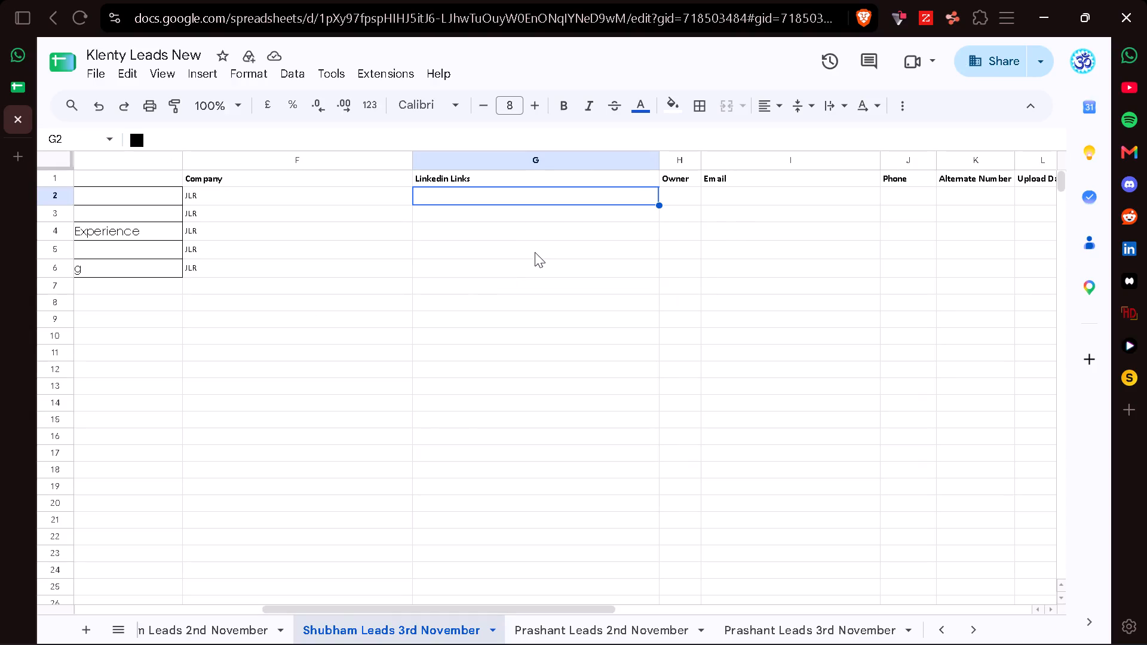
# Copy the contacts' emails and phones from JLR's Contact Map into the Email and Phone columns of Shubham Leads 3rd November, starting at I2.
pyautogui.hscroll(-2, 535, 252)
pyautogui.click(562, 201)
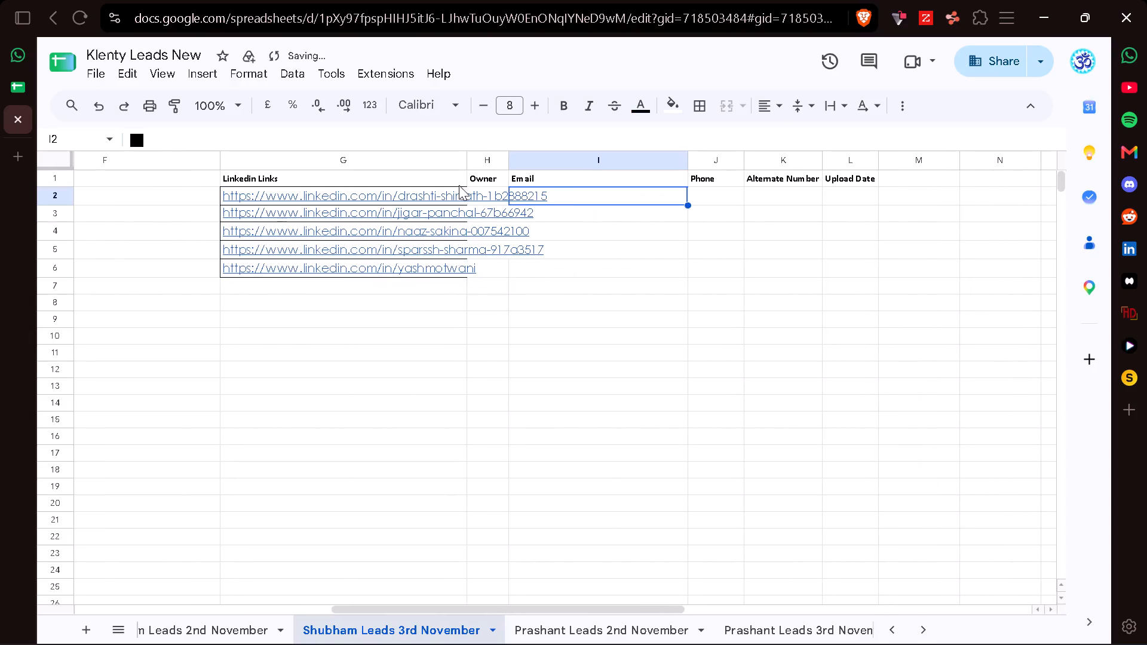
pyautogui.click(13, 90)
pyautogui.click(346, 265)
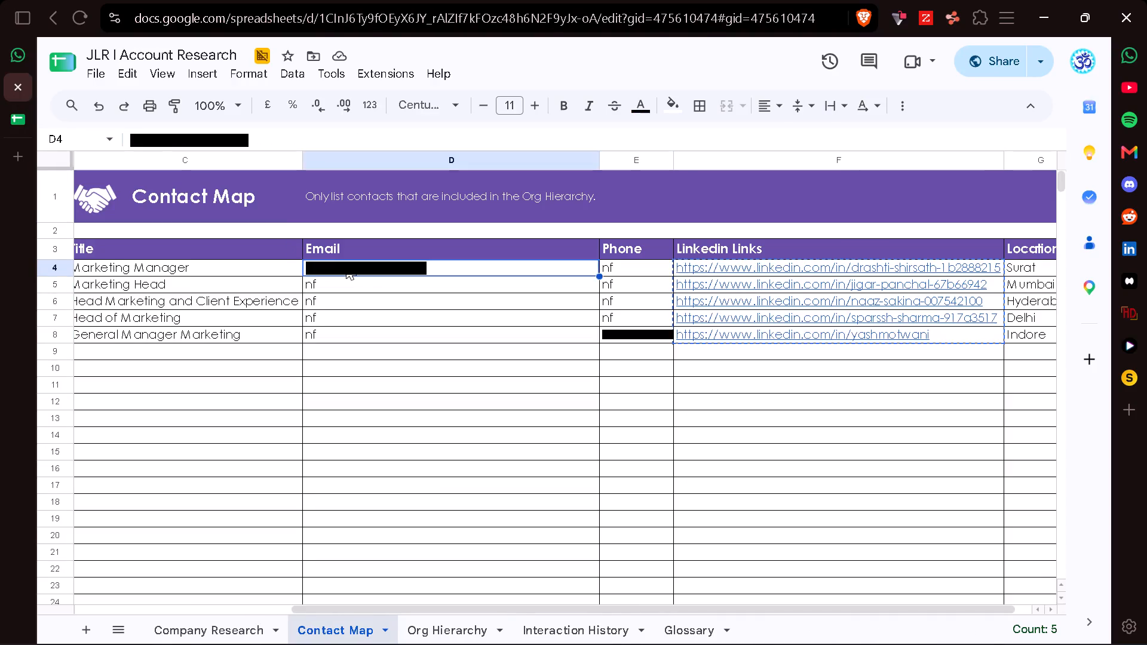
pyautogui.hotkey('shift', 'Right')
pyautogui.hotkey('ctrl', 'shift', 'Down')
pyautogui.hotkey('ctrl', 'c')
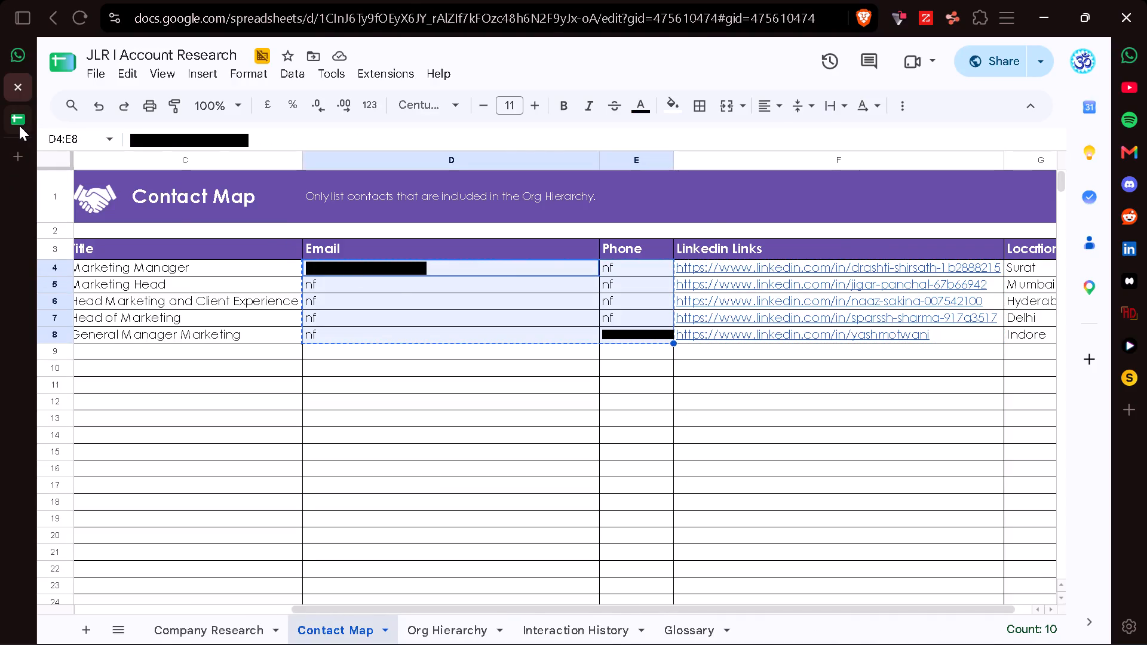
pyautogui.click(20, 119)
pyautogui.hotkey('ctrl', 'v')
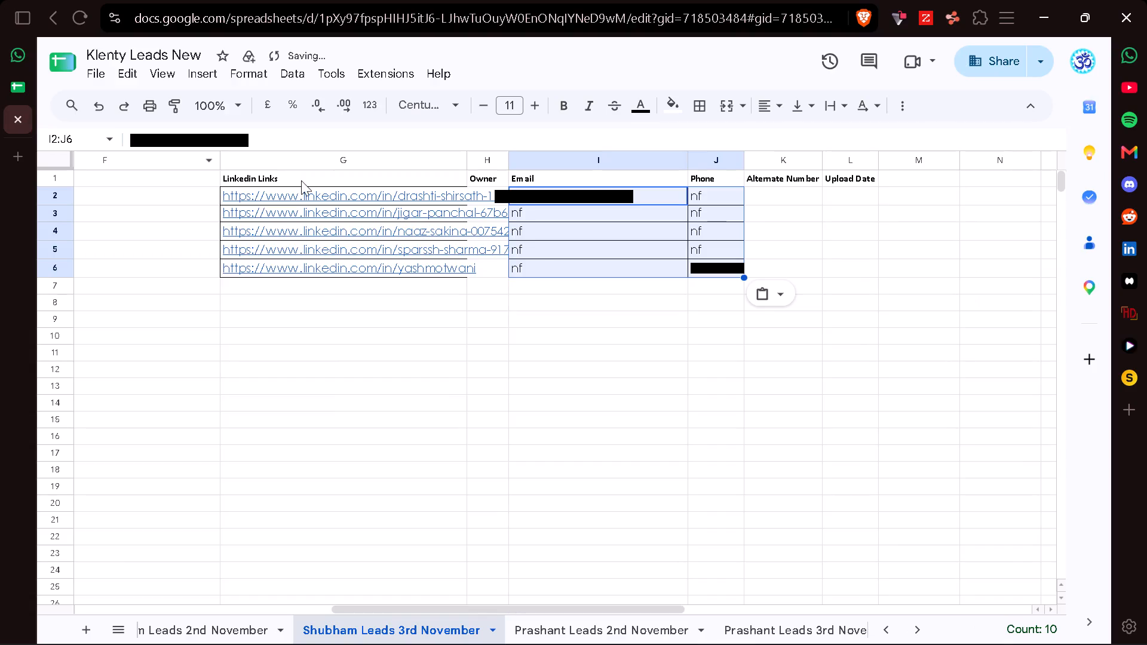
# Look over the copied leads against JLR's Contact Map and close the JLR Account Research spreadsheet.
pyautogui.hscroll(4, 313, 274)
pyautogui.hscroll(3, 139, 187)
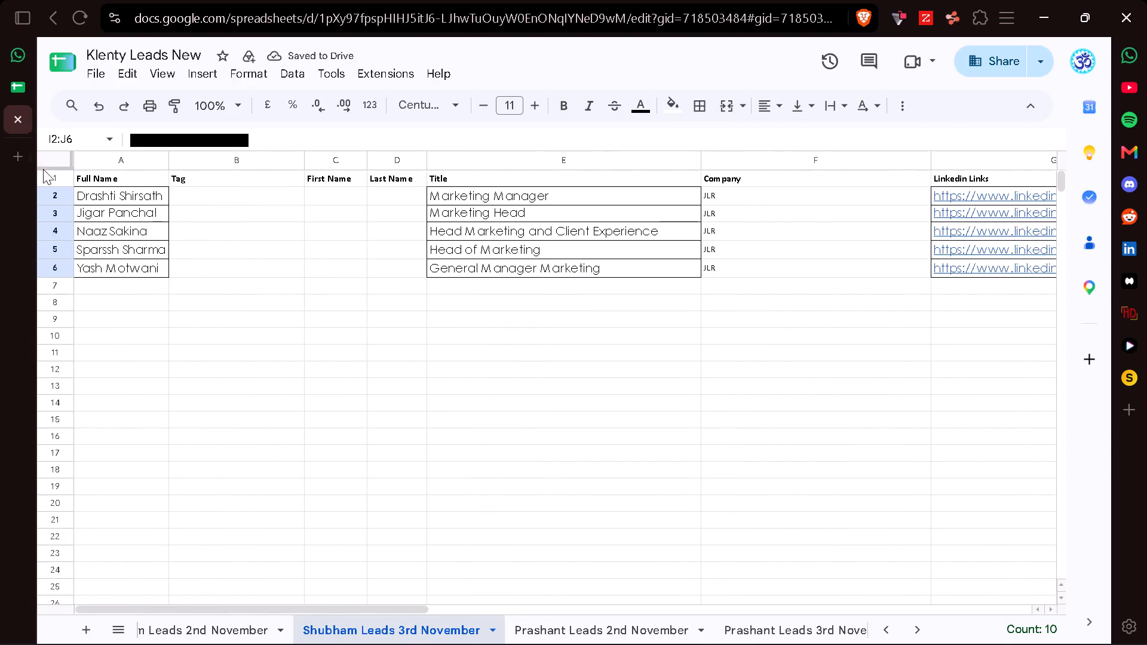
pyautogui.click(17, 88)
pyautogui.scroll(1, 568, 340)
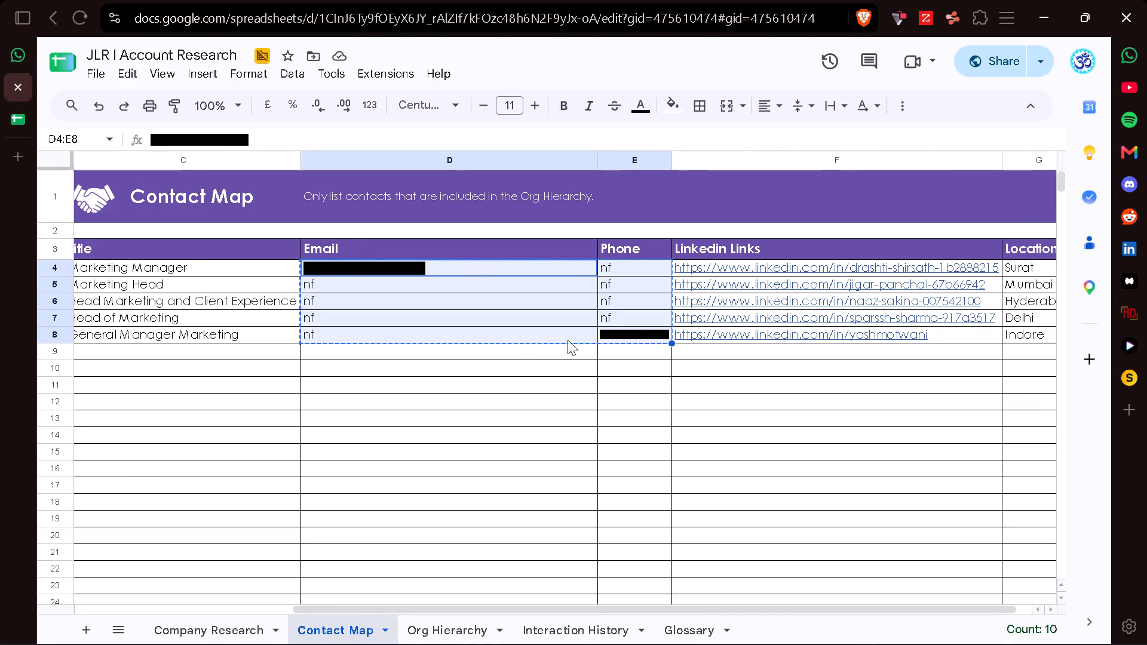
pyautogui.scroll(1, 568, 340)
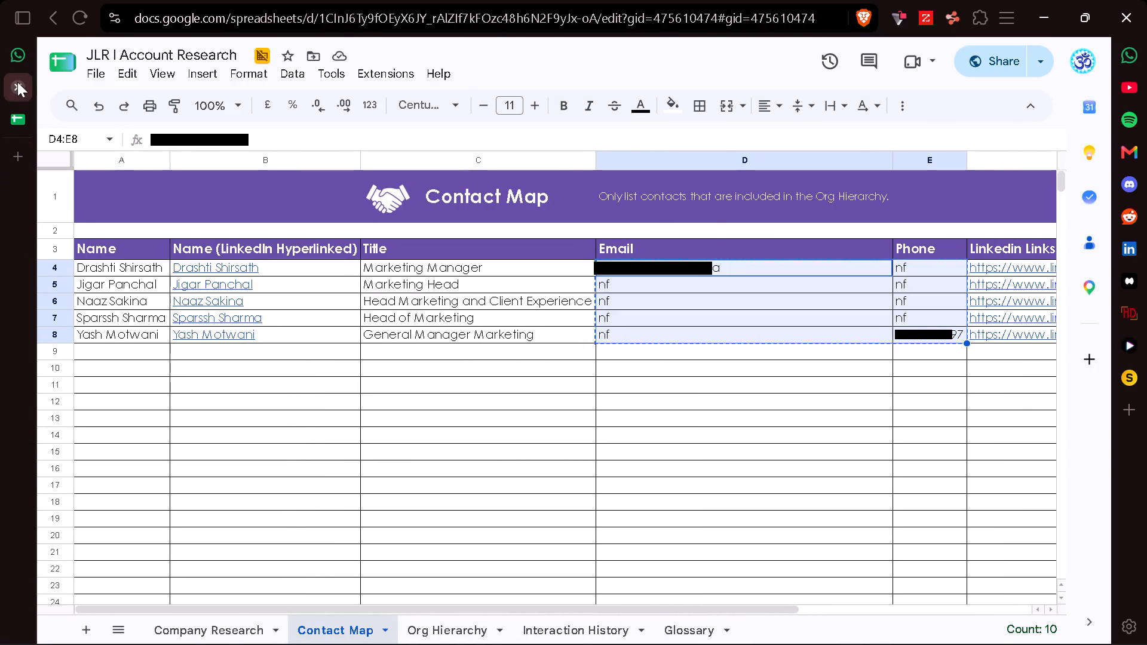
pyautogui.click(17, 82)
# Split the full names into First Name and Last Name with =SPLIT(A2," ") in C2, filled down to C6.
pyautogui.click(332, 202)
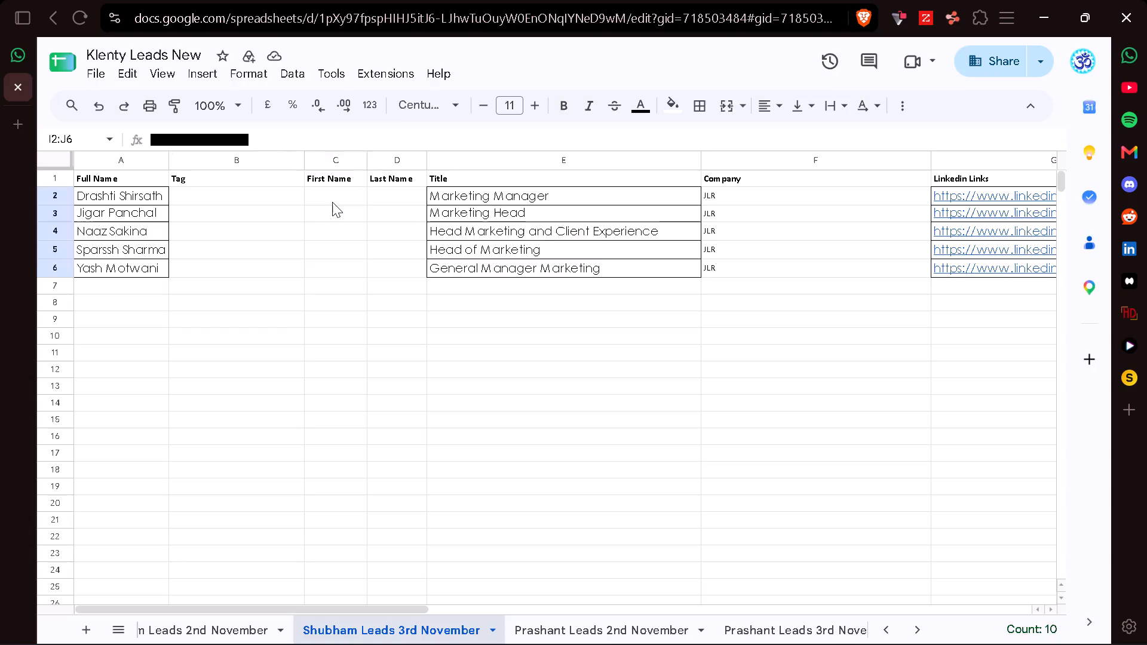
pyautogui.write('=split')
pyautogui.click(332, 222)
pyautogui.click(145, 195)
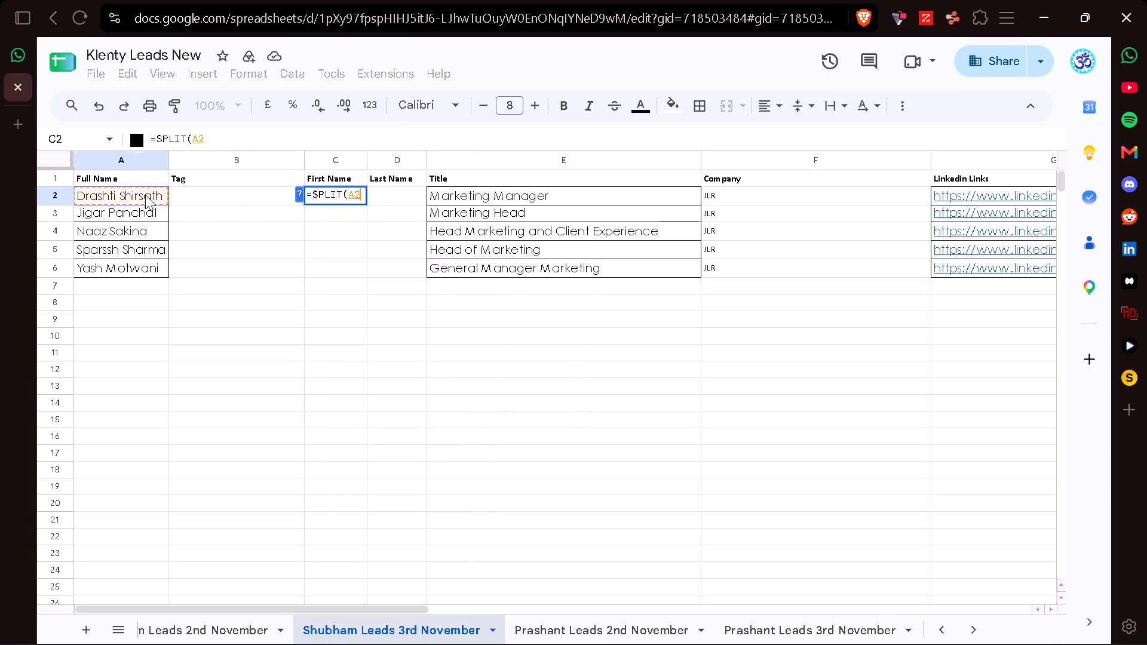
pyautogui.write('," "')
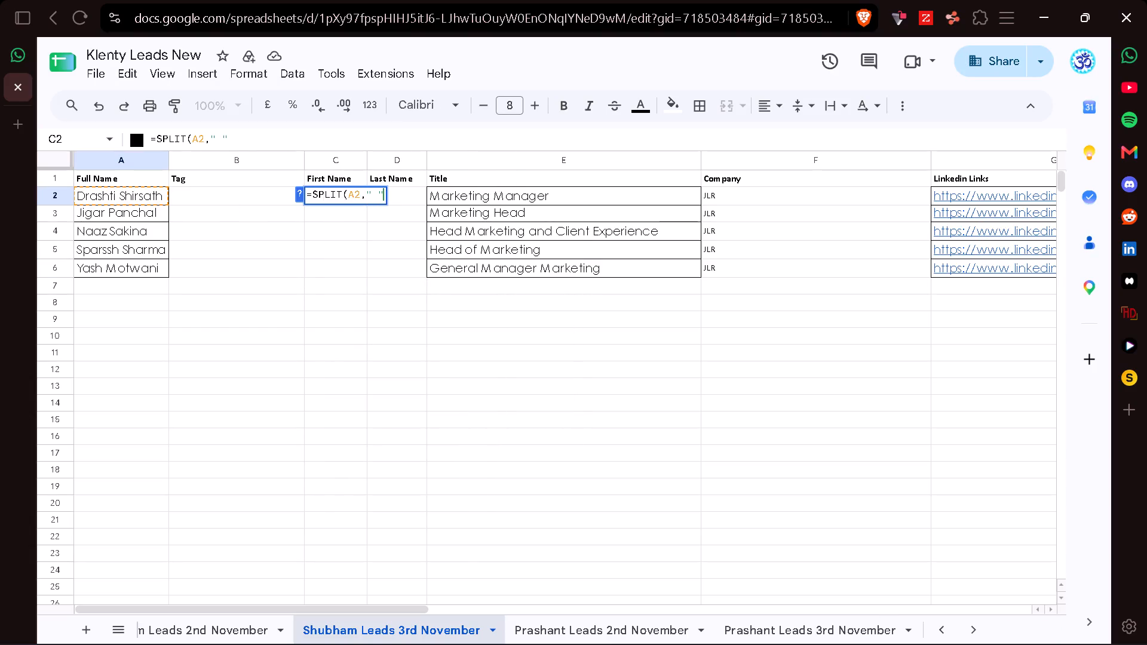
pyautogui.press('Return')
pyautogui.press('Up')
pyautogui.moveTo(367, 204); pyautogui.dragTo(368, 267)
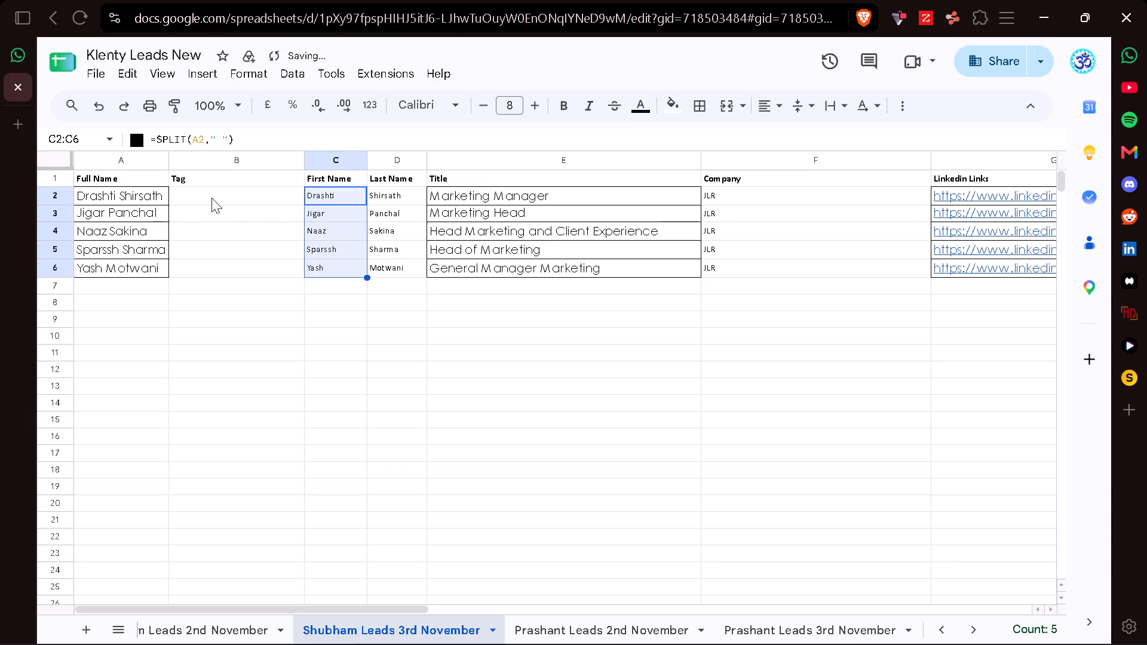
# Enter the tag Shubham_Leads_3rd_November in B2 and copy it down to B6.
pyautogui.click(211, 198)
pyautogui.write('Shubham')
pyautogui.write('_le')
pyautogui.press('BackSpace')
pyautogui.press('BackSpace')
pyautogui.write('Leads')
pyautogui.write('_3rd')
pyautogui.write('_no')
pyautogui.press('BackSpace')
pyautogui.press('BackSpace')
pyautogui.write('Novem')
pyautogui.click(318, 168)
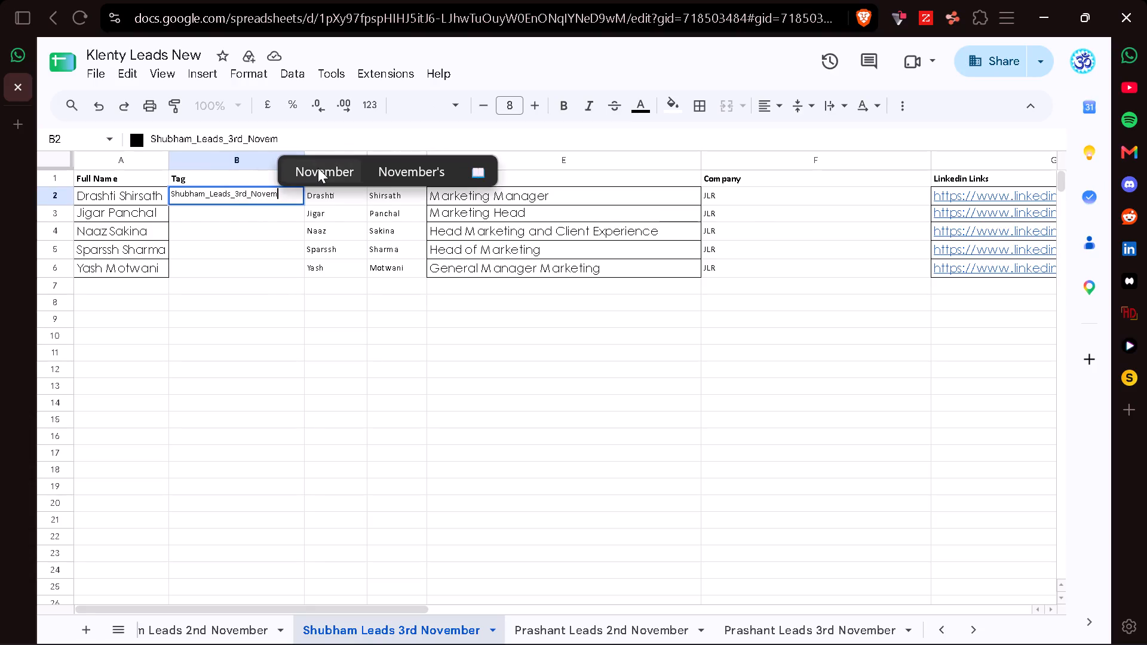
pyautogui.press('Return')
pyautogui.press('Up')
pyautogui.hotkey('ctrl', 'c')
pyautogui.press('Down')
pyautogui.hotkey('shift', 'Down')
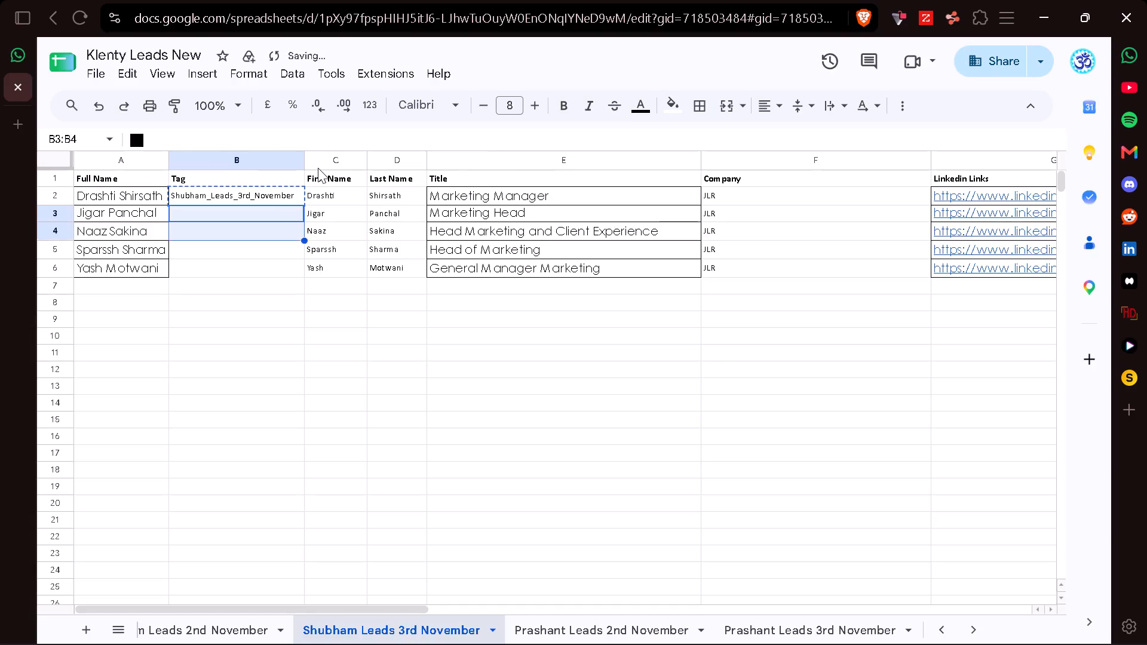
pyautogui.hotkey('shift', 'Down')
pyautogui.hotkey('shift', 'Down')
pyautogui.hotkey('ctrl', 'v')
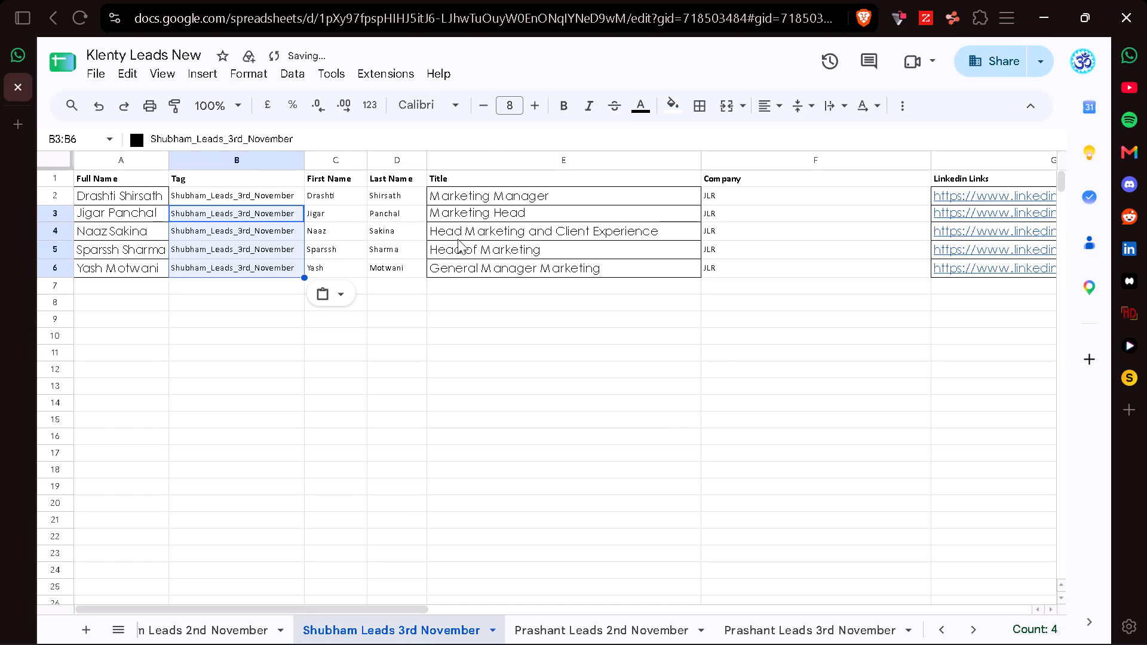
# Enter the upload date 03/11/26 in L2 and copy it down to L6.
pyautogui.hscroll(-5, 458, 239)
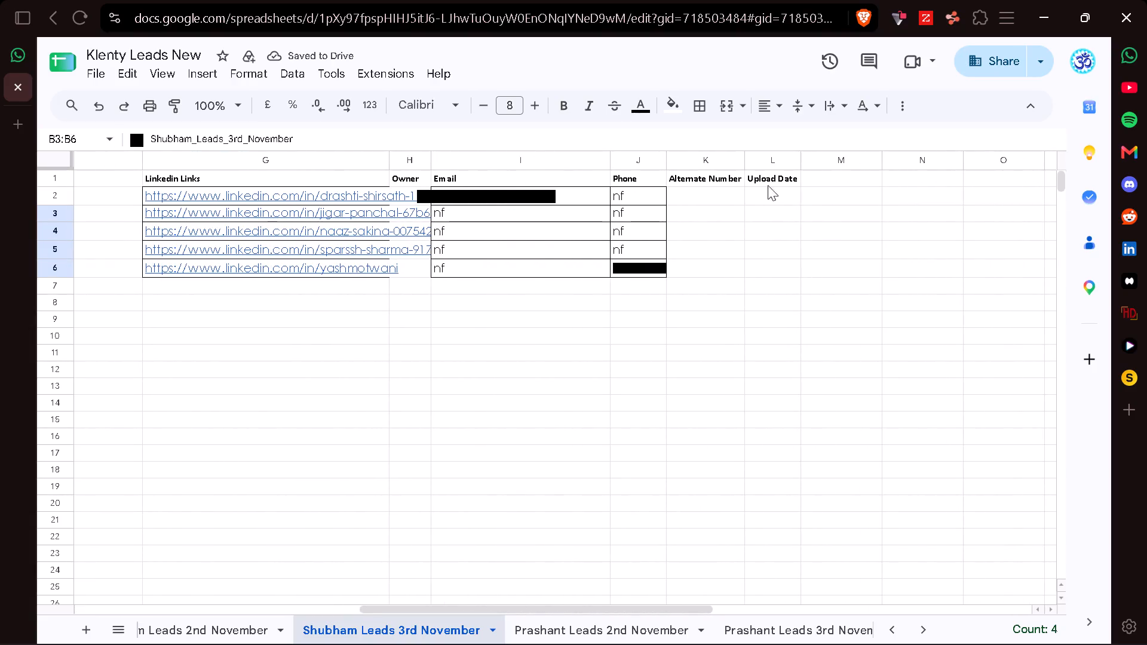
pyautogui.click(772, 205)
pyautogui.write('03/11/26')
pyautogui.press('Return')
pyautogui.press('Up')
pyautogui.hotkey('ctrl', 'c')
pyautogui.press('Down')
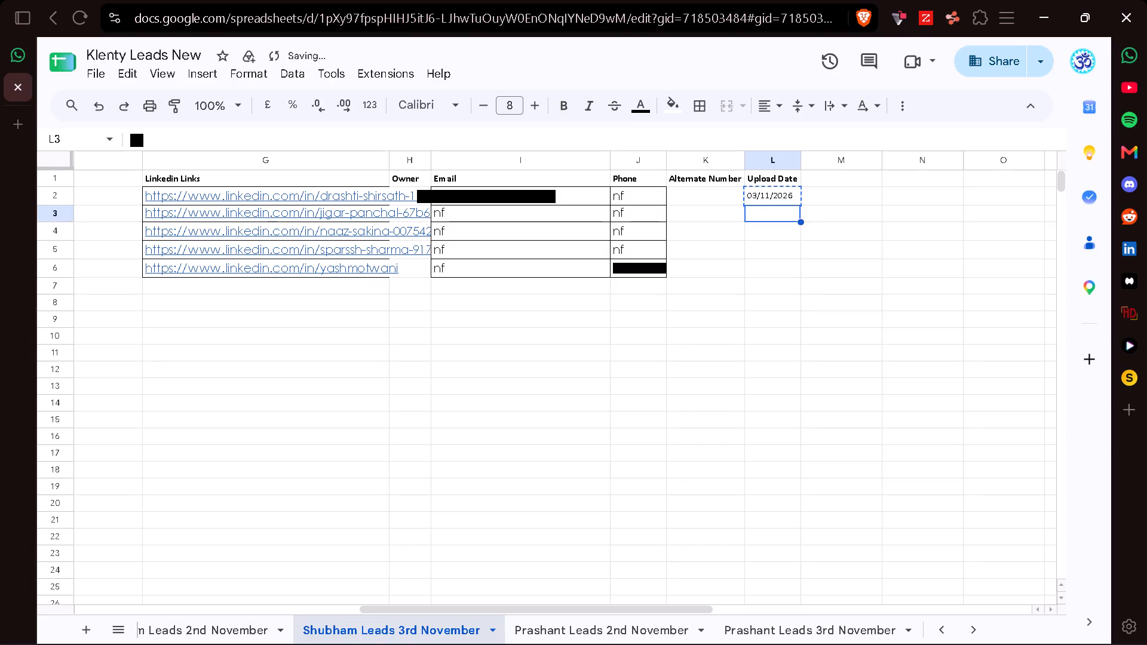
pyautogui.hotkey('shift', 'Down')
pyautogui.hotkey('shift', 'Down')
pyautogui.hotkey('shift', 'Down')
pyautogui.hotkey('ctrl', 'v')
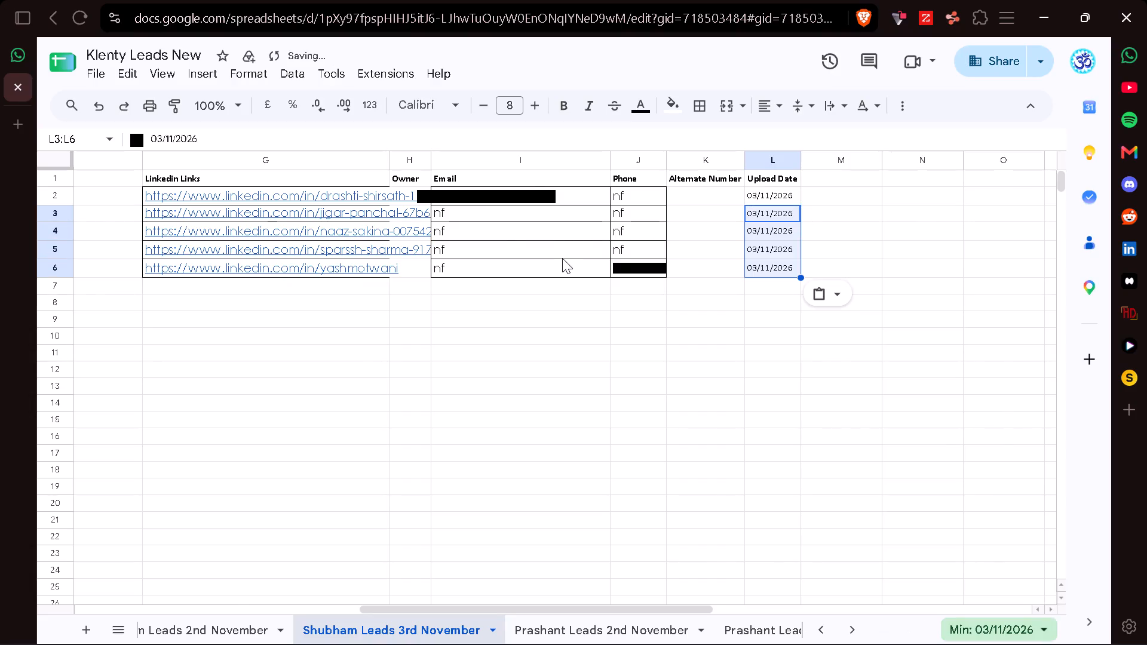
# Set the font of all the JLR lead rows, A2:L6, to Calibri at size 8.
pyautogui.hscroll(8, 562, 258)
pyautogui.click(124, 202)
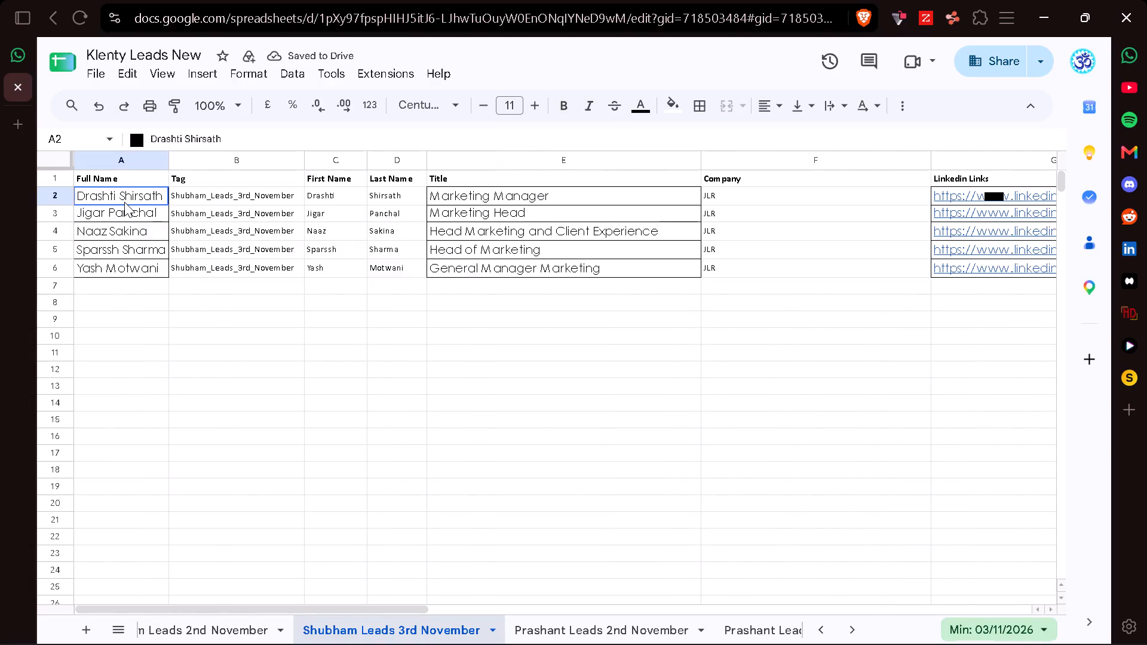
pyautogui.hotkey('ctrl', 'shift', 'Down')
pyautogui.hotkey('ctrl', 'shift', 'Right')
pyautogui.hotkey('ctrl', 'shift', 'Right')
pyautogui.hotkey('ctrl', 'shift', 'Right')
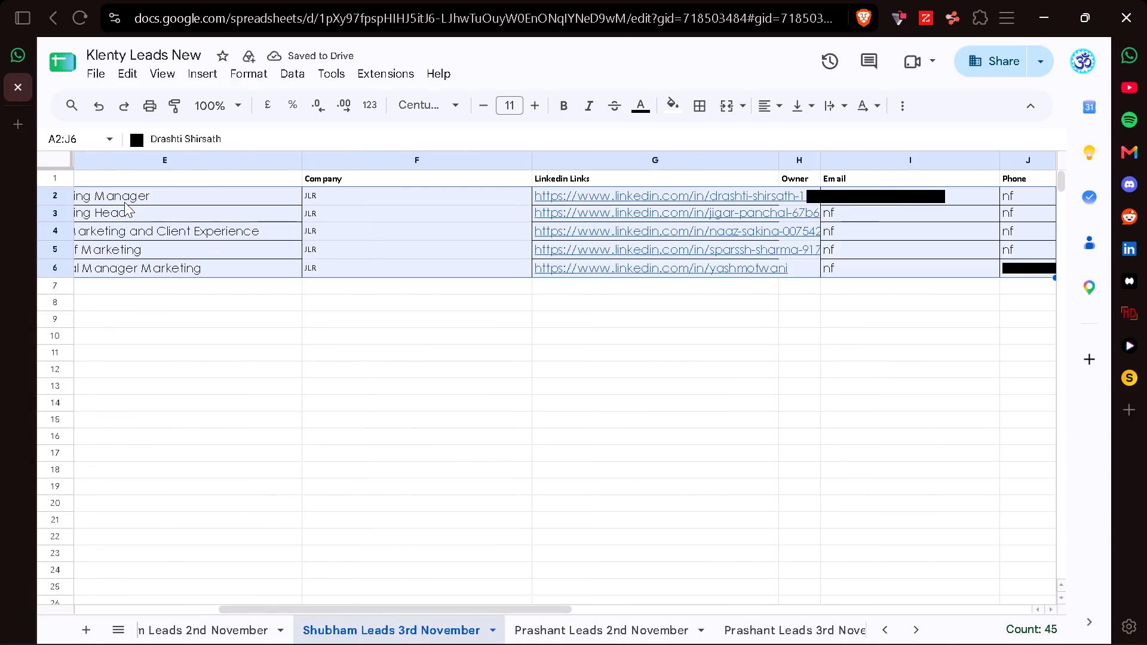
pyautogui.hotkey('ctrl', 'shift', 'Right')
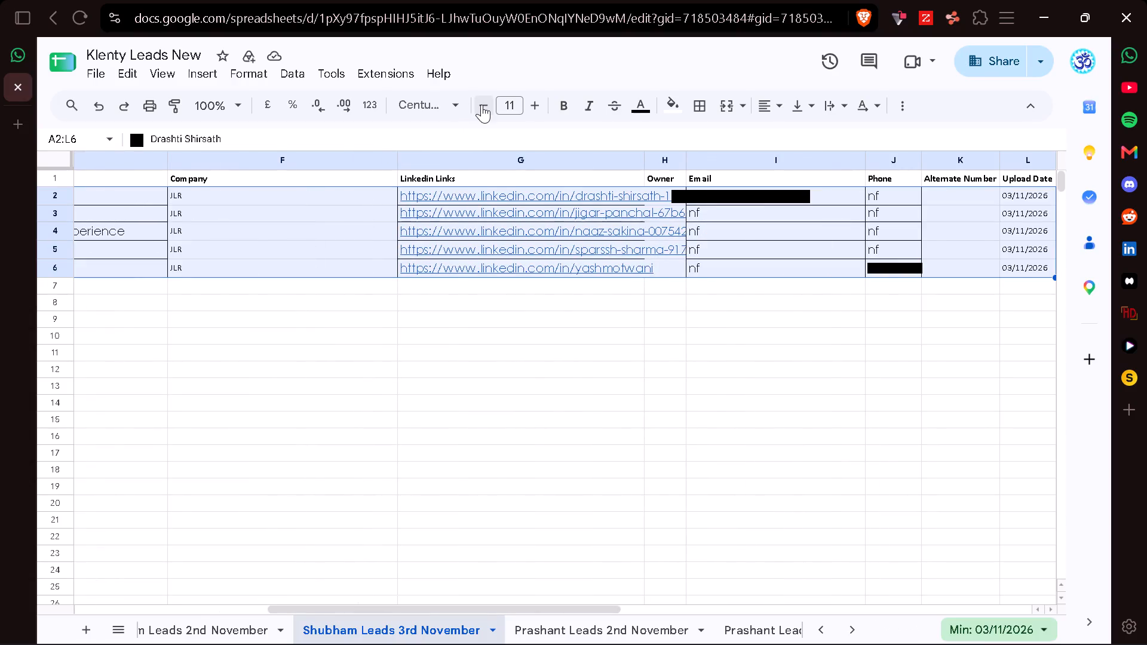
pyautogui.tripleClick(482, 105)
pyautogui.click(451, 106)
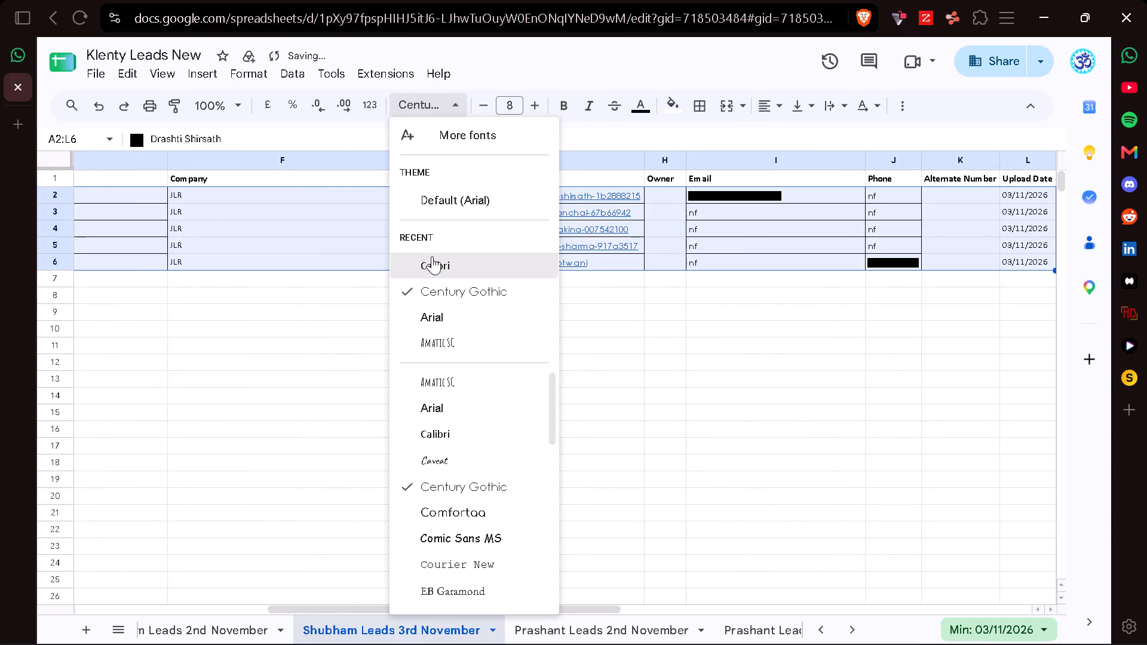
pyautogui.click(432, 258)
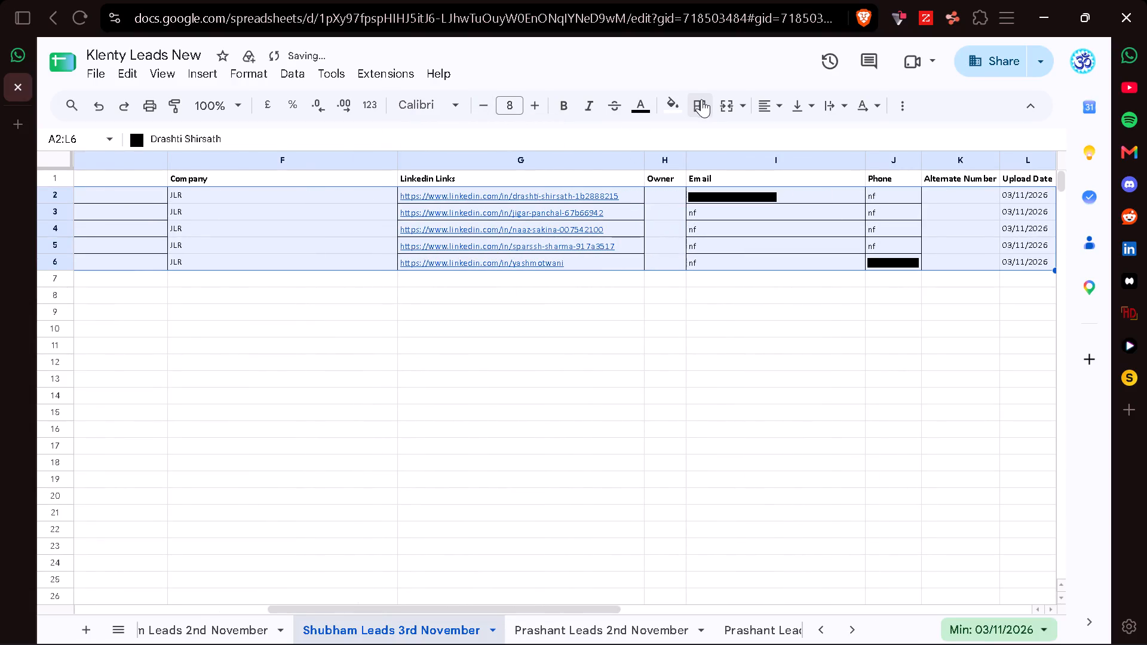
# Remove all borders from the lead rows A2:L6 and align their contents vertically to the middle.
pyautogui.click(701, 99)
pyautogui.click(810, 163)
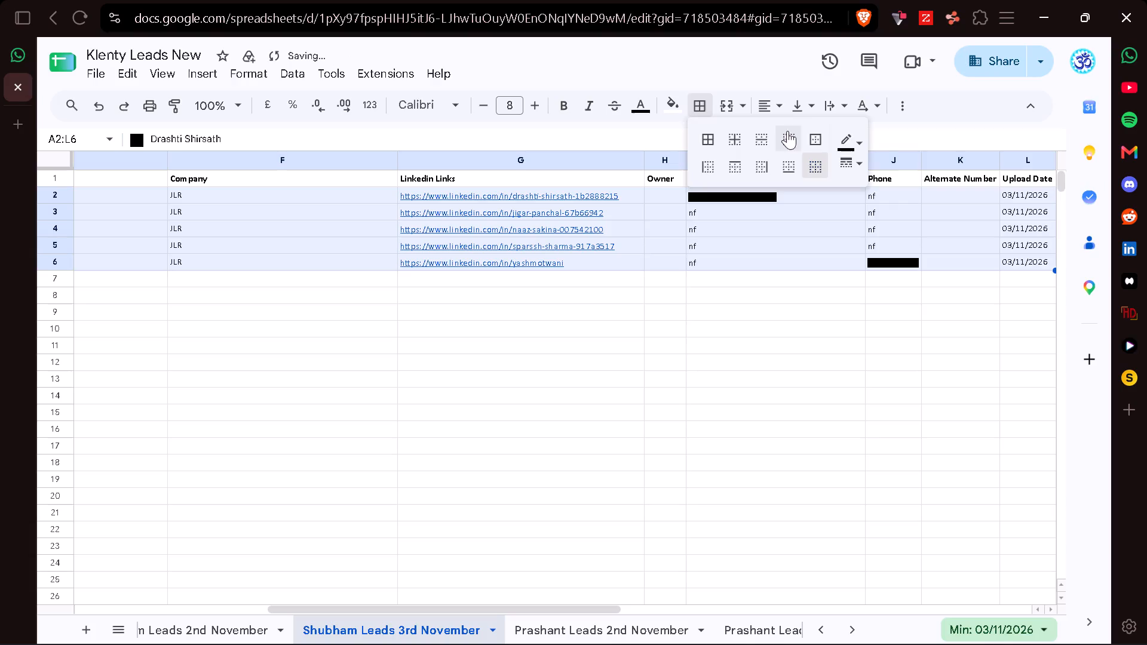
pyautogui.click(802, 107)
pyautogui.click(829, 142)
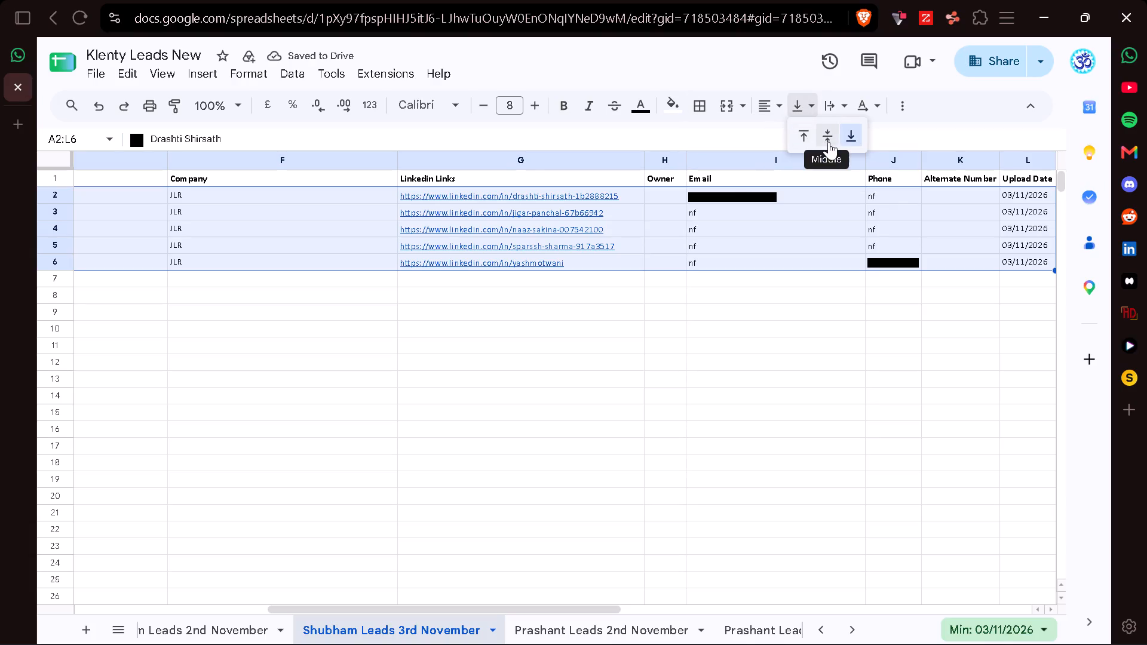
pyautogui.hscroll(6, 683, 305)
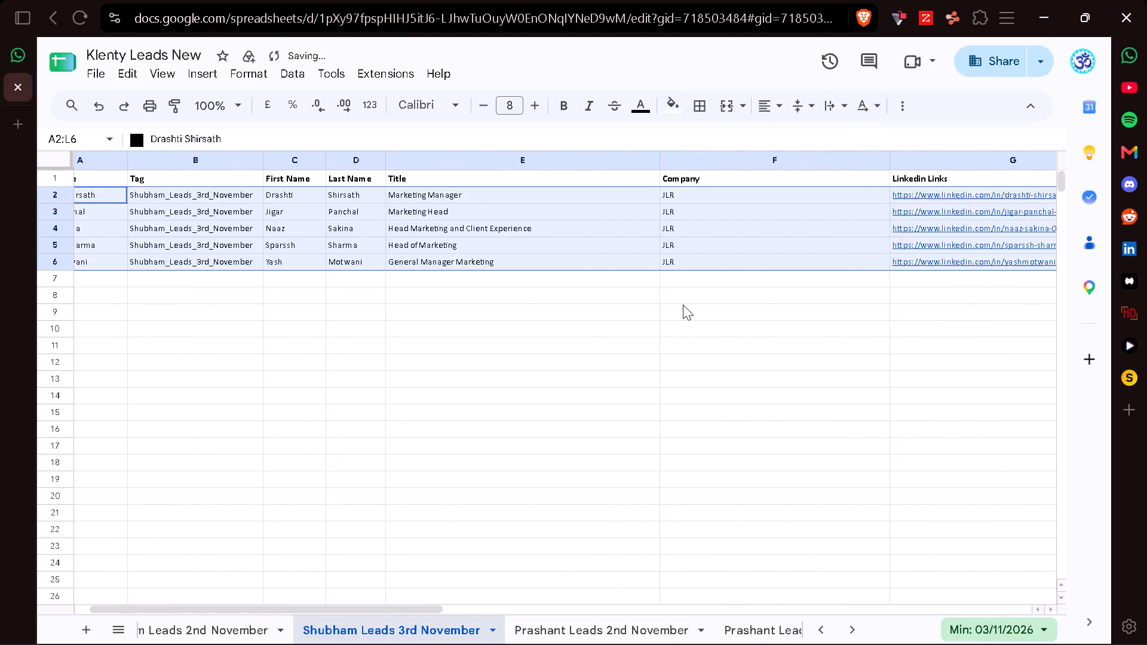
# Enter the owner Shubham in H2 and copy it down to H6.
pyautogui.hscroll(-5, 683, 305)
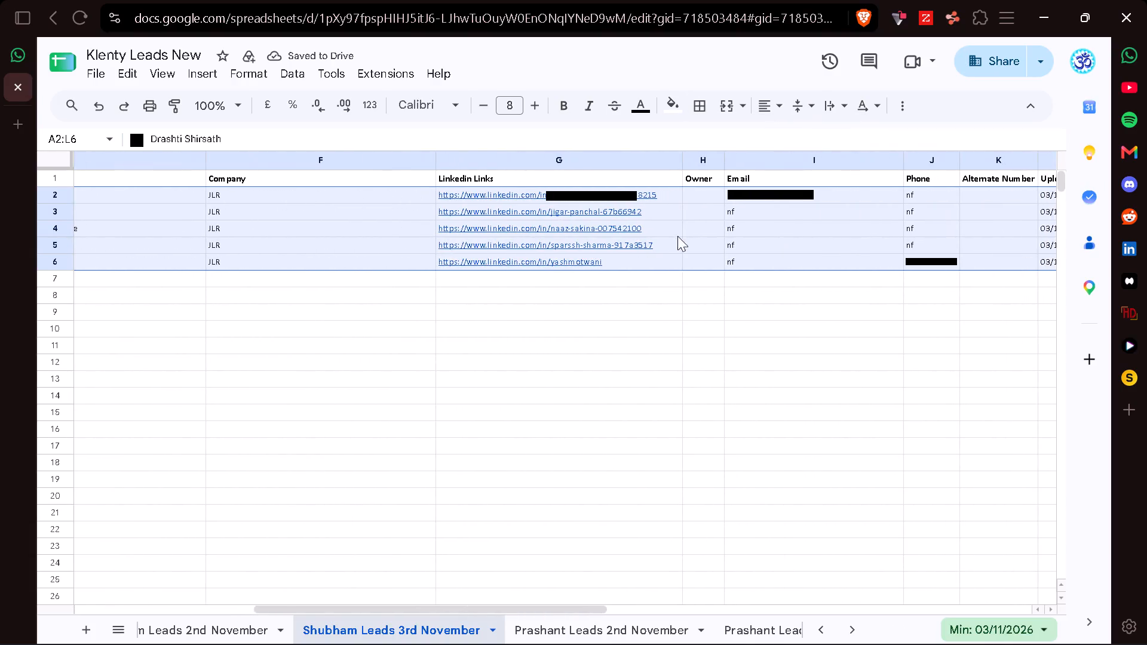
pyautogui.click(697, 195)
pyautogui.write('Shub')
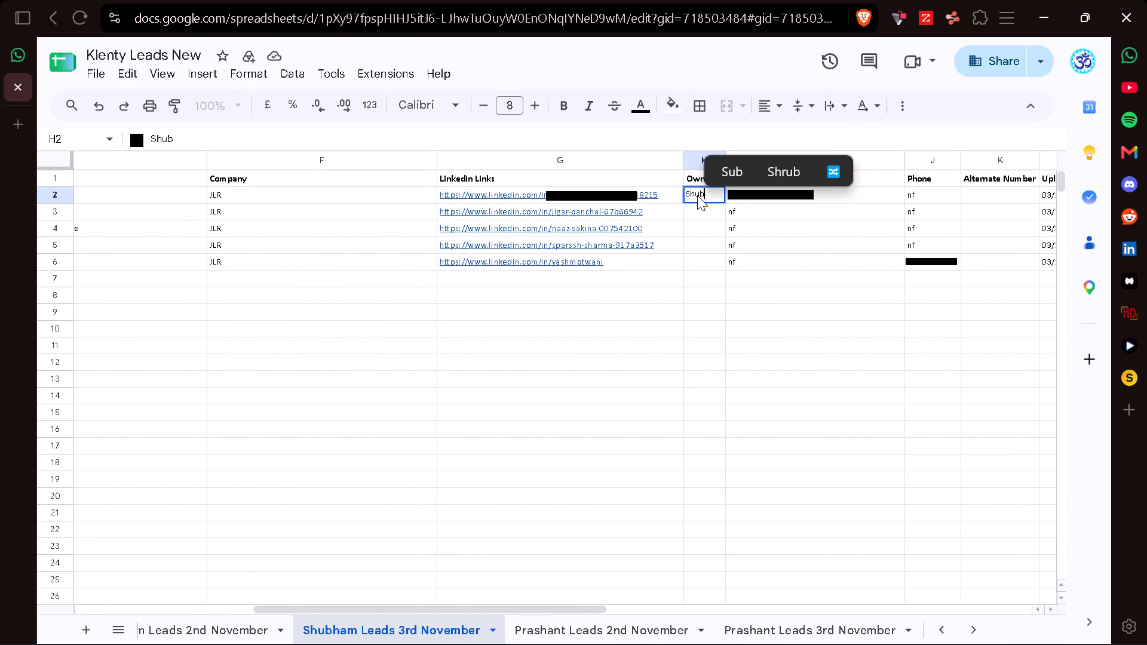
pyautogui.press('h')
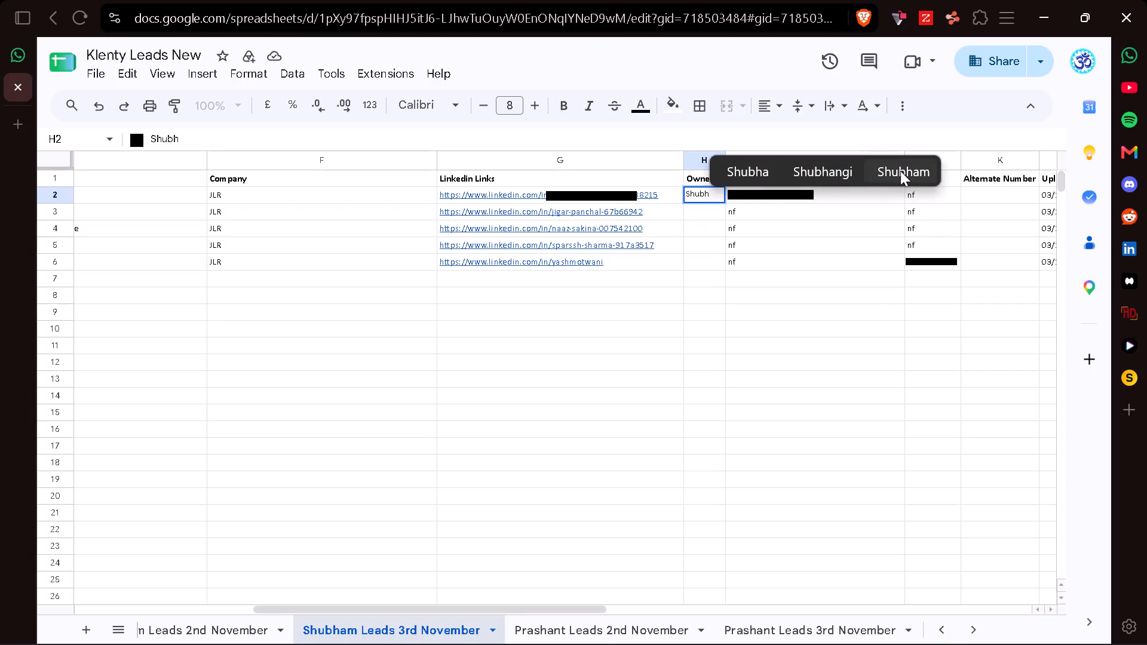
pyautogui.click(900, 171)
pyautogui.press('Return')
pyautogui.press('Up')
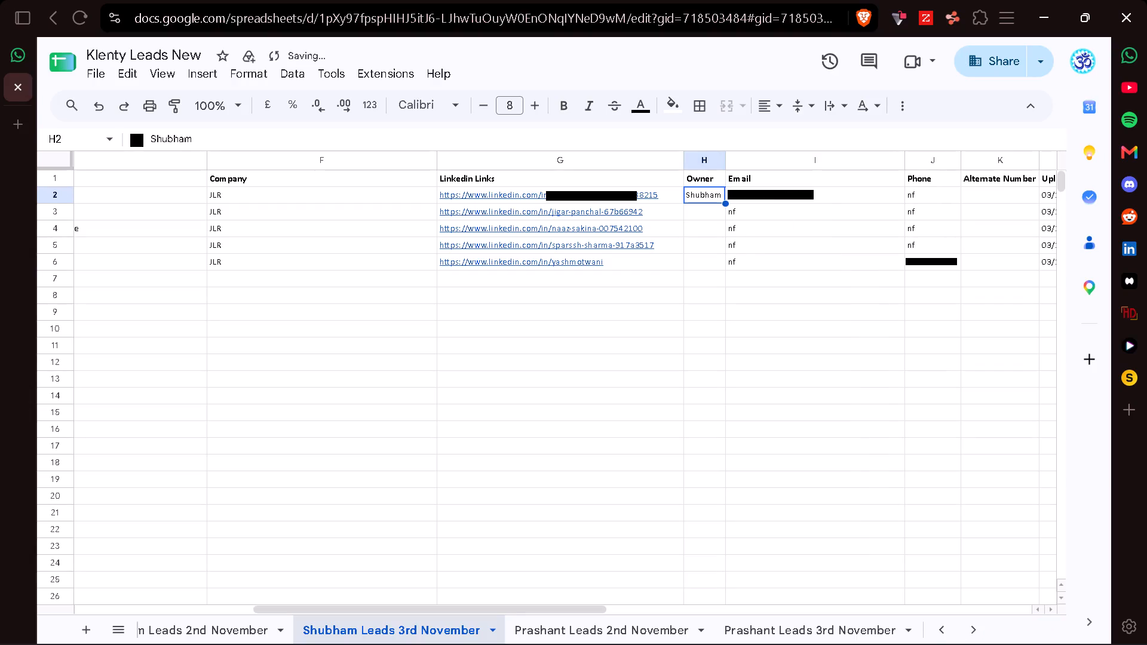
pyautogui.moveTo(725, 201); pyautogui.dragTo(725, 259)
# Clear the "nf" placeholders from the Phone cells J2:J5 and the Email cells I3:I6.
pyautogui.hscroll(-2, 725, 259)
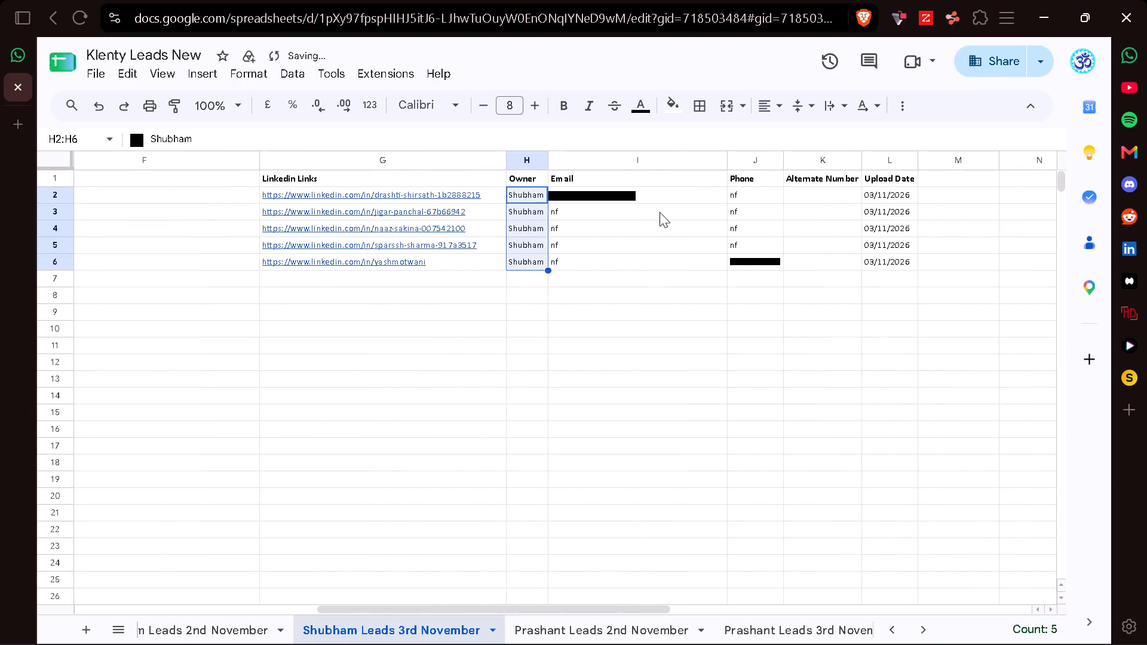
pyautogui.click(740, 198)
pyautogui.hotkey('shift', 'Down')
pyautogui.hotkey('shift', 'Down')
pyautogui.hotkey('shift', 'Down')
pyautogui.press('BackSpace')
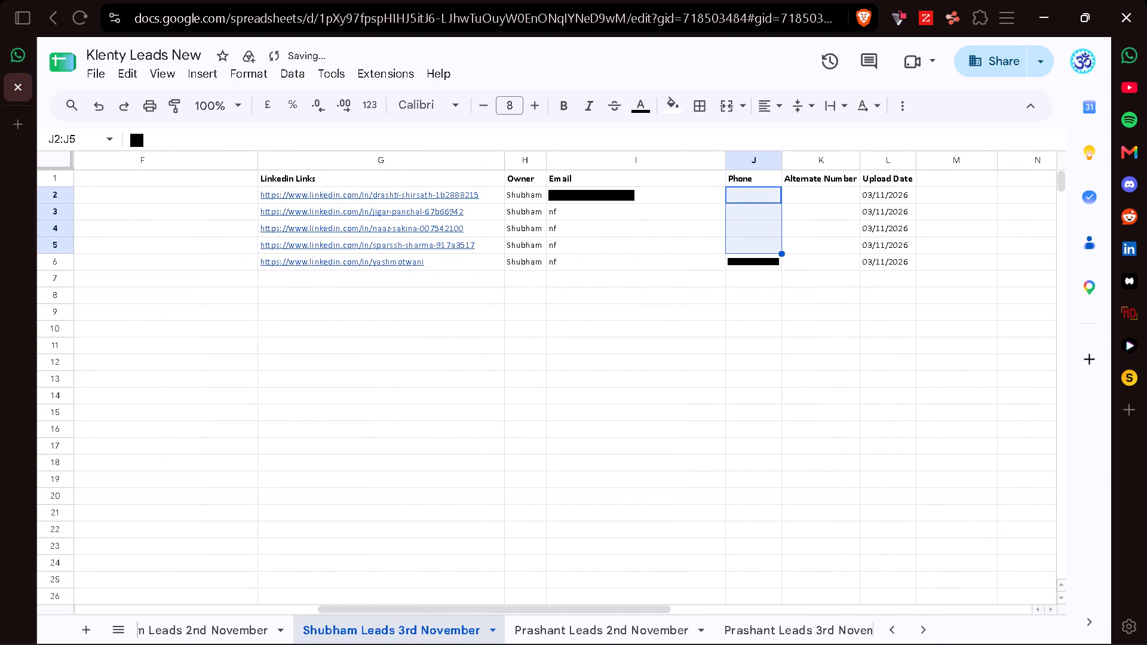
pyautogui.click(569, 210)
pyautogui.hotkey('shift', 'Down')
pyautogui.hotkey('shift', 'Down')
pyautogui.hotkey('shift', 'Down')
pyautogui.press('BackSpace')
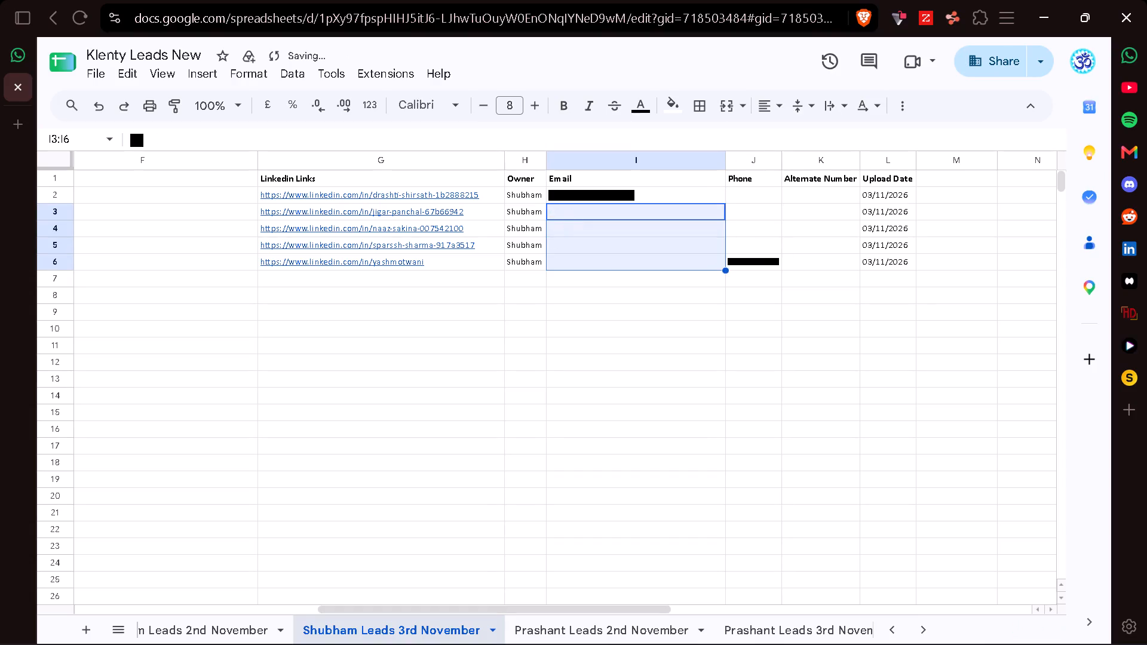
pyautogui.click(601, 287)
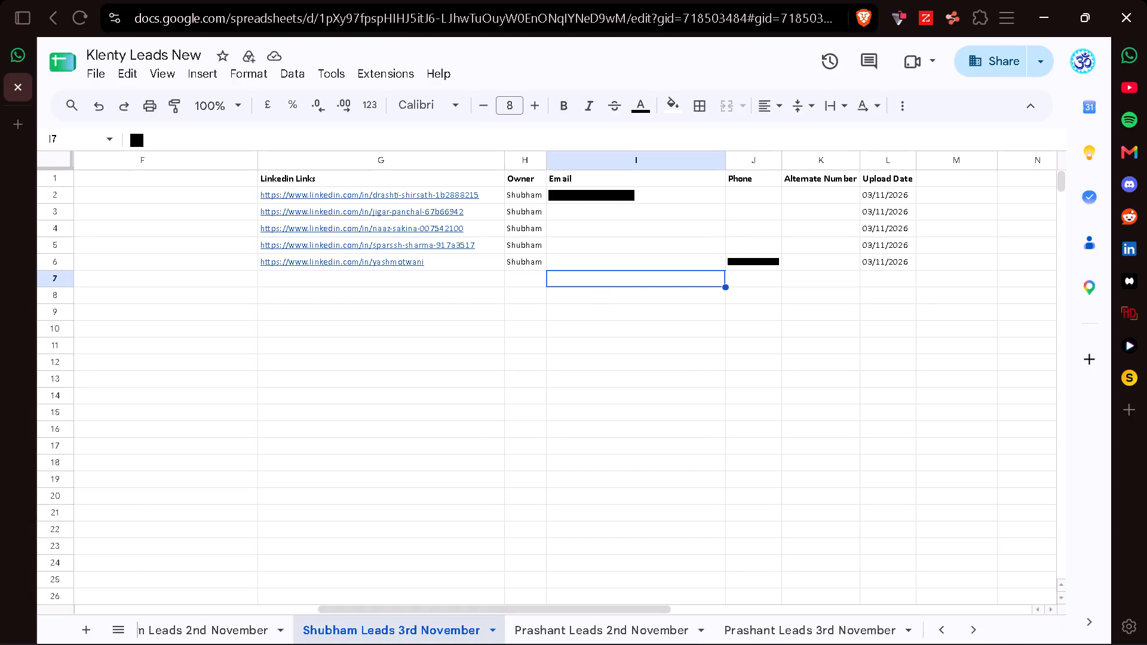
# Auto-fit the width of every column in the Shubham Leads 3rd November sheet to its contents.
pyautogui.hscroll(9, 601, 287)
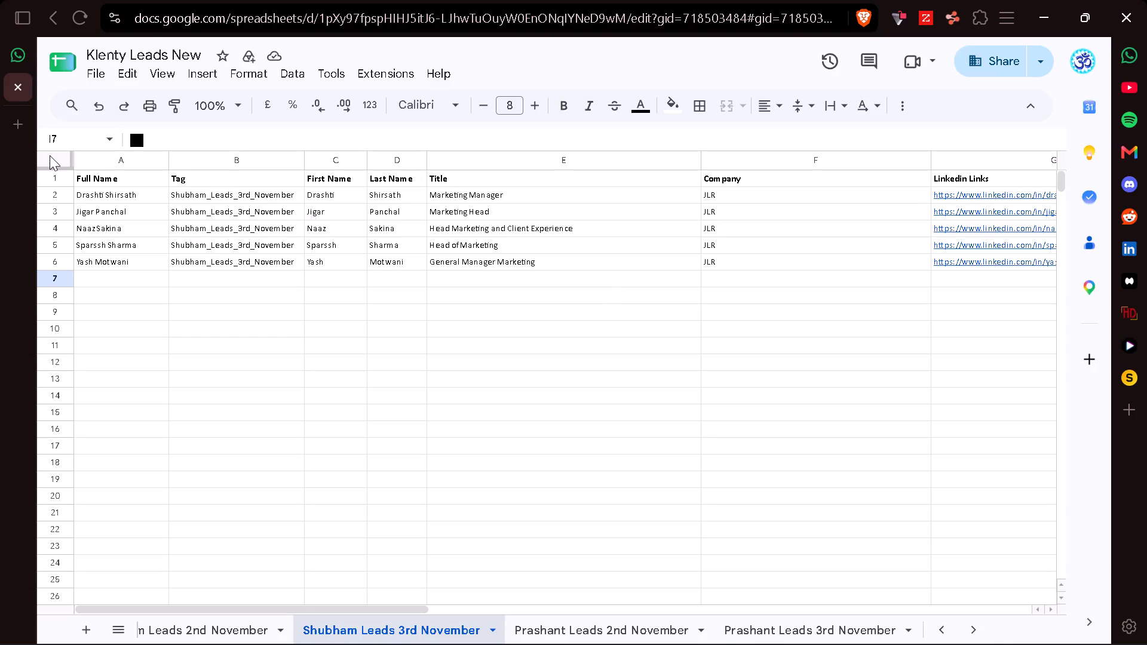
pyautogui.click(50, 155)
pyautogui.doubleClick(169, 160)
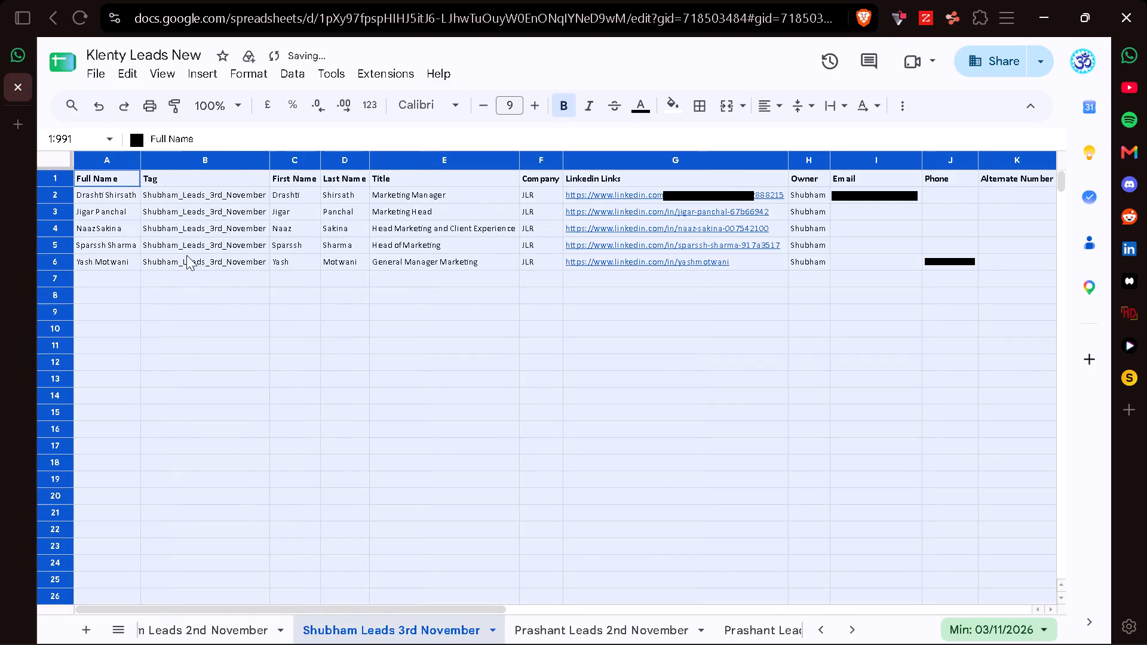
pyautogui.click(99, 278)
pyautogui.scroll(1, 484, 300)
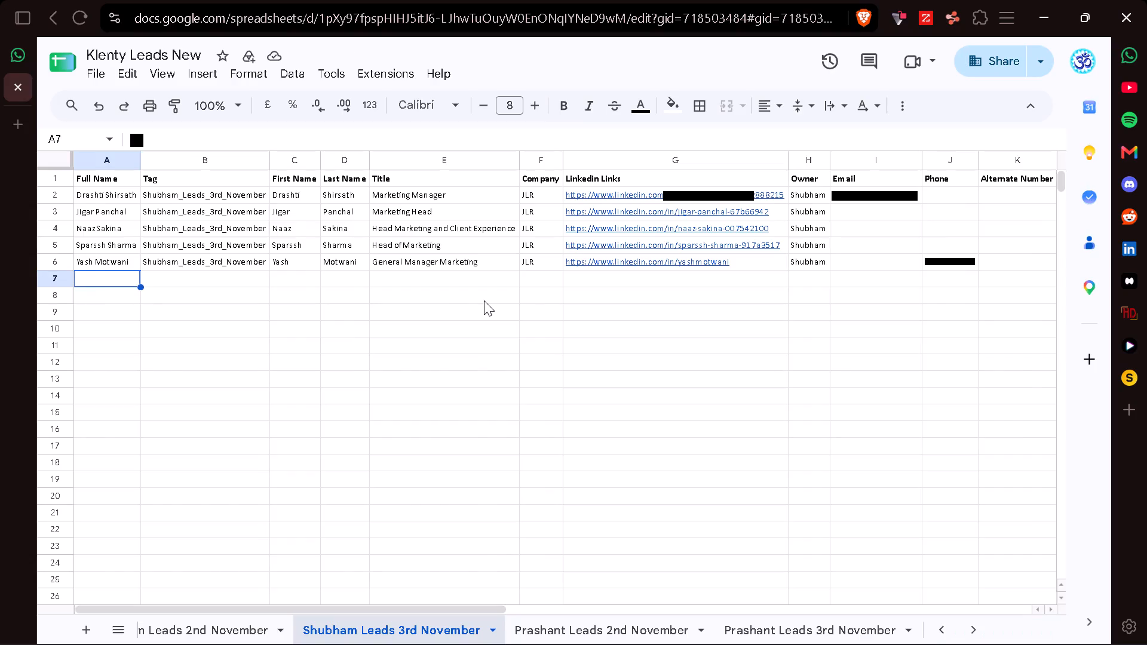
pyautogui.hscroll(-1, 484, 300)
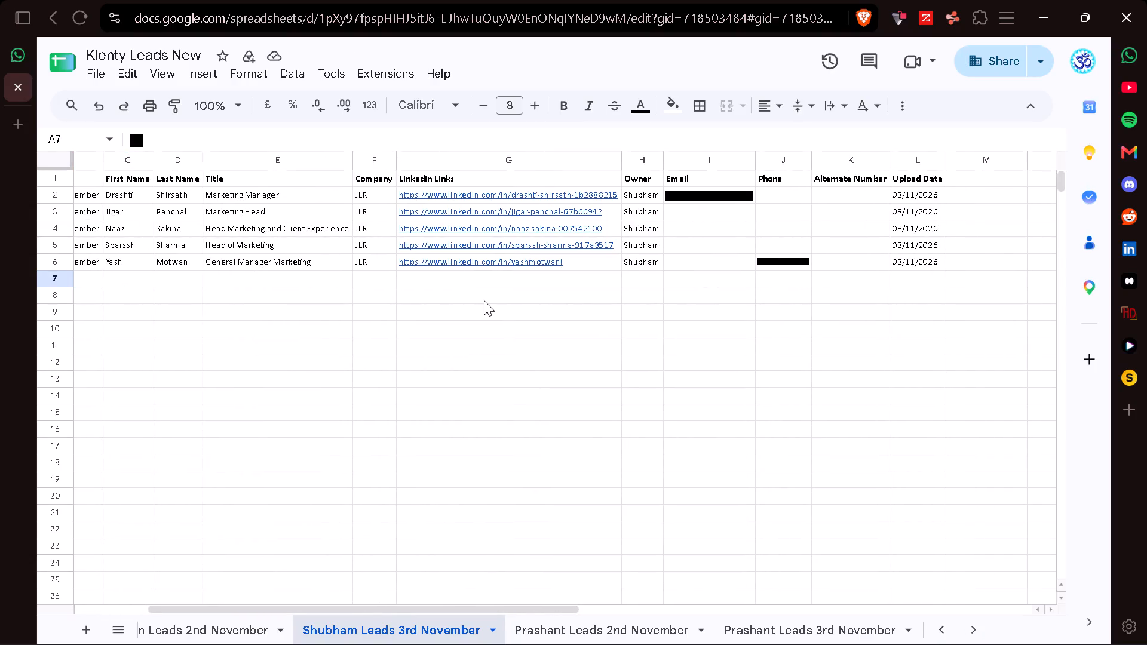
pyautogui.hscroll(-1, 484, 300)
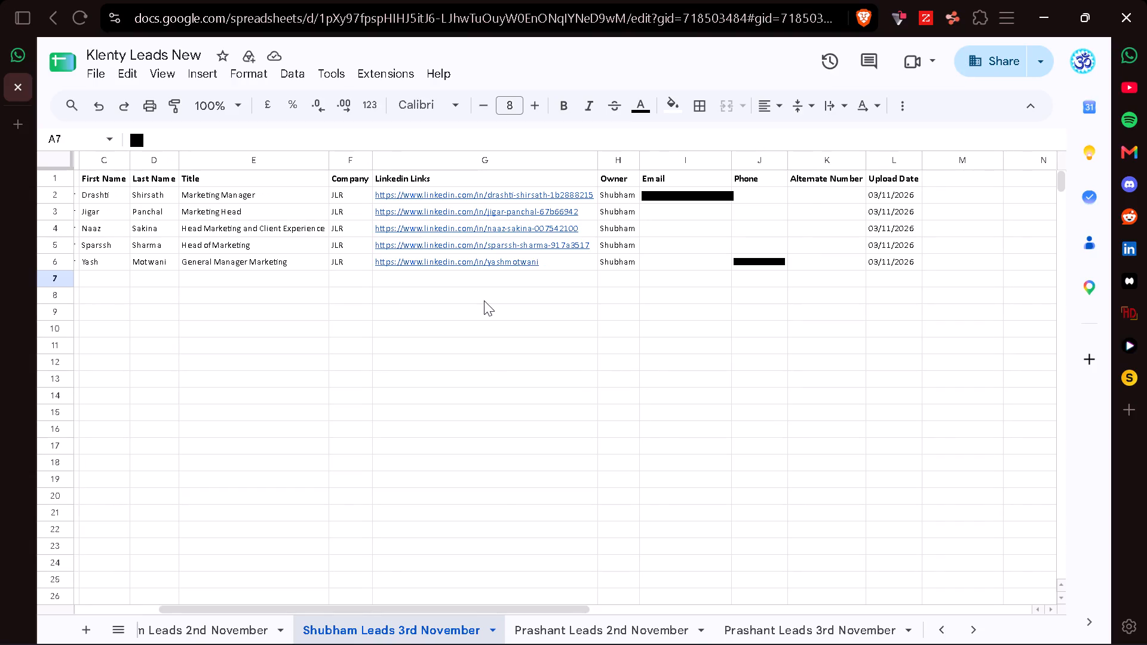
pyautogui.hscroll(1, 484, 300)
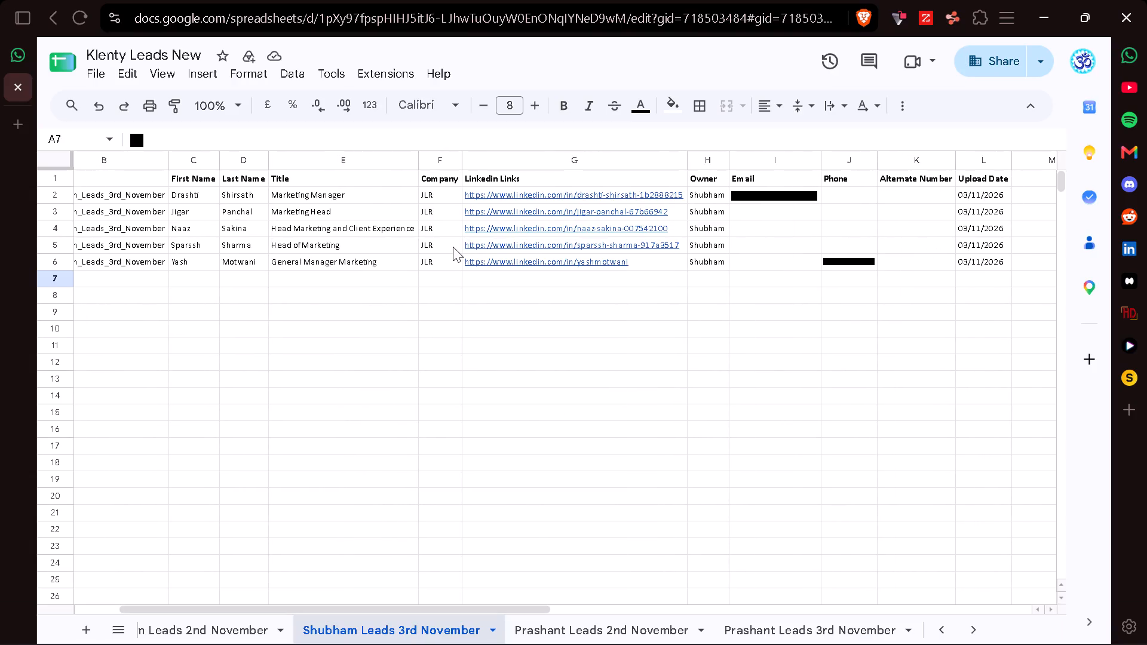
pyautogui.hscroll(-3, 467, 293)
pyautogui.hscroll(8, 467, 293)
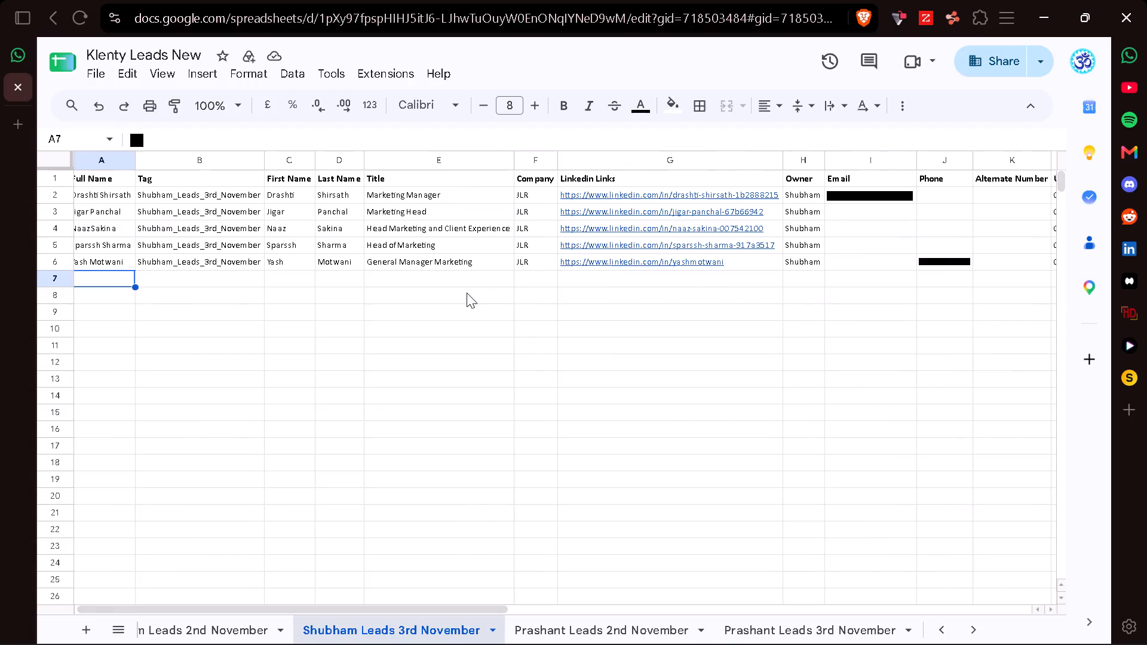
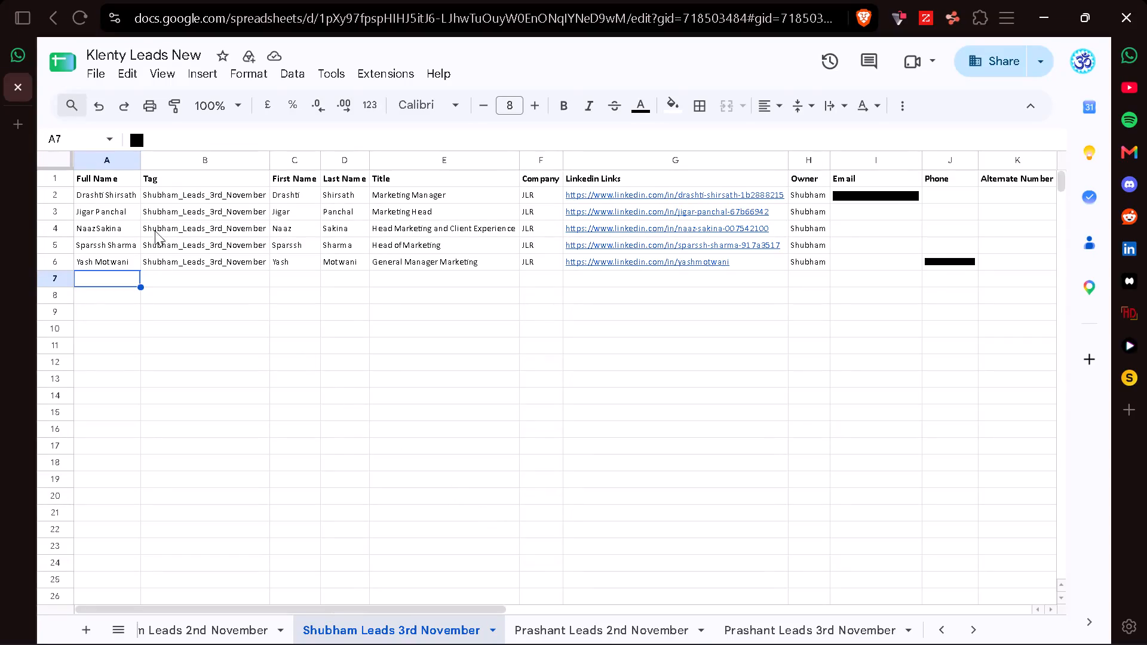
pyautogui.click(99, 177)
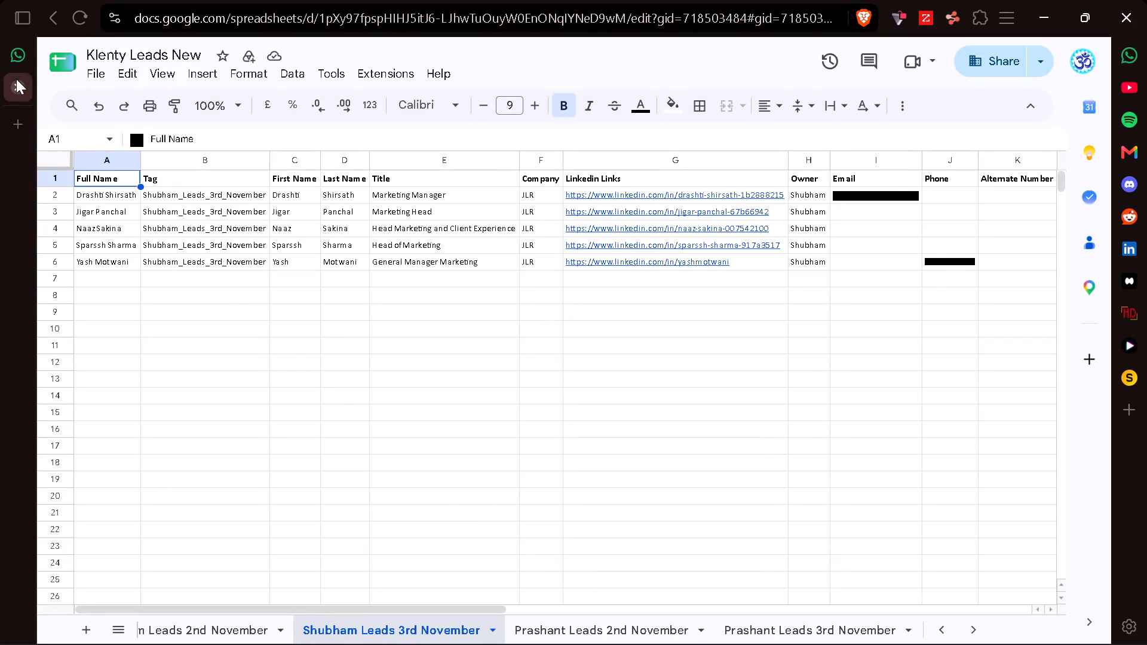